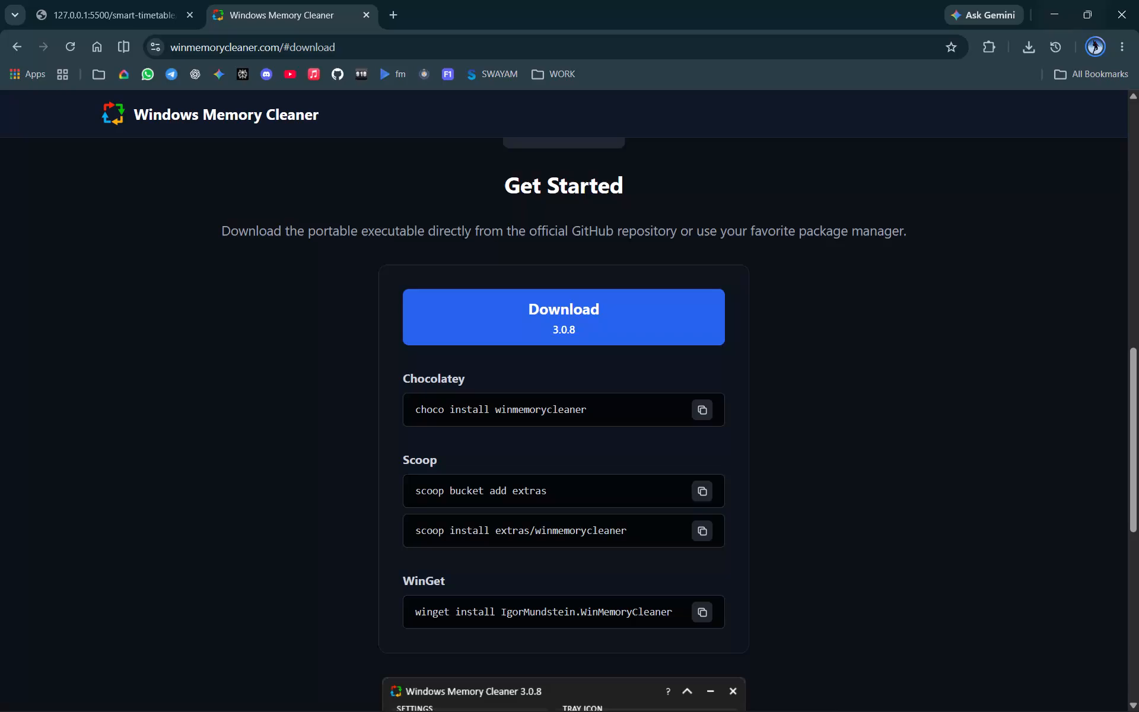
Minimize the Windows Memory Cleaner browser window and start switching from Antigravity IDE to another open window.
{"action": "left_click", "coordinate": [1054, 12]}
{"action": "key", "text": "alt+Tab"}
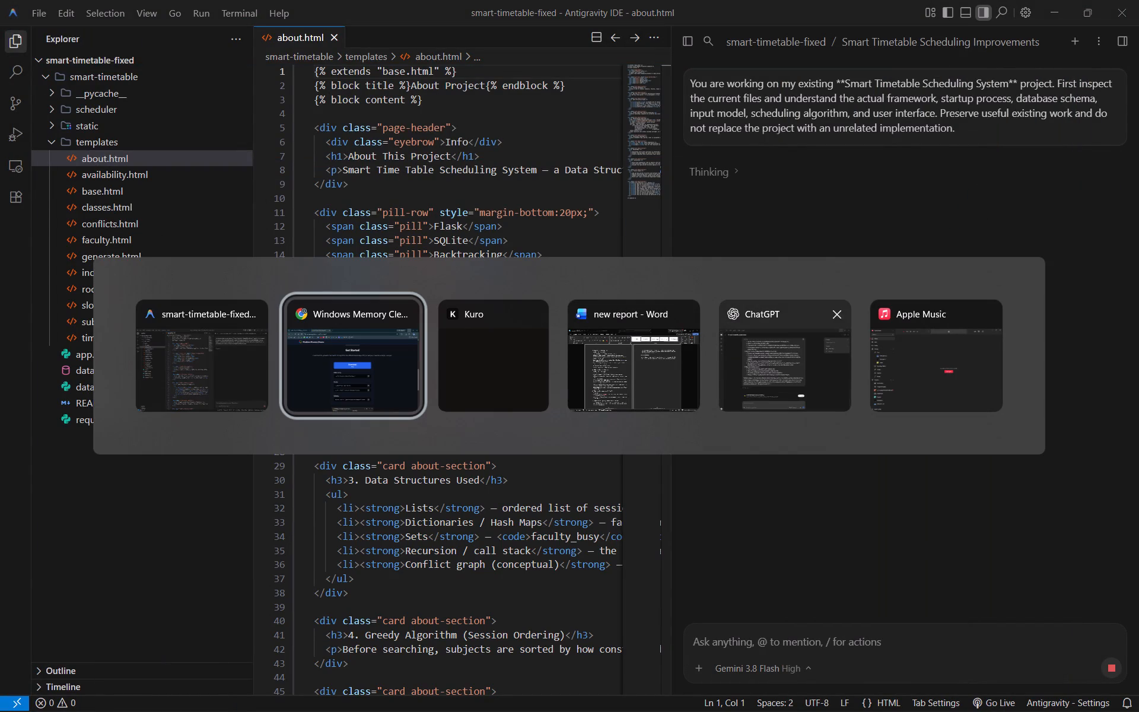
Switch to the "new report" document in Word and keep it as the active window.
{"action": "left_click", "coordinate": [658, 373], "text": "alt"}
{"action": "key", "text": "alt+Tab"}
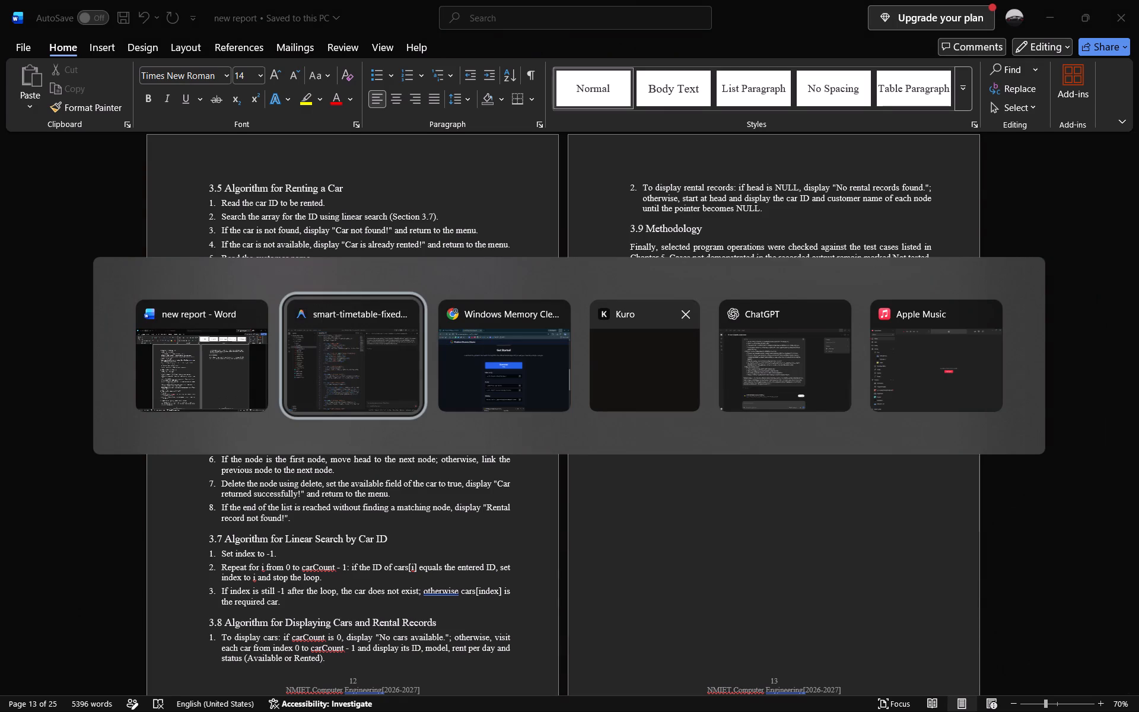
{"action": "left_click", "coordinate": [208, 362], "text": "alt"}
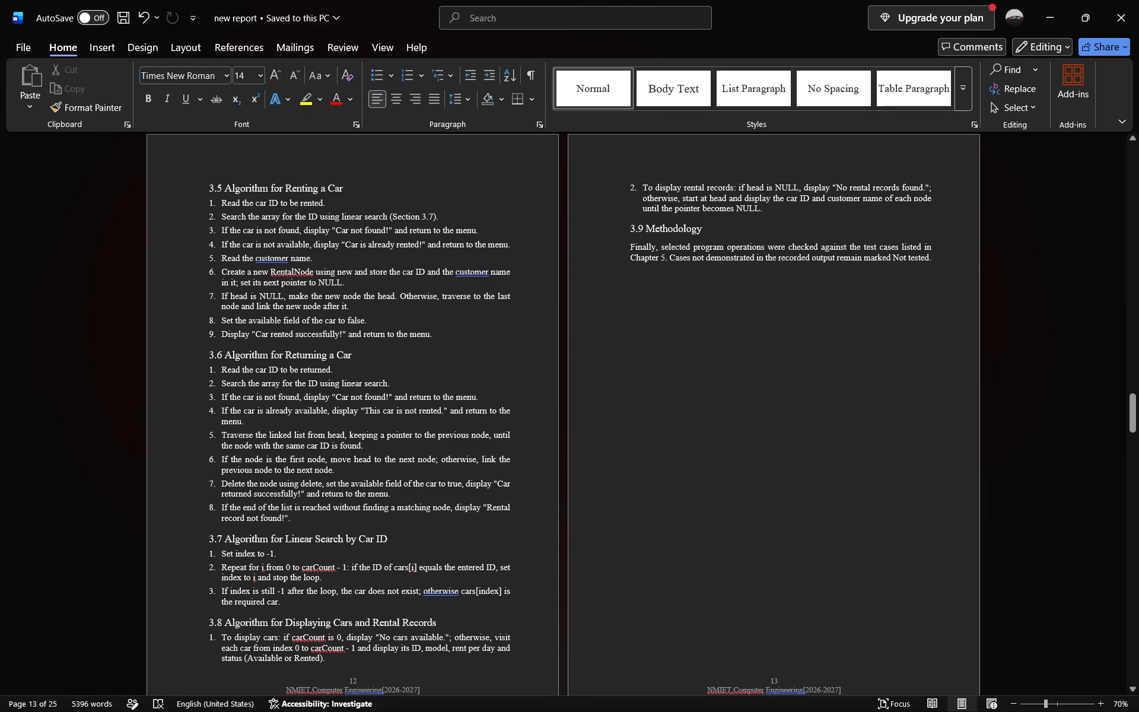
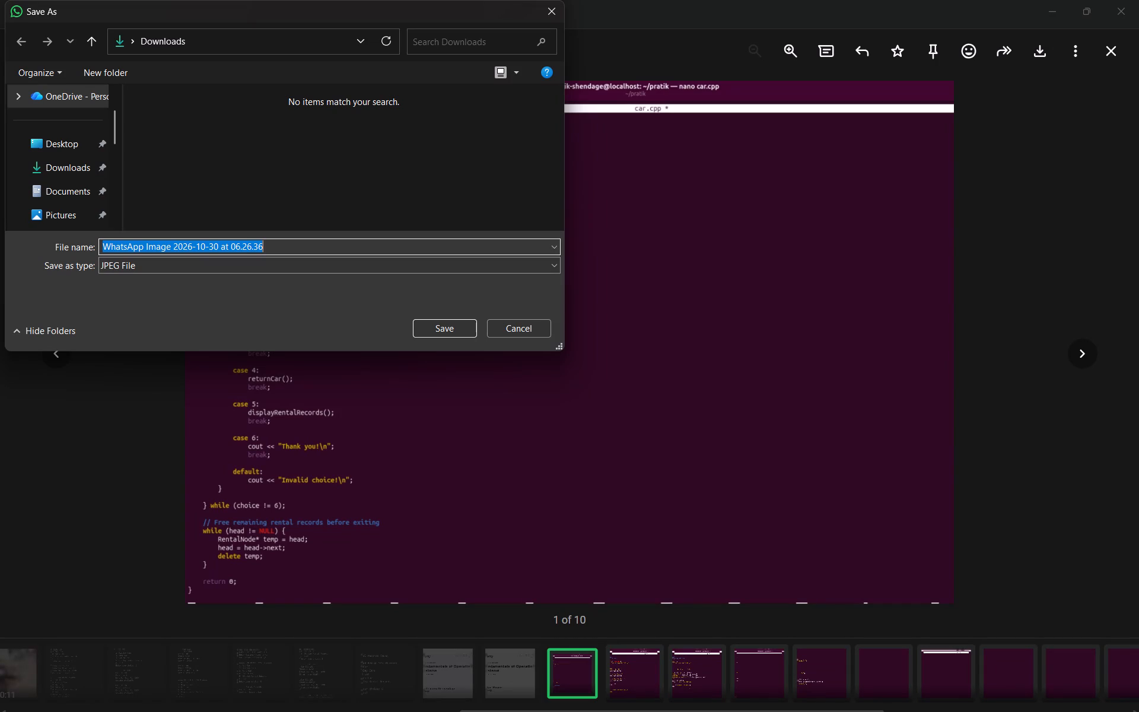
Enter 1 as the file name for saving the car.cpp screenshot as a JPEG in the Downloads folder.
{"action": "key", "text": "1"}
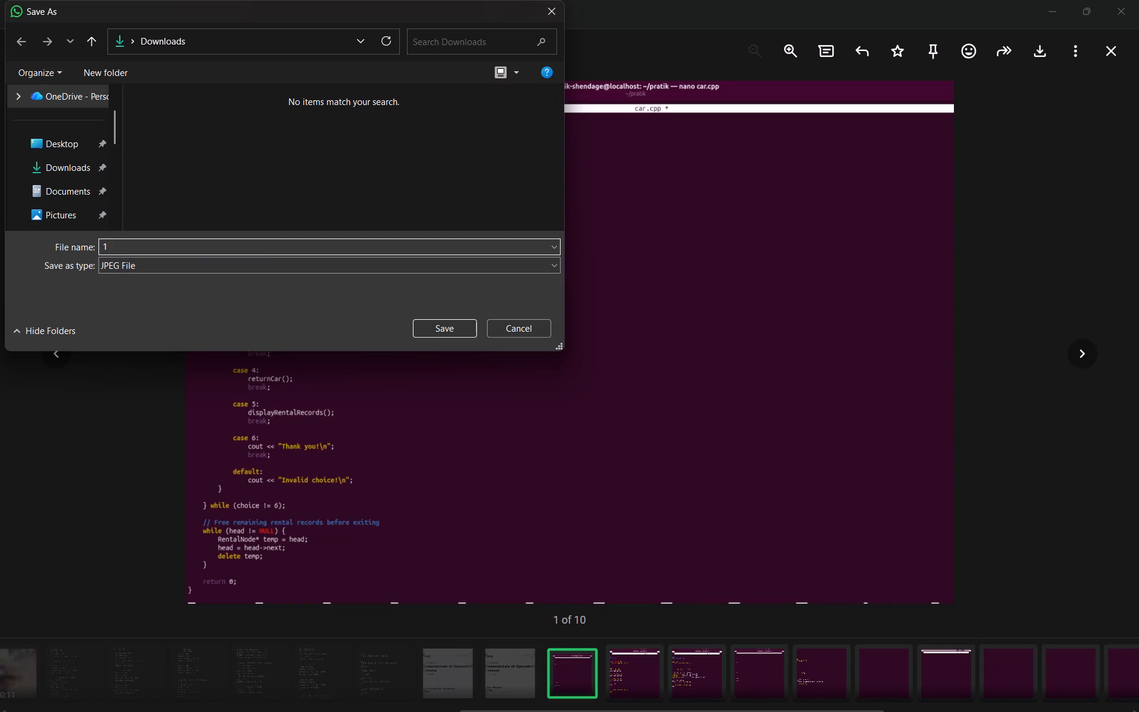
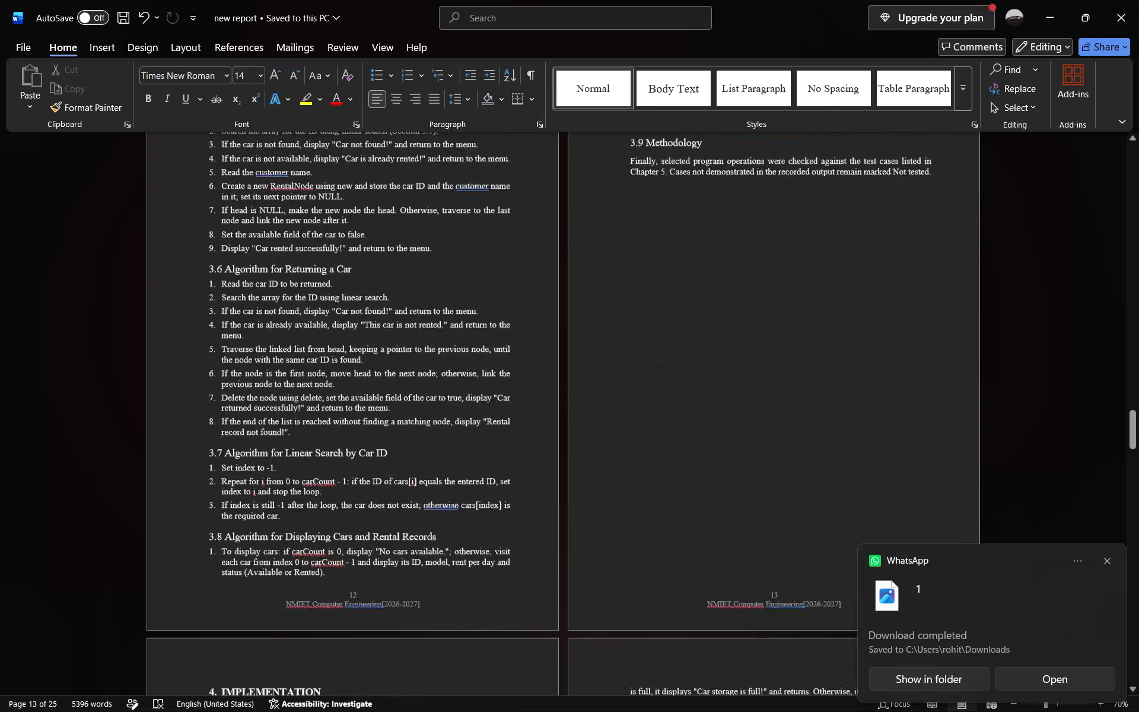
Look through the report's Implementation and Testing & Output chapters, examining the module descriptions and code snippets in section 4.2.
{"action": "scroll", "coordinate": [510, 376], "scroll_direction": "down", "scroll_amount": 5}
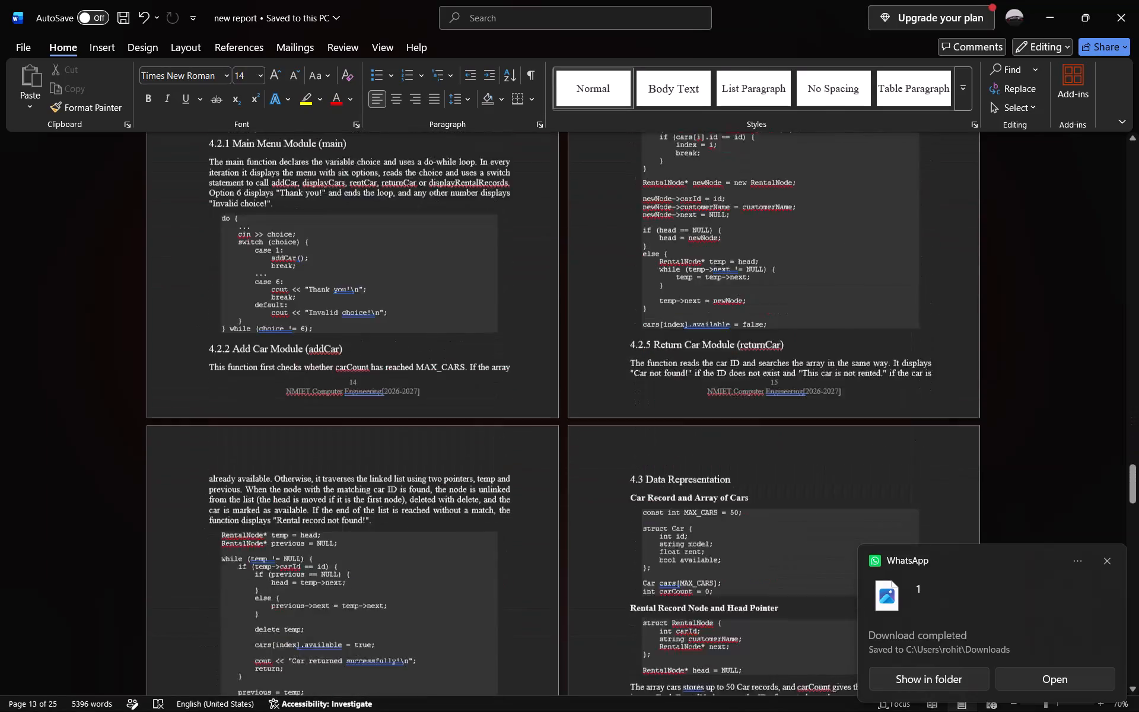
{"action": "scroll", "coordinate": [510, 376], "scroll_direction": "down", "scroll_amount": 3}
{"action": "scroll", "coordinate": [510, 376], "scroll_direction": "up", "scroll_amount": 1}
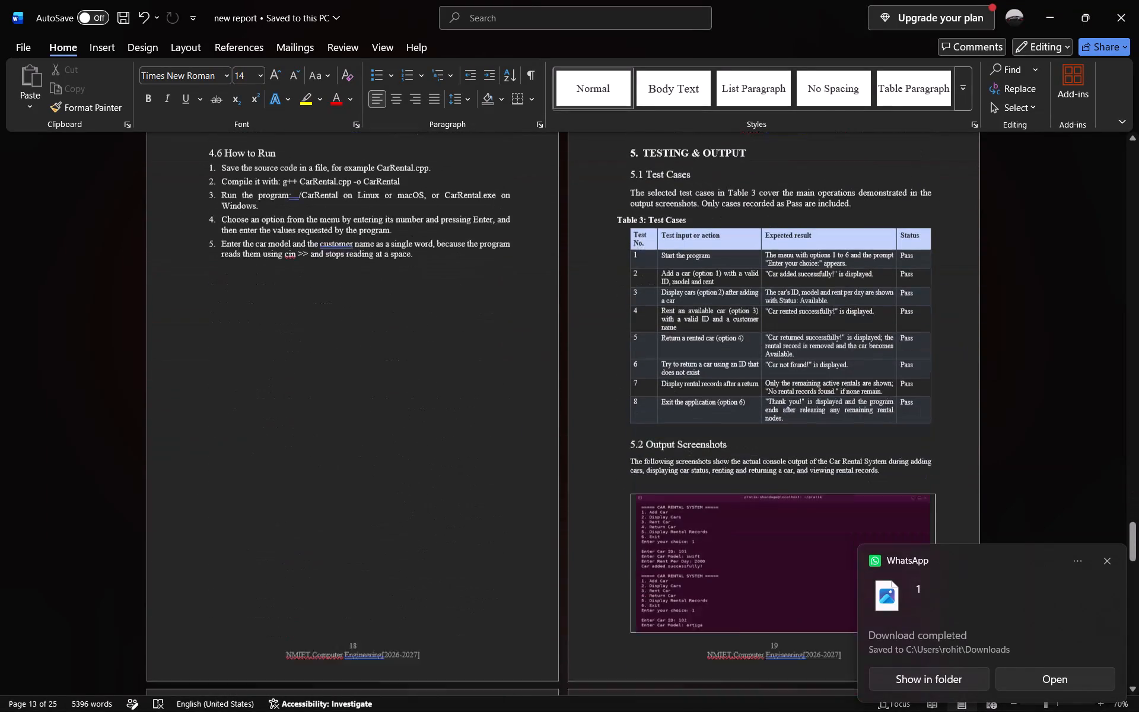
{"action": "scroll", "coordinate": [510, 376], "scroll_direction": "up", "scroll_amount": 2}
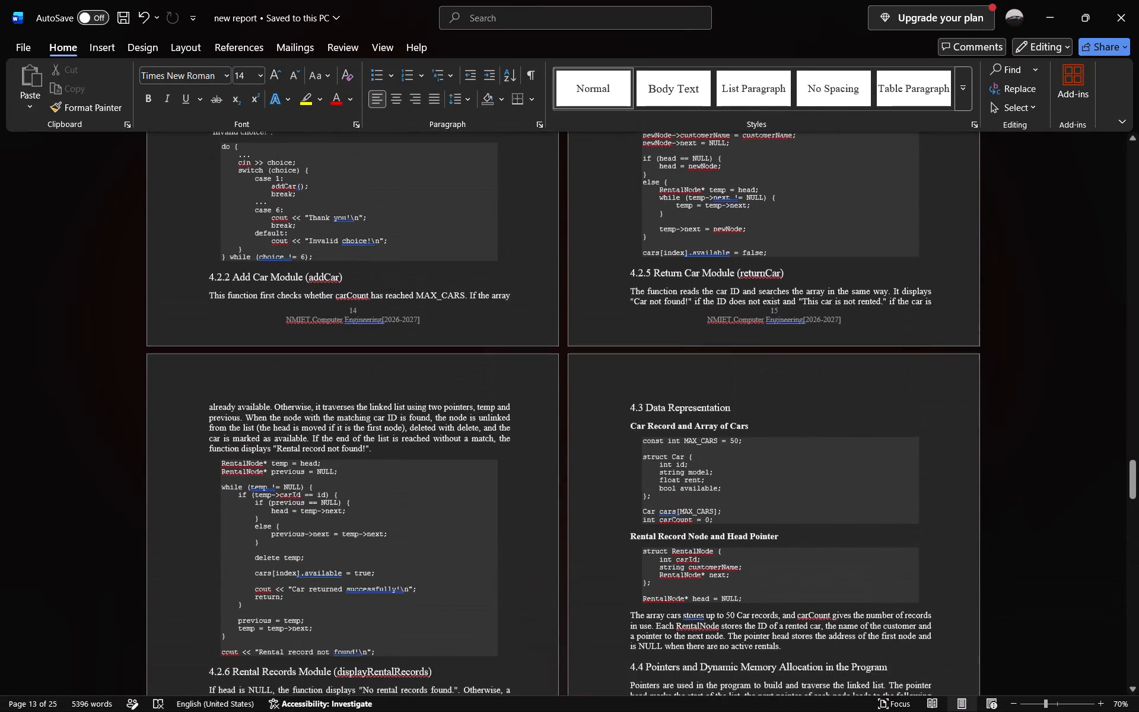
{"action": "scroll", "coordinate": [510, 376], "scroll_direction": "up", "scroll_amount": 3}
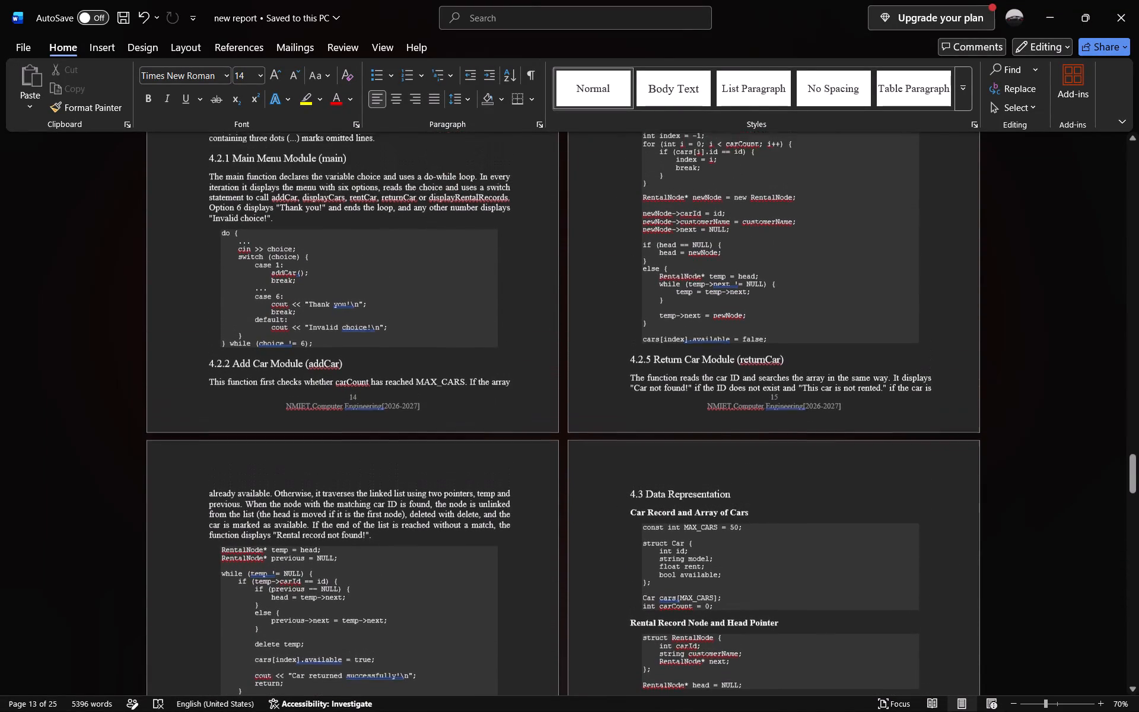
{"action": "scroll", "coordinate": [510, 376], "scroll_direction": "up", "scroll_amount": 4}
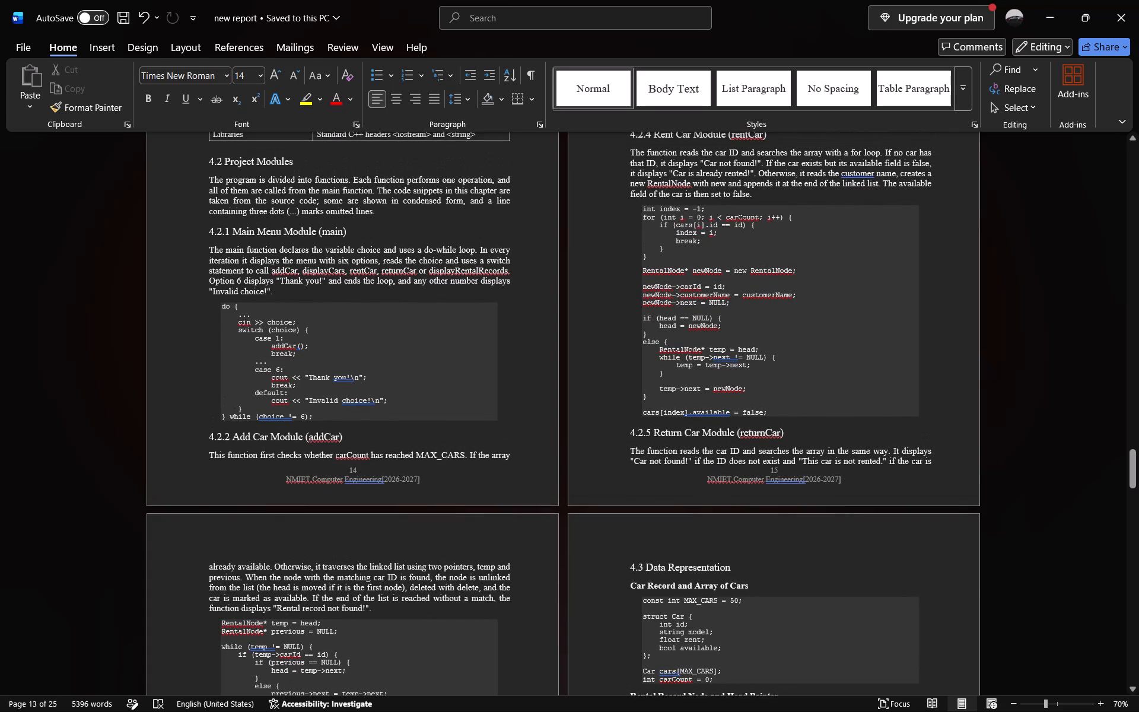
{"action": "scroll", "coordinate": [348, 262], "scroll_direction": "up", "scroll_amount": 5}
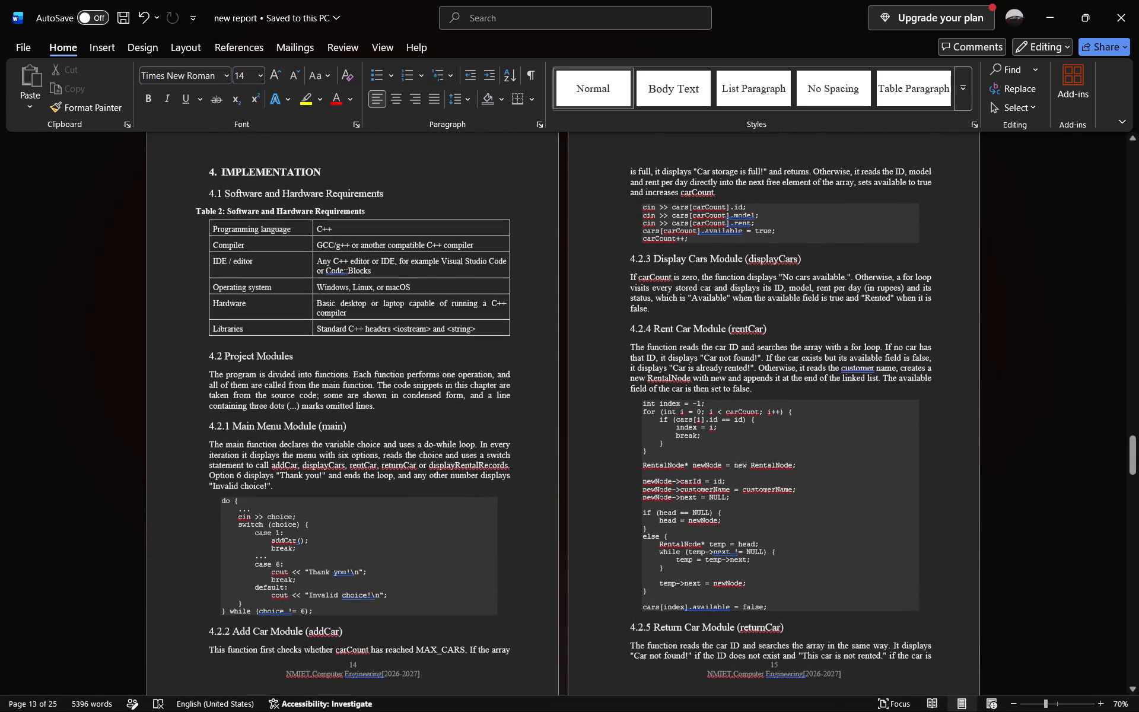
{"action": "scroll", "coordinate": [348, 262], "scroll_direction": "down", "scroll_amount": 2}
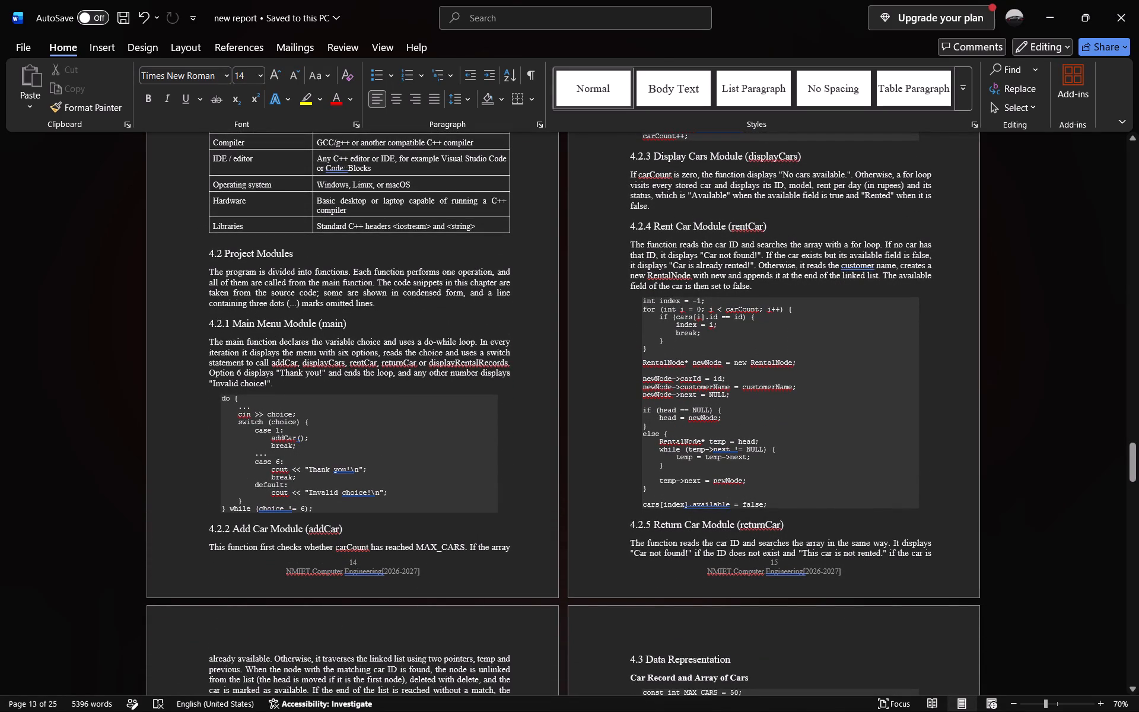
Remove the paragraph break between the Main Menu Module description ending in "Invalid choice!" and the do-while code snippet in section 4.2.1.
{"action": "left_click", "coordinate": [438, 504]}
{"action": "left_click", "coordinate": [400, 513]}
{"action": "left_click", "coordinate": [340, 513]}
{"action": "left_click", "coordinate": [297, 384]}
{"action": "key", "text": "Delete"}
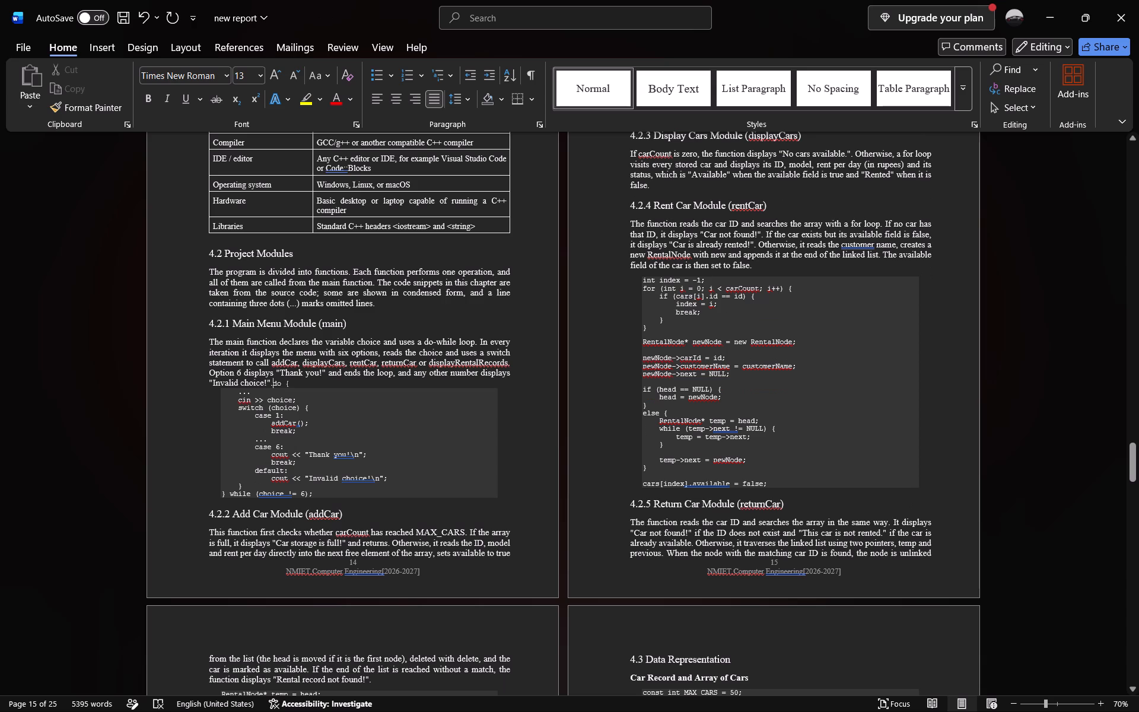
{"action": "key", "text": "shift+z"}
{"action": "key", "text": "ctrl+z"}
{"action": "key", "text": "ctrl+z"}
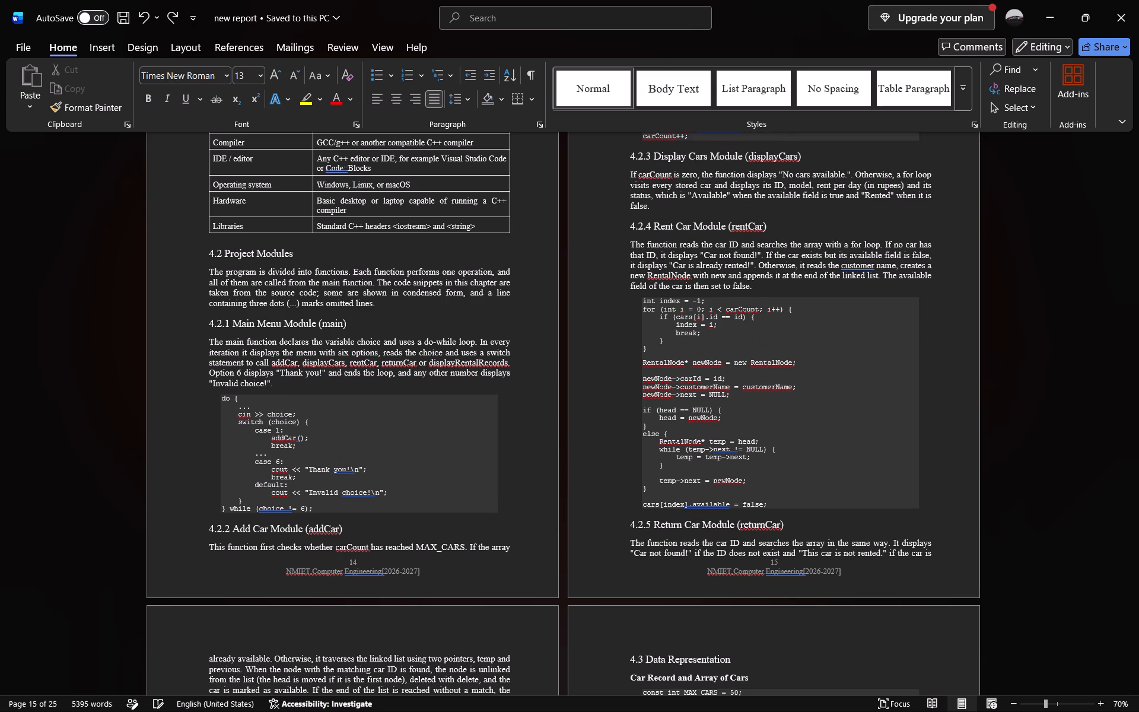
Delete the whole do-while menu code snippet below the 4.2.1 Main Menu Module (main) paragraph.
{"action": "key", "text": "shift+Down"}
{"action": "key", "text": "shift+Down"}
{"action": "key", "text": "shift+Down"}
{"action": "key", "text": "shift+Down"}
{"action": "key", "text": "shift+Down"}
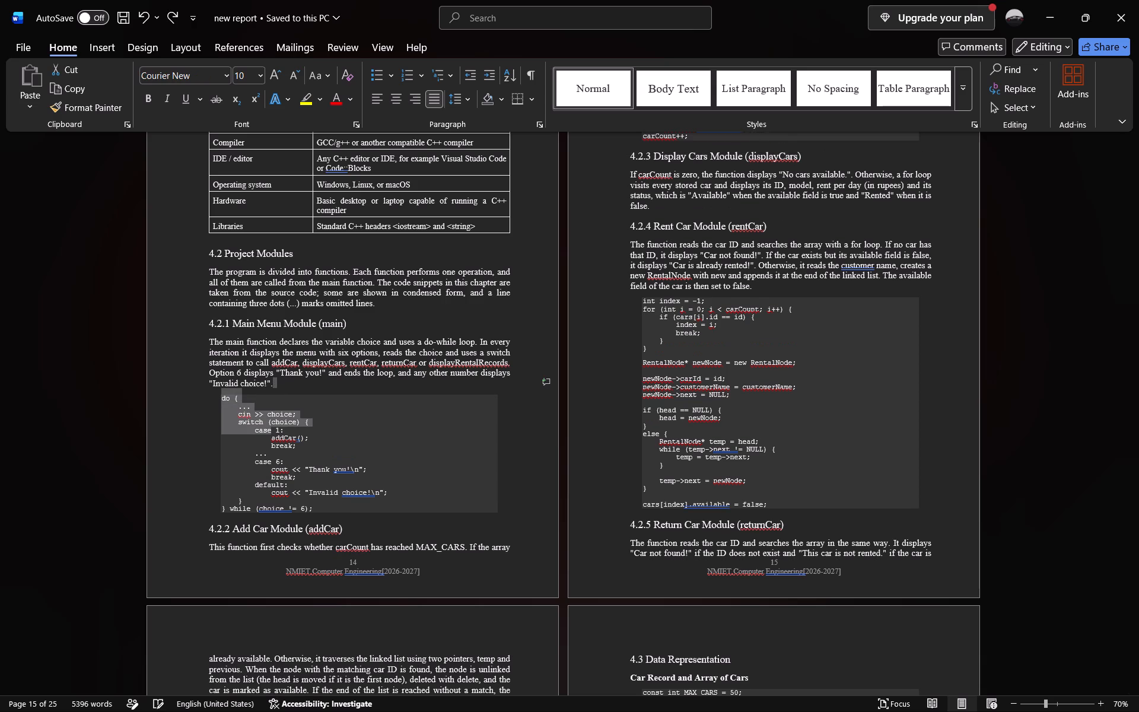
{"action": "key", "text": "shift+Down"}
{"action": "key", "text": "shift+Down"}
{"action": "key", "text": "shift+Down"}
{"action": "key", "text": "shift+Down"}
{"action": "key", "text": "shift+Down"}
{"action": "key", "text": "shift+Down"}
{"action": "key", "text": "shift+Down"}
{"action": "key", "text": "shift+Down"}
{"action": "key", "text": "shift+Down"}
{"action": "key", "text": "shift+Down"}
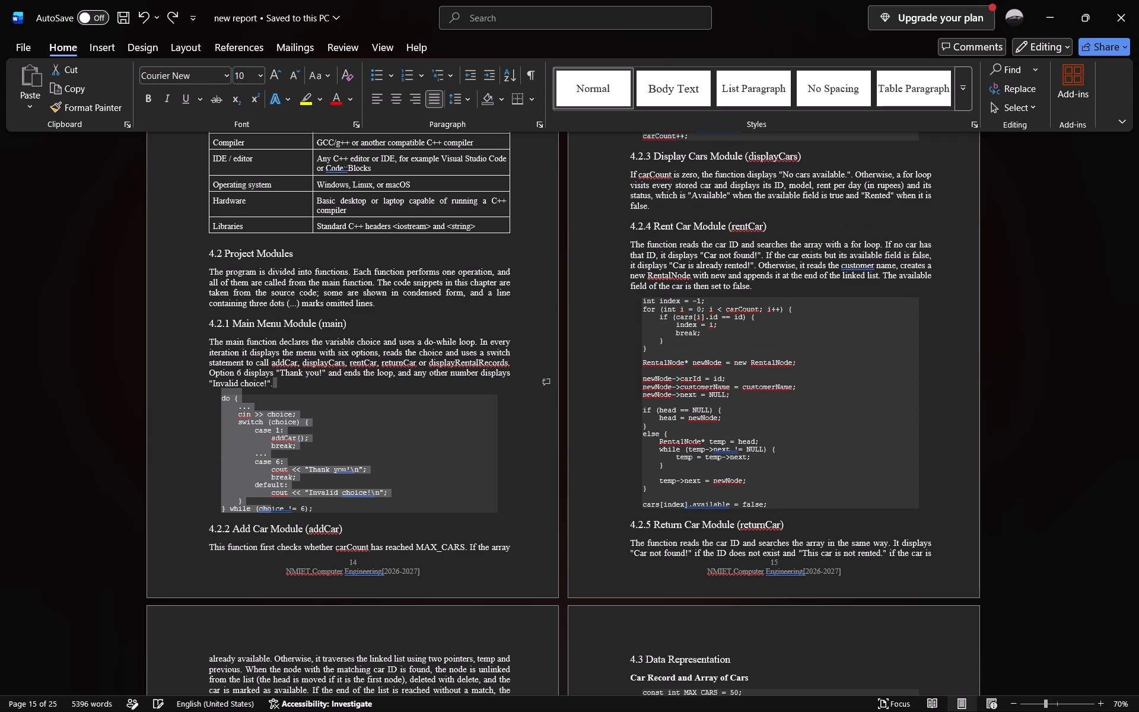
{"action": "key", "text": "shift+Down"}
{"action": "key", "text": "shift+Left"}
{"action": "key", "text": "shift+Left"}
{"action": "key", "text": "shift+Left"}
{"action": "key", "text": "shift+Left"}
{"action": "key", "text": "shift+Left"}
{"action": "key", "text": "shift+Left"}
{"action": "key", "text": "shift+Left"}
{"action": "key", "text": "shift+Left"}
{"action": "key", "text": "shift+Left"}
{"action": "key", "text": "shift+Left"}
{"action": "key", "text": "shift+Left"}
{"action": "key", "text": "shift+Left"}
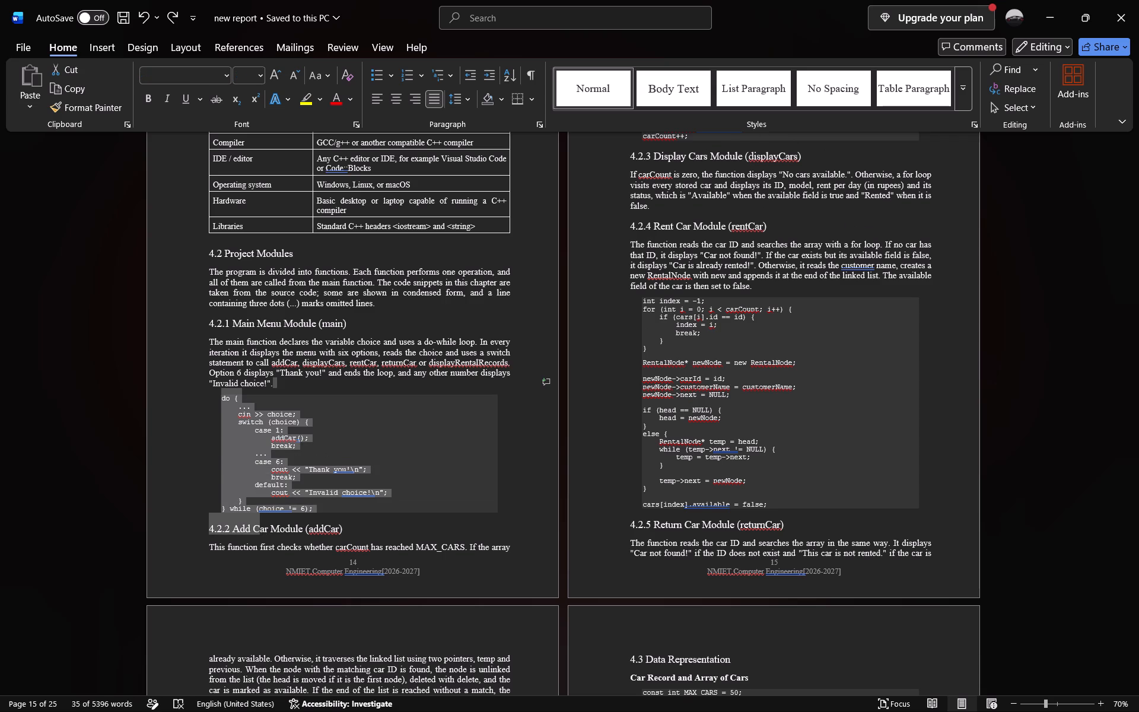
{"action": "key", "text": "shift+Left"}
{"action": "key", "text": "shift+Left"}
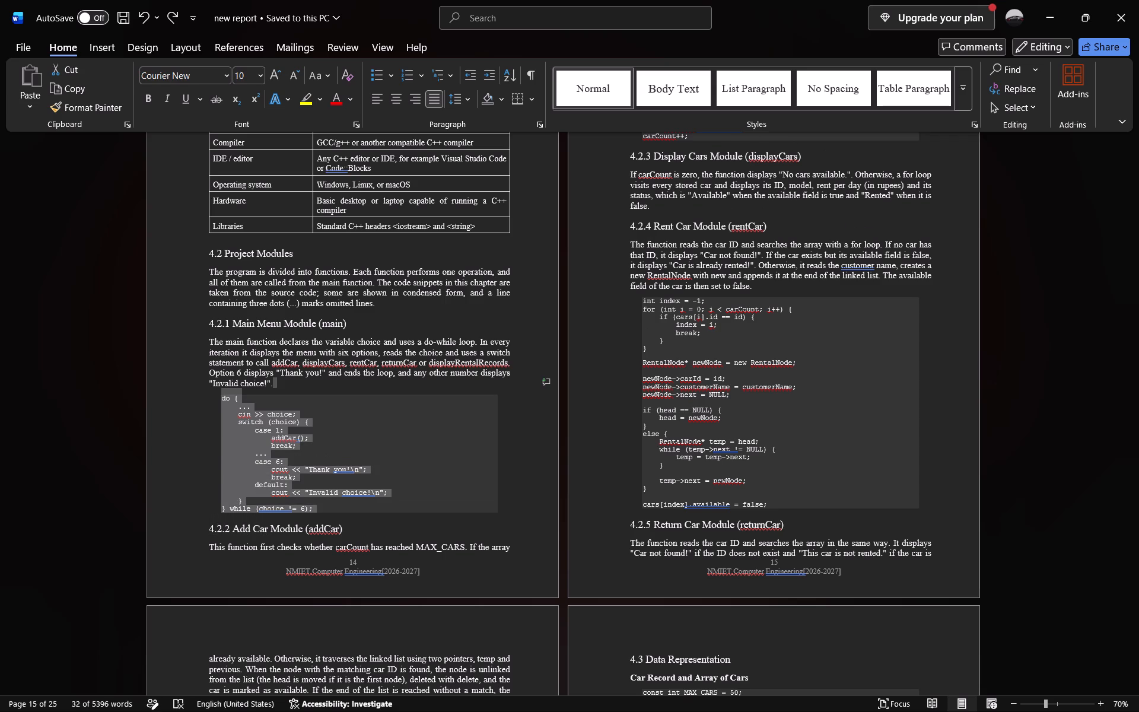
{"action": "key", "text": "Delete"}
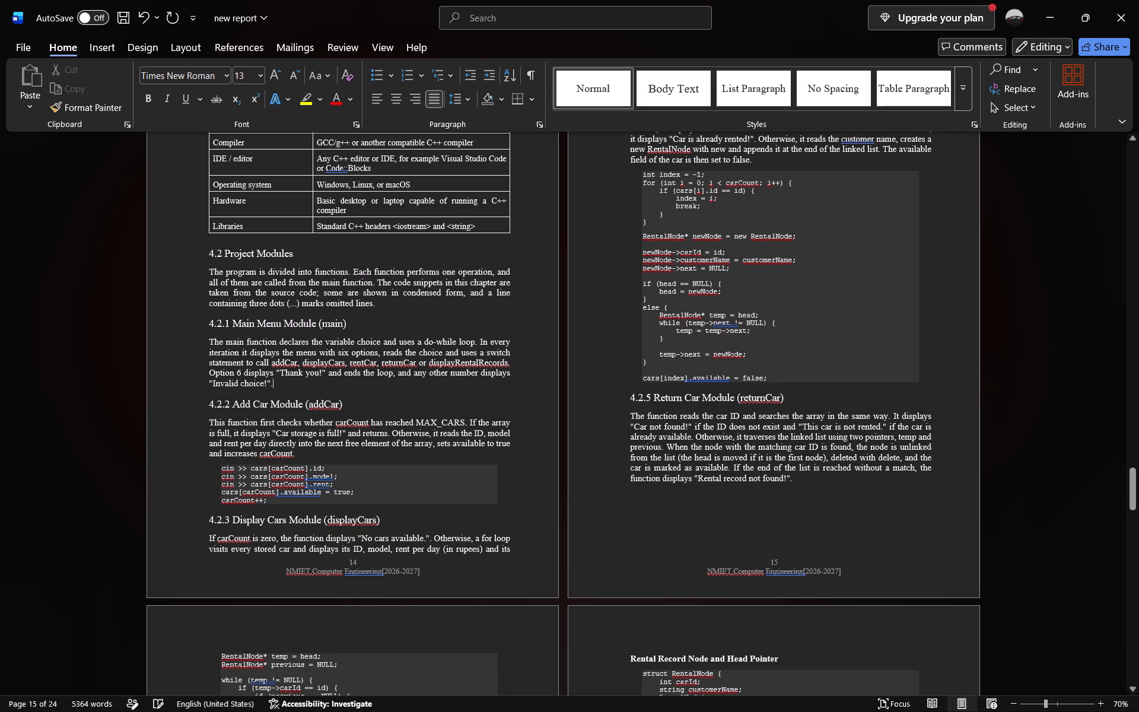
Add an empty line below the 4.2.1 Main Menu Module paragraph and insert the picture named 1 from the Downloads folder.
{"action": "key", "text": "Return"}
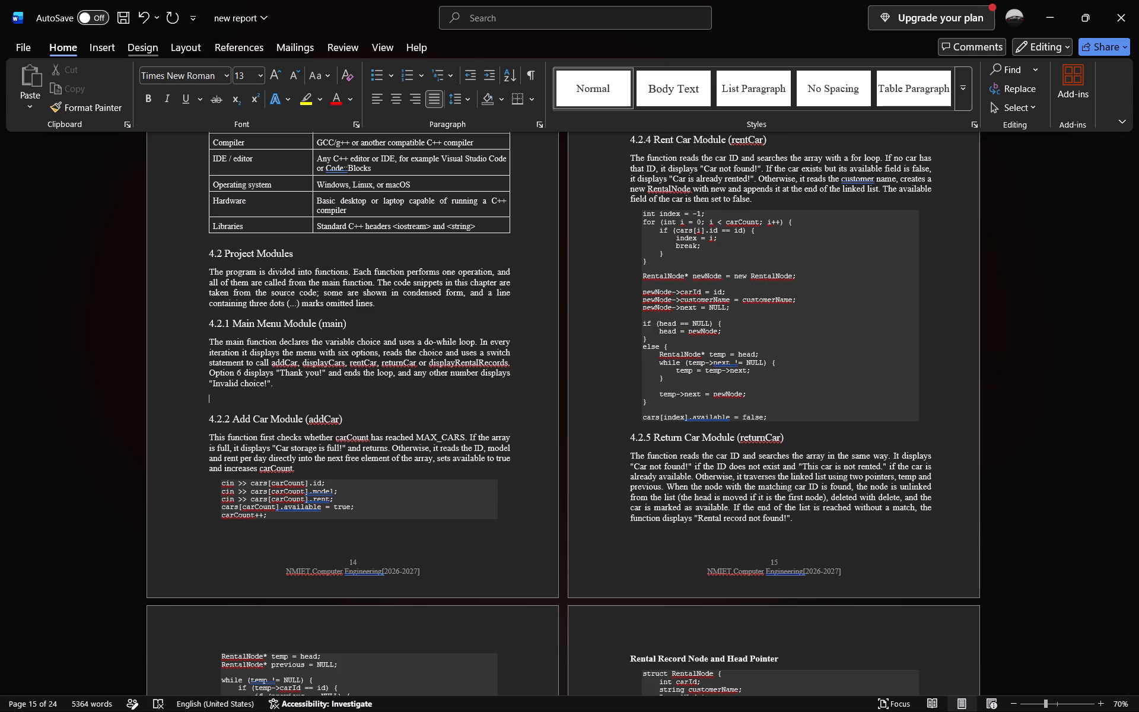
{"action": "left_click", "coordinate": [103, 45]}
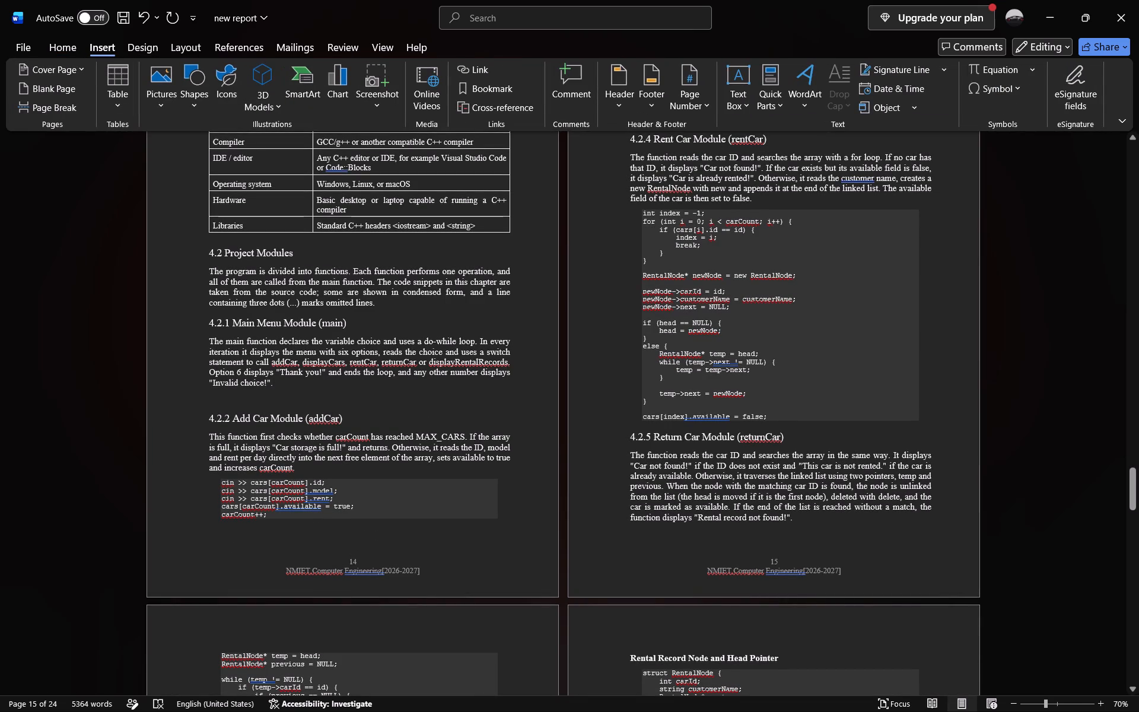
{"action": "left_click", "coordinate": [168, 96]}
{"action": "left_click", "coordinate": [176, 149]}
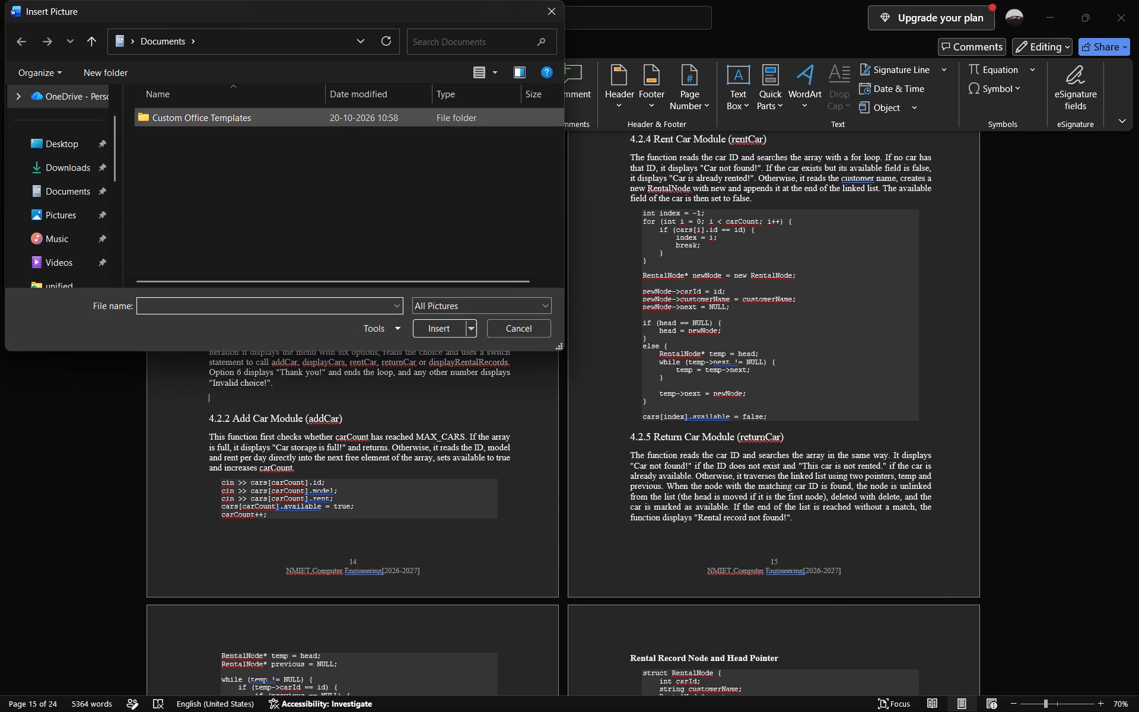
{"action": "left_click", "coordinate": [69, 214]}
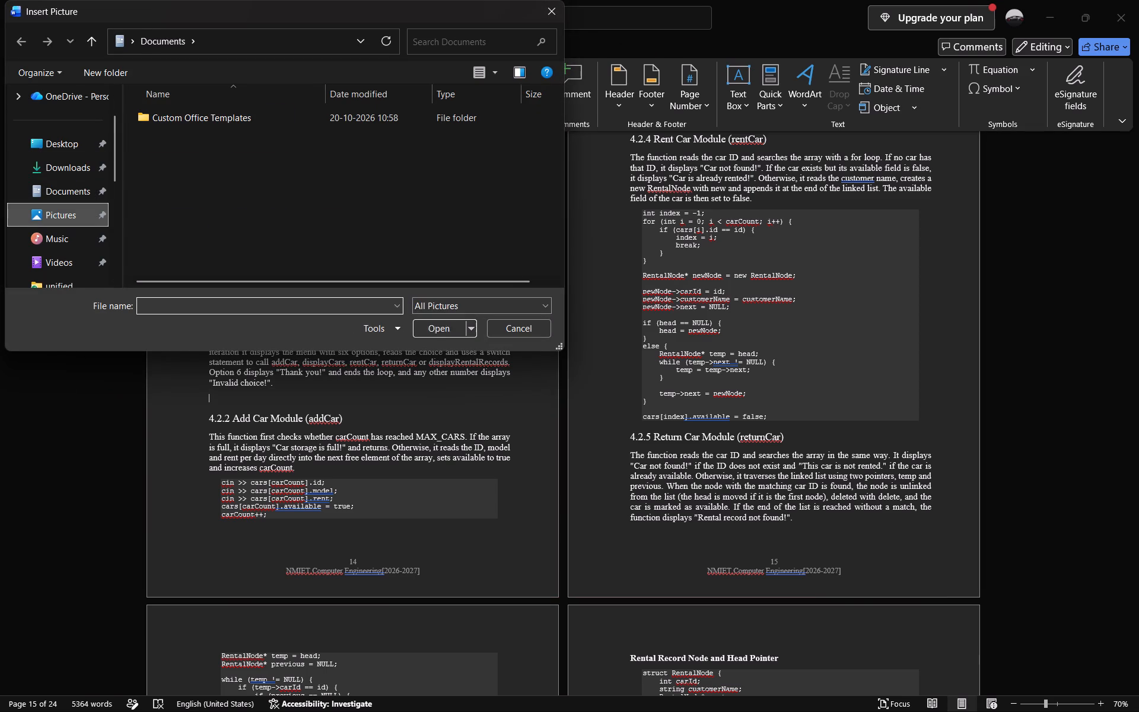
{"action": "left_click", "coordinate": [91, 187]}
{"action": "left_click", "coordinate": [93, 167]}
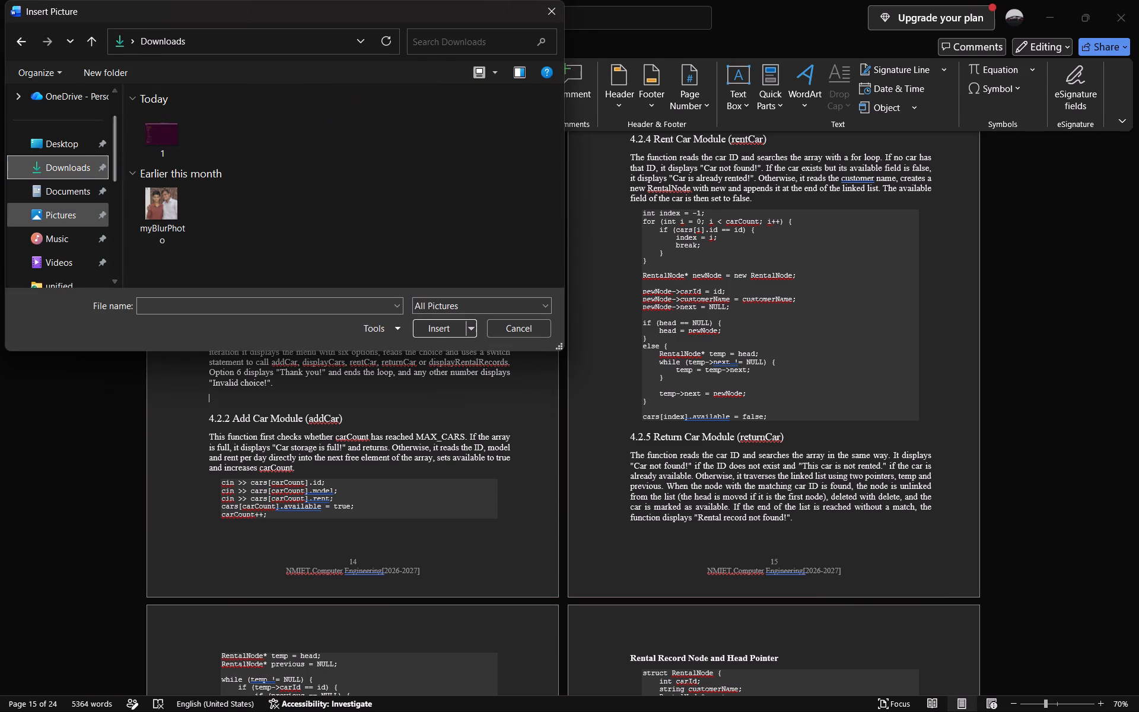
{"action": "left_click", "coordinate": [182, 144]}
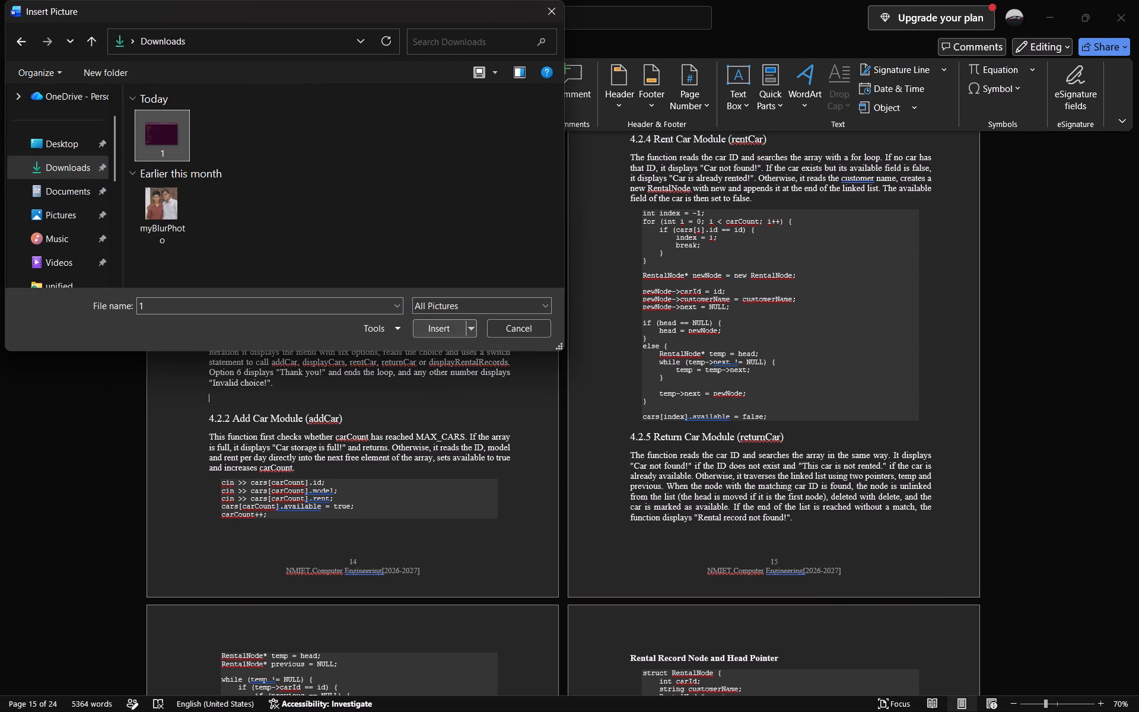
{"action": "left_click", "coordinate": [444, 332]}
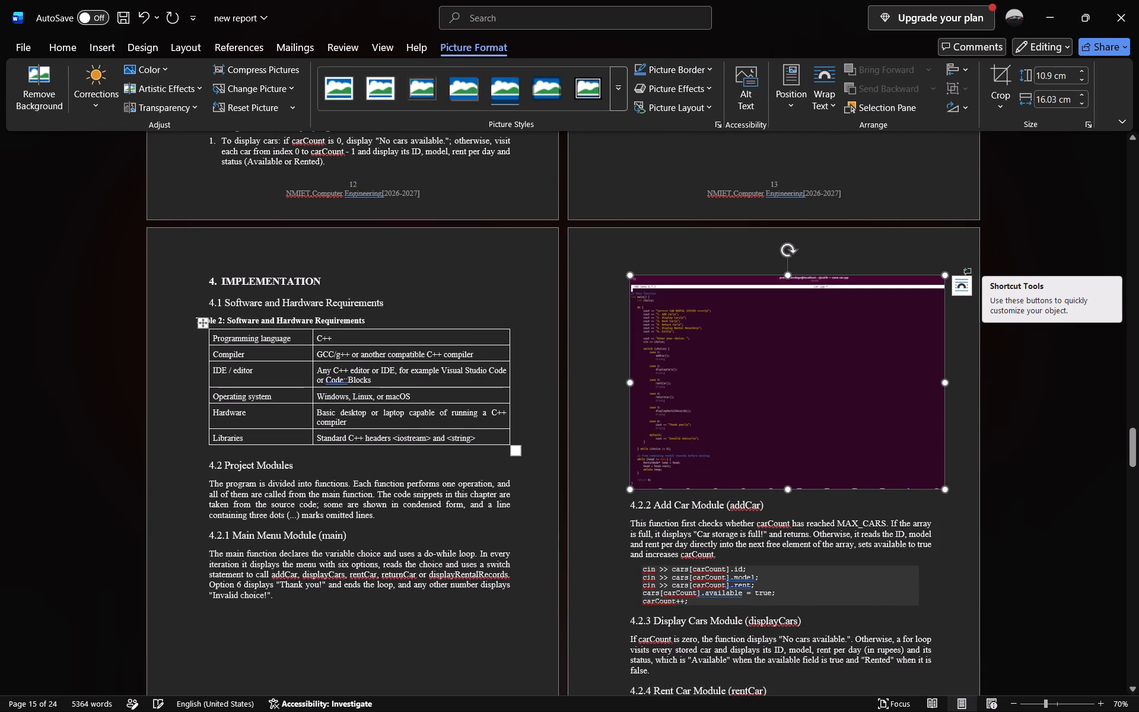
Examine the inserted code screenshot and its placement relative to the surrounding pages and the 4.2.1 text.
{"action": "scroll", "coordinate": [501, 434], "scroll_direction": "right", "scroll_amount": 1}
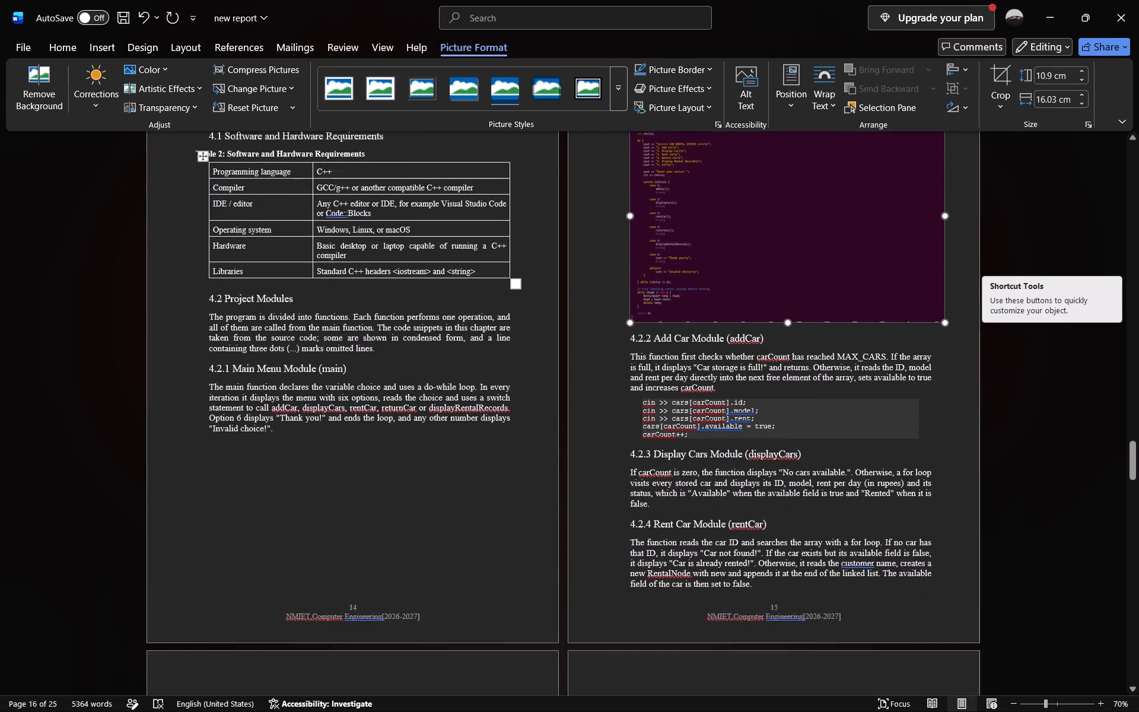
{"action": "scroll", "coordinate": [501, 434], "scroll_direction": "right", "scroll_amount": 2}
{"action": "scroll", "coordinate": [501, 434], "scroll_direction": "down", "scroll_amount": 3, "text": "ctrl"}
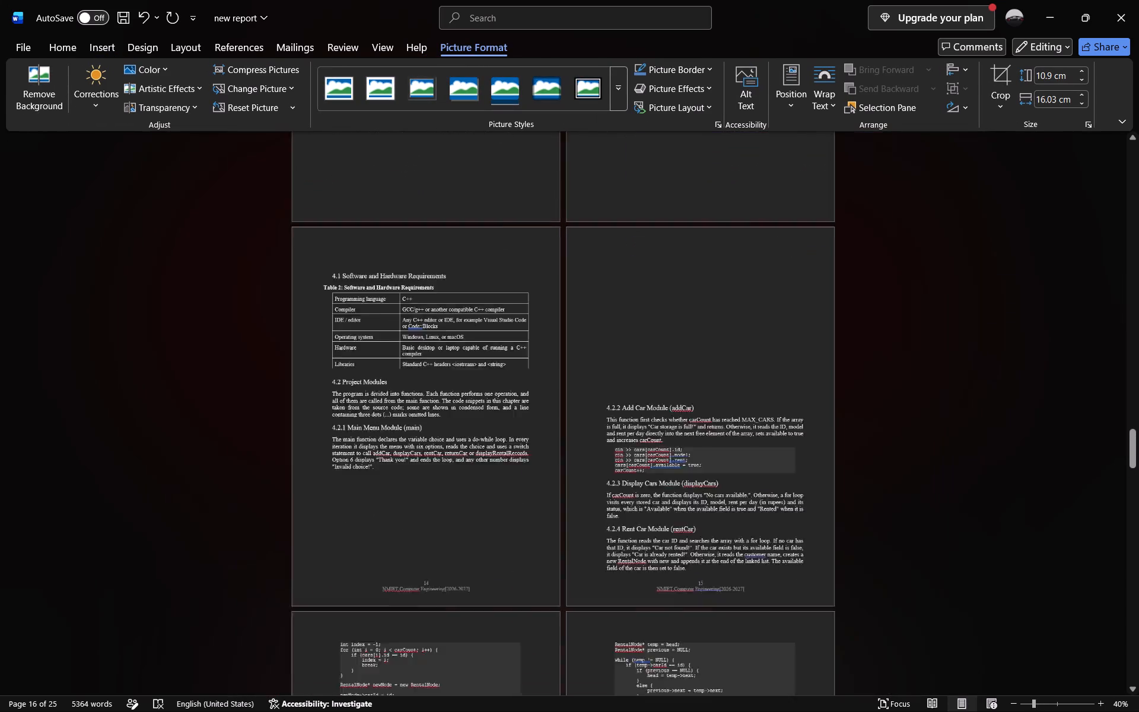
{"action": "scroll", "coordinate": [501, 434], "scroll_direction": "up", "scroll_amount": 6, "text": "ctrl"}
{"action": "scroll", "coordinate": [501, 434], "scroll_direction": "up", "scroll_amount": 2}
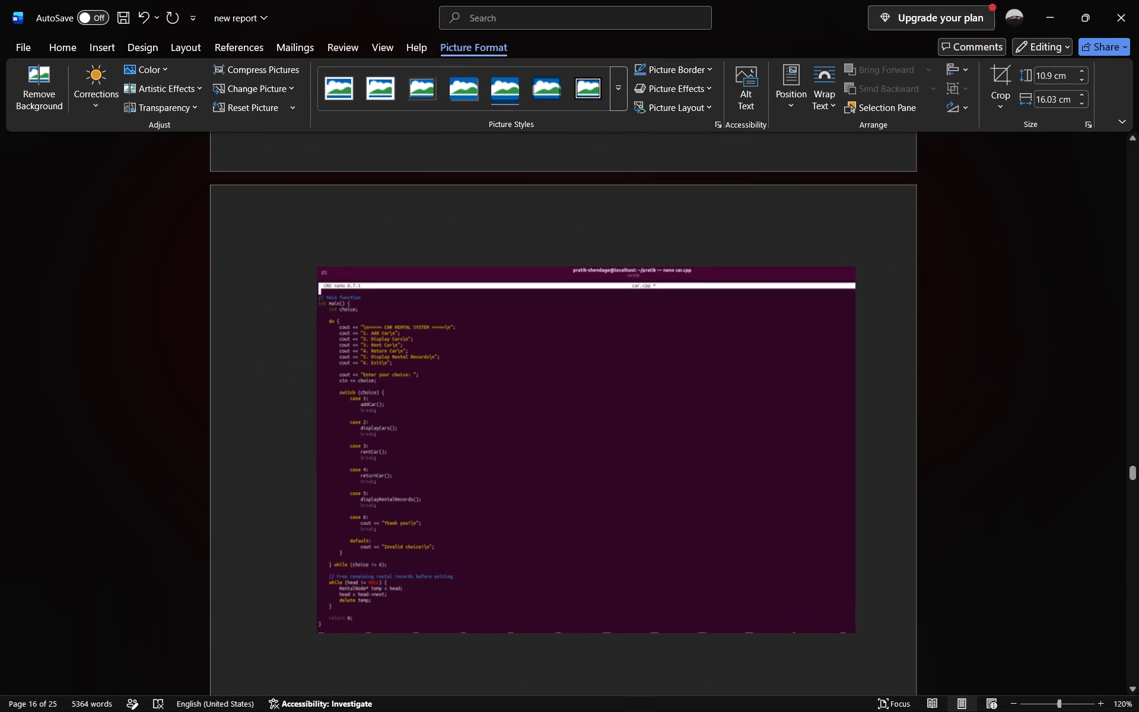
{"action": "scroll", "coordinate": [584, 401], "scroll_direction": "right", "scroll_amount": 1}
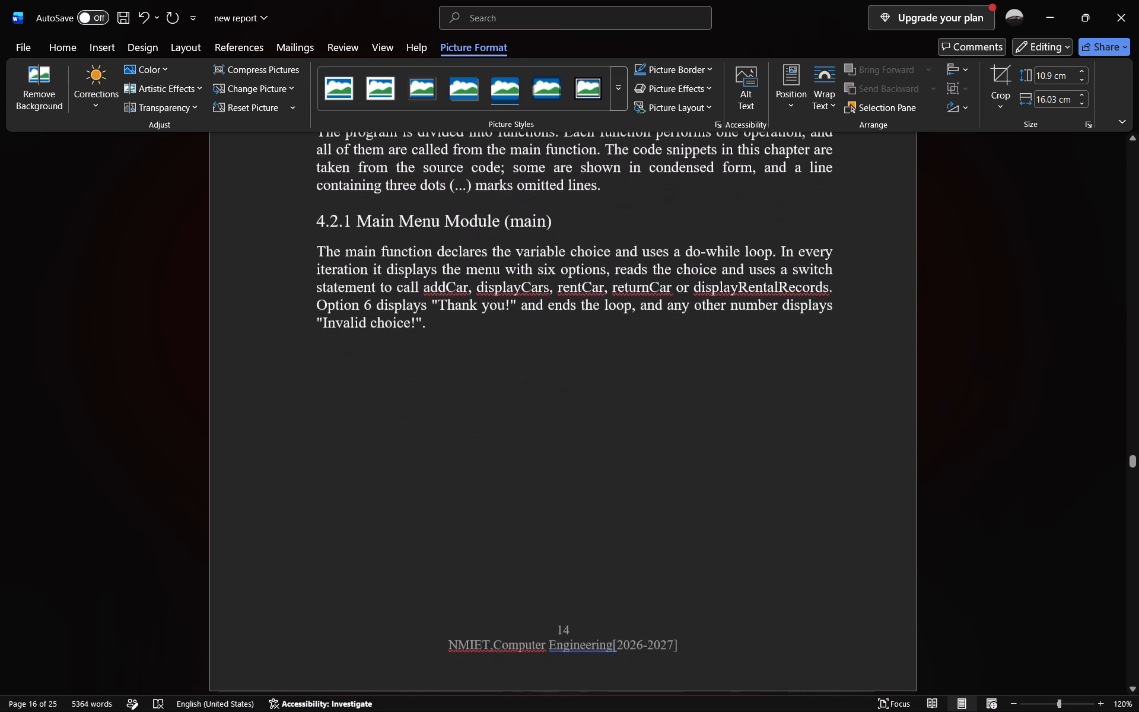
{"action": "scroll", "coordinate": [584, 401], "scroll_direction": "right", "scroll_amount": 1}
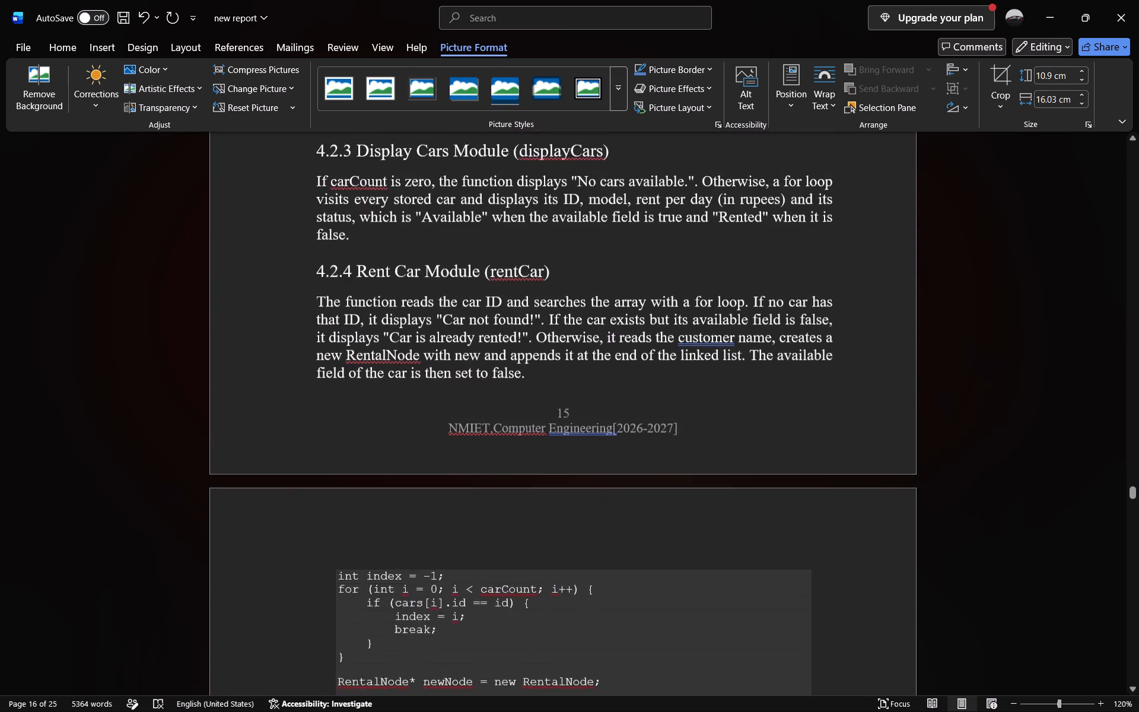
{"action": "scroll", "coordinate": [584, 401], "scroll_direction": "up", "scroll_amount": 7}
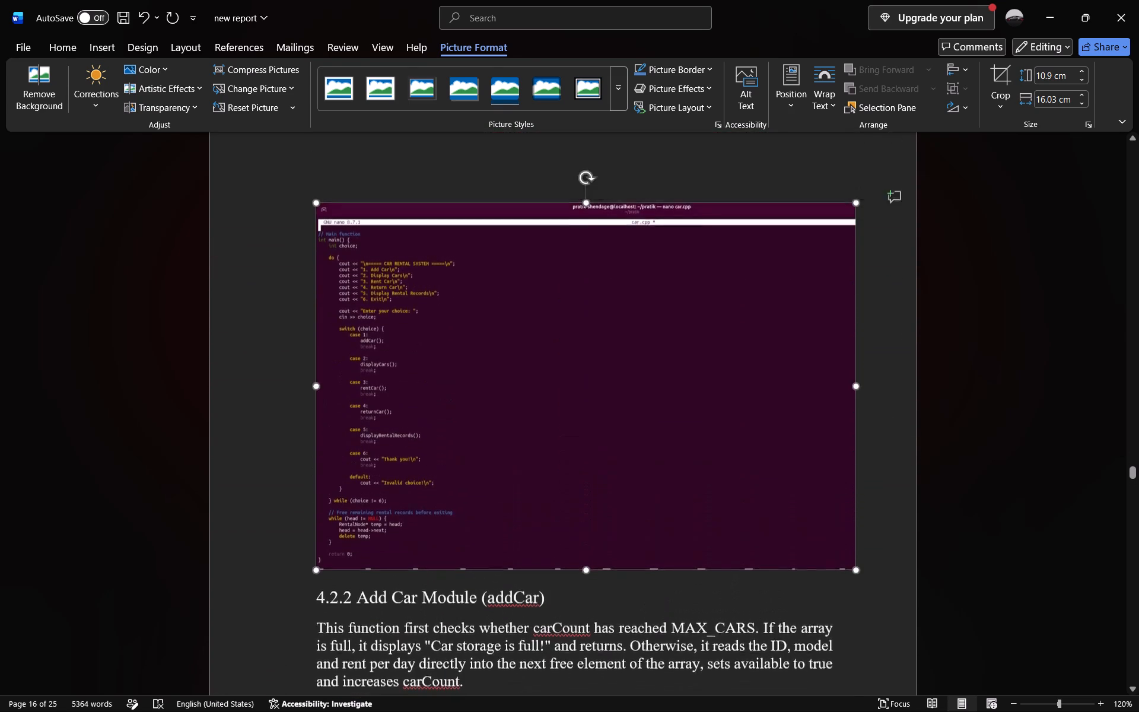
{"action": "scroll", "coordinate": [584, 401], "scroll_direction": "up", "scroll_amount": 4}
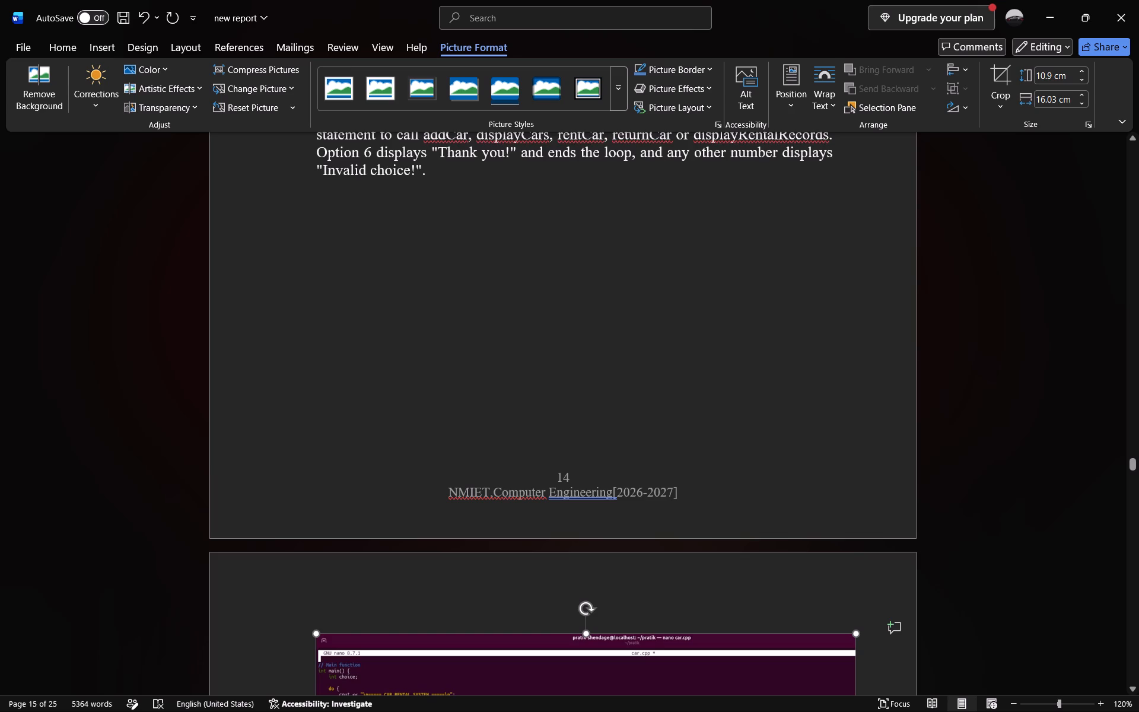
{"action": "scroll", "coordinate": [584, 401], "scroll_direction": "up", "scroll_amount": 2}
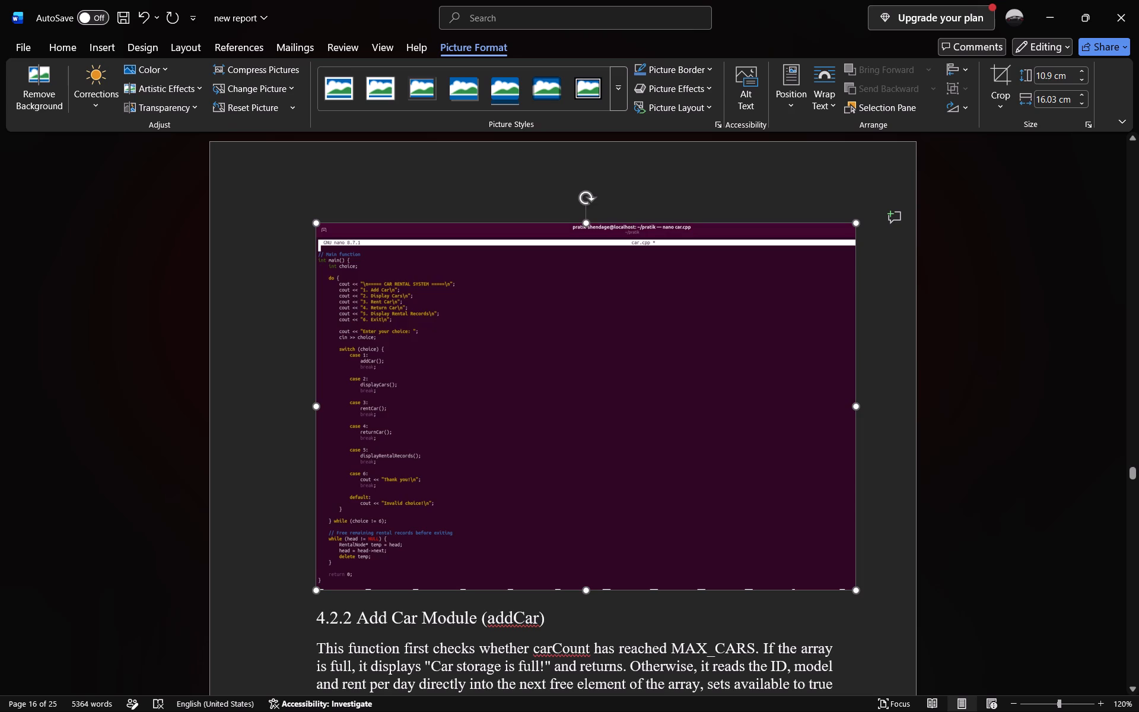
Reduce the height of the inserted main function screenshot to about 10.1 cm, keeping its width.
{"action": "left_click_drag", "start_coordinate": [587, 589], "coordinate": [591, 543]}
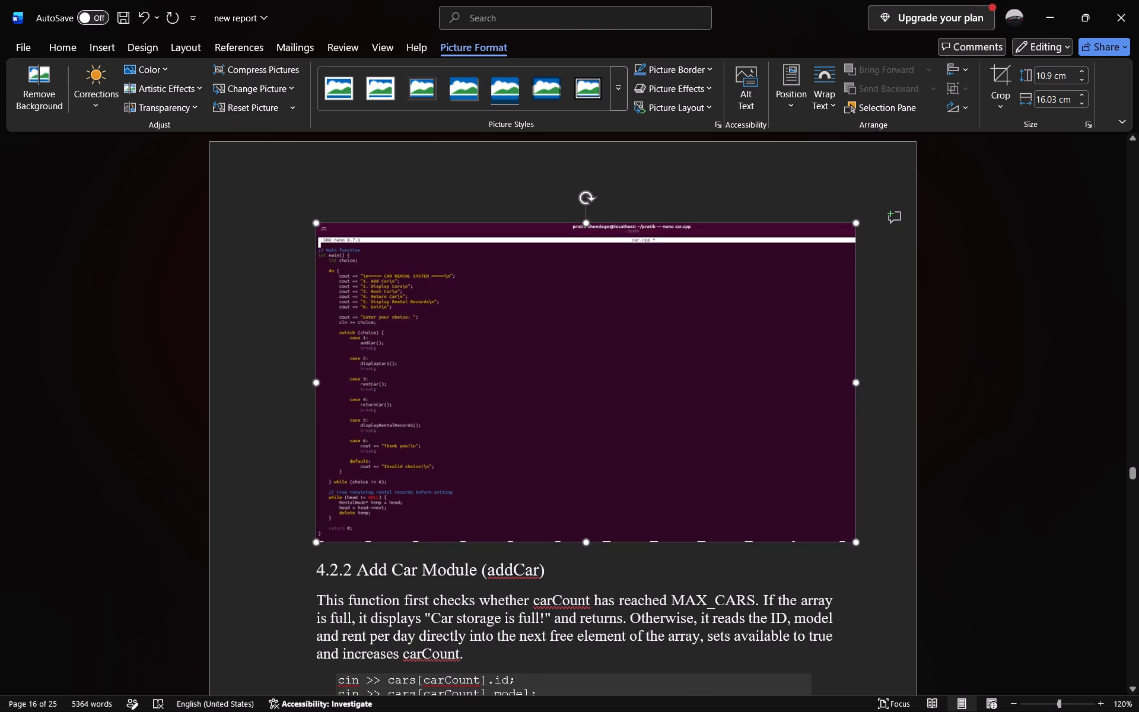
{"action": "left_click_drag", "start_coordinate": [591, 543], "coordinate": [586, 564]}
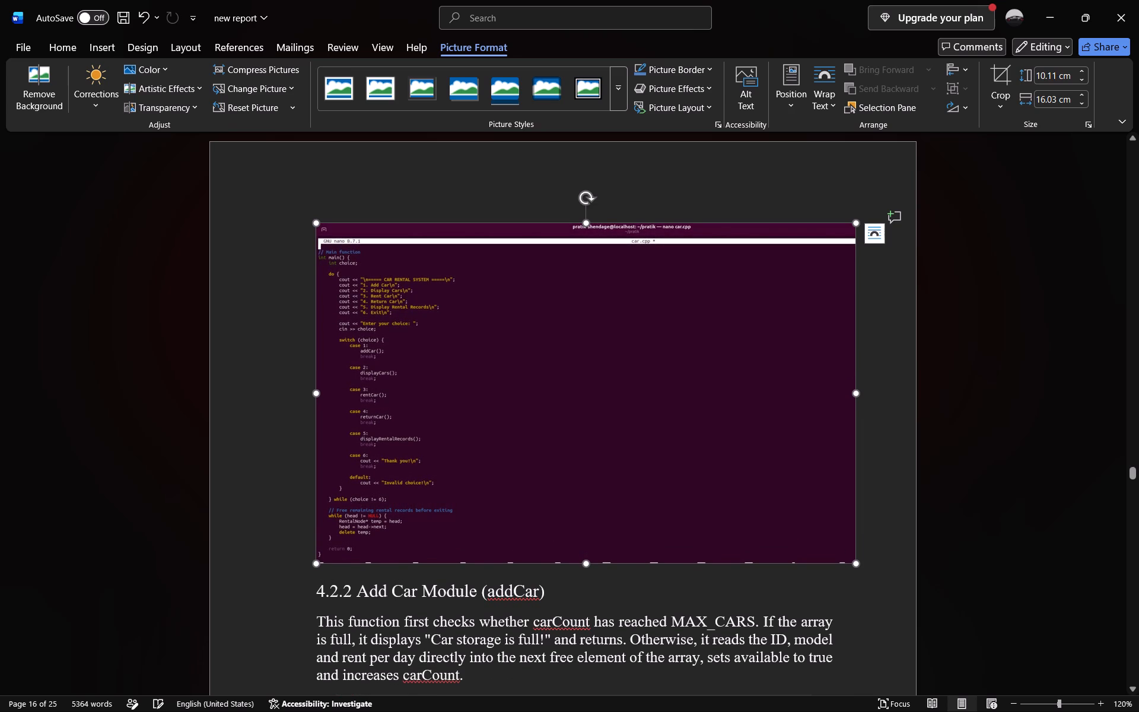
{"action": "left_click_drag", "start_coordinate": [645, 440], "coordinate": [643, 425]}
{"action": "left_click_drag", "start_coordinate": [643, 425], "coordinate": [642, 410]}
Replace the code snippet below the 4.2.2 Add Car Module (addCar) paragraph with an empty line.
{"action": "scroll", "coordinate": [631, 459], "scroll_direction": "down", "scroll_amount": 3}
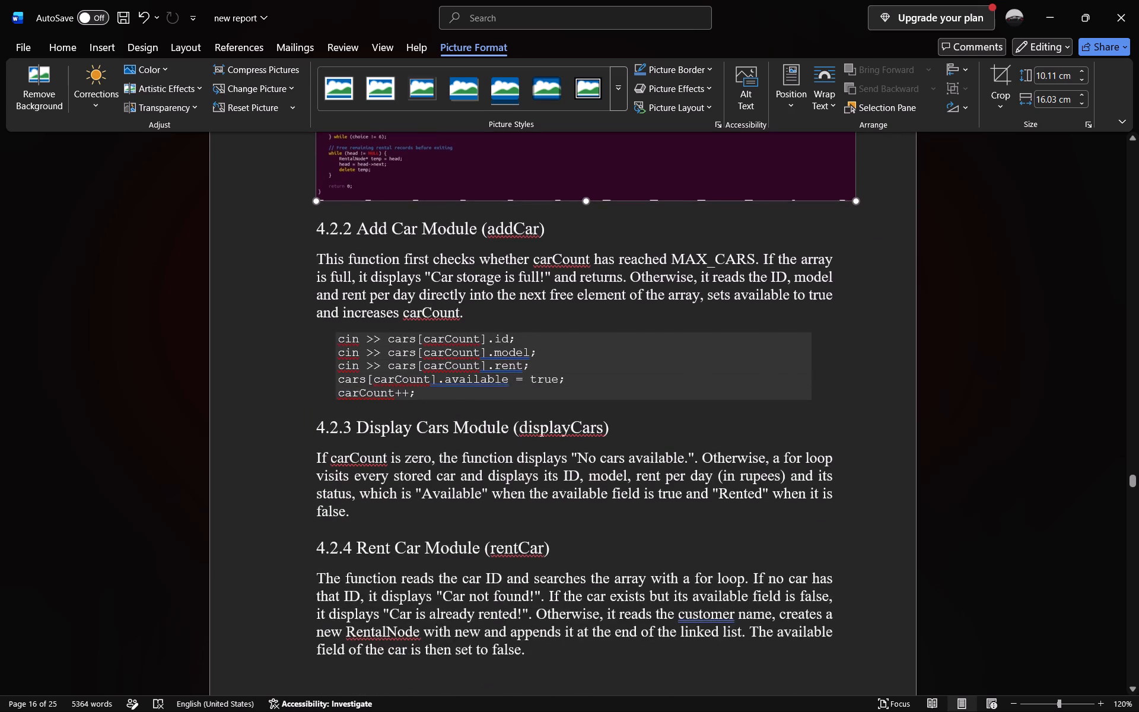
{"action": "scroll", "coordinate": [631, 459], "scroll_direction": "down", "scroll_amount": 1}
{"action": "scroll", "coordinate": [631, 459], "scroll_direction": "up", "scroll_amount": 1}
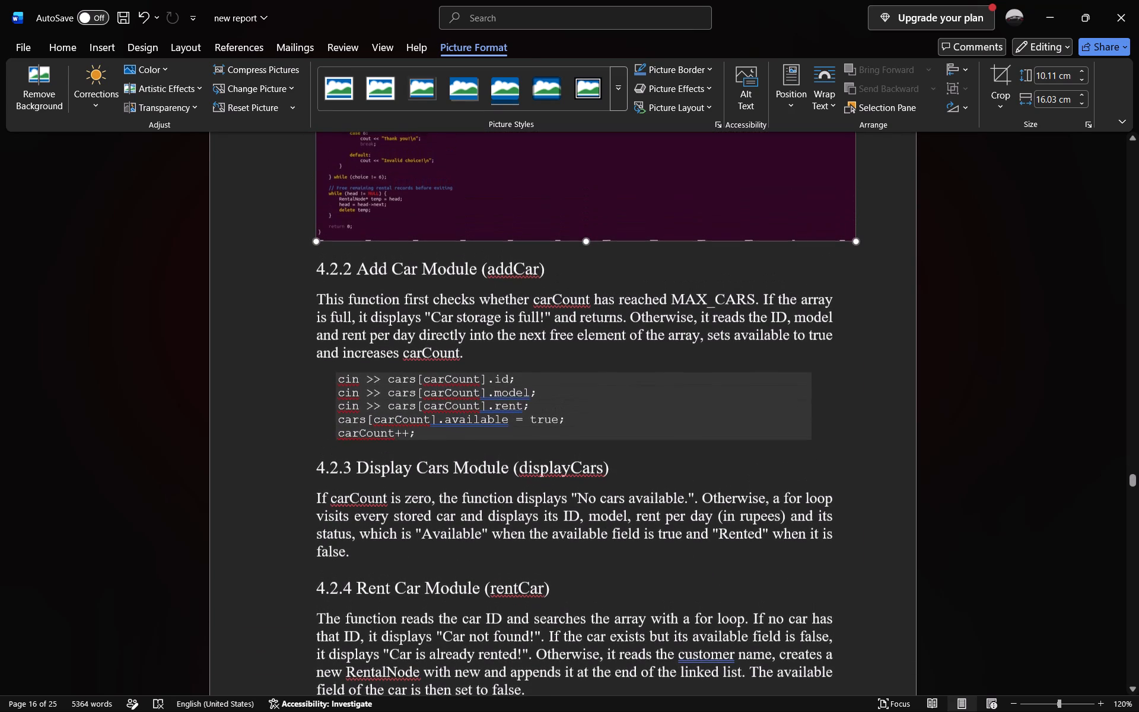
{"action": "left_click_drag", "start_coordinate": [490, 350], "coordinate": [517, 386]}
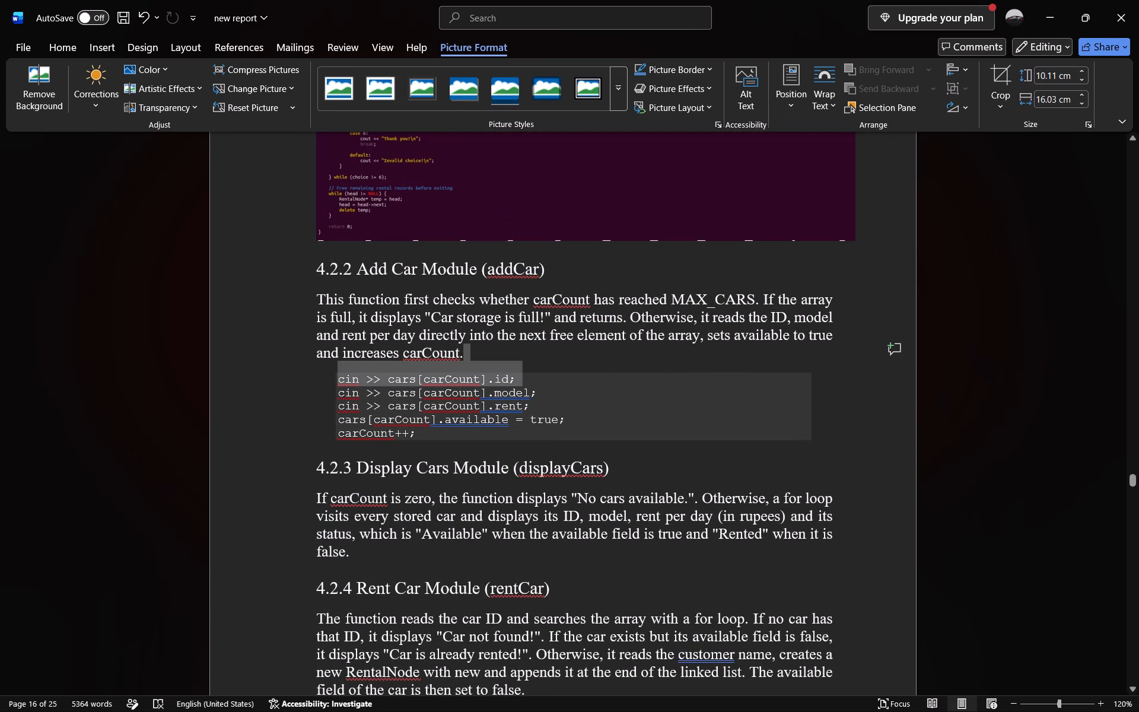
{"action": "left_click_drag", "start_coordinate": [517, 386], "coordinate": [429, 431]}
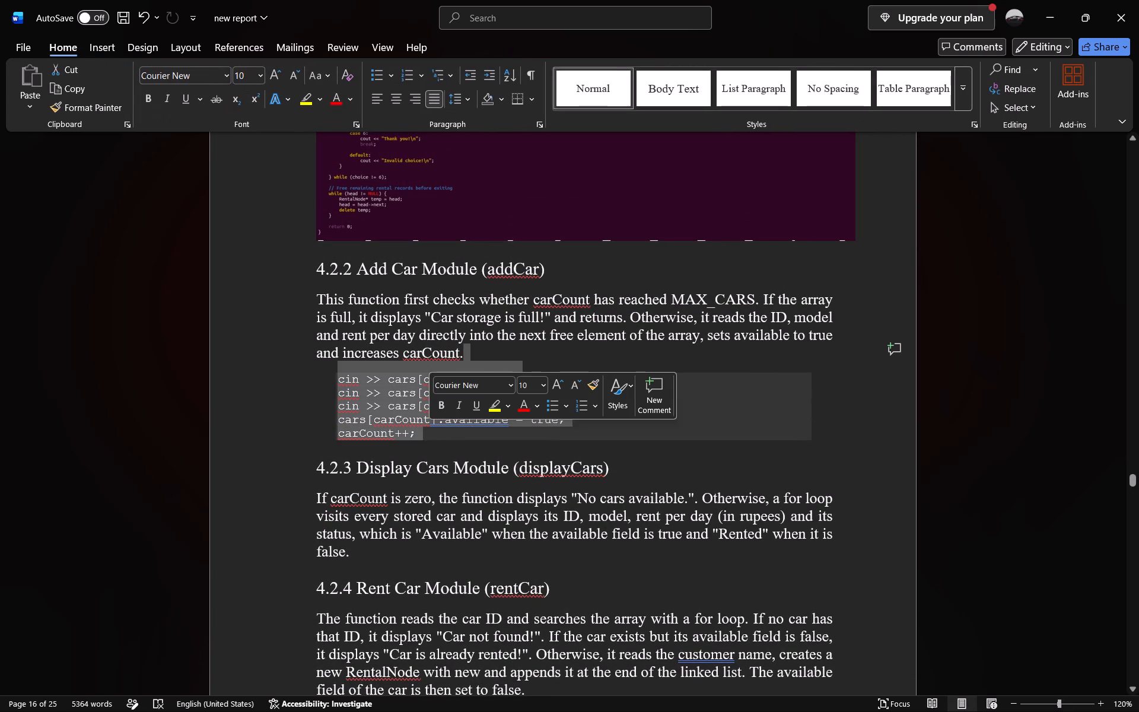
{"action": "key", "text": "Delete"}
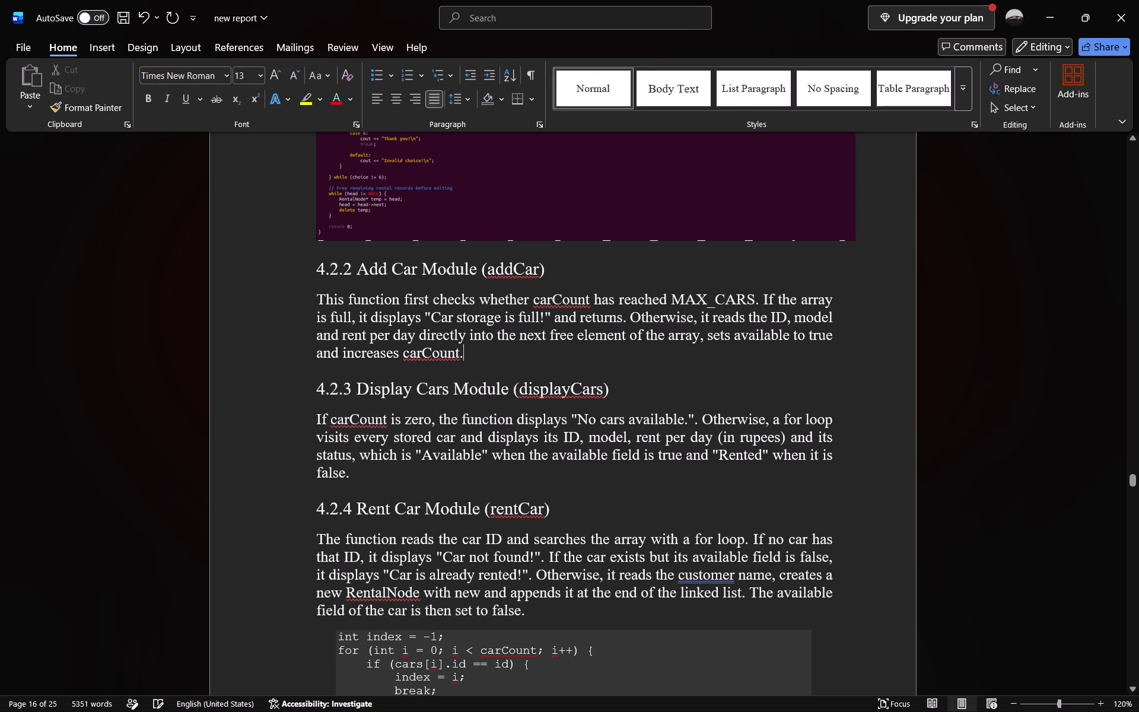
{"action": "key", "text": "Return"}
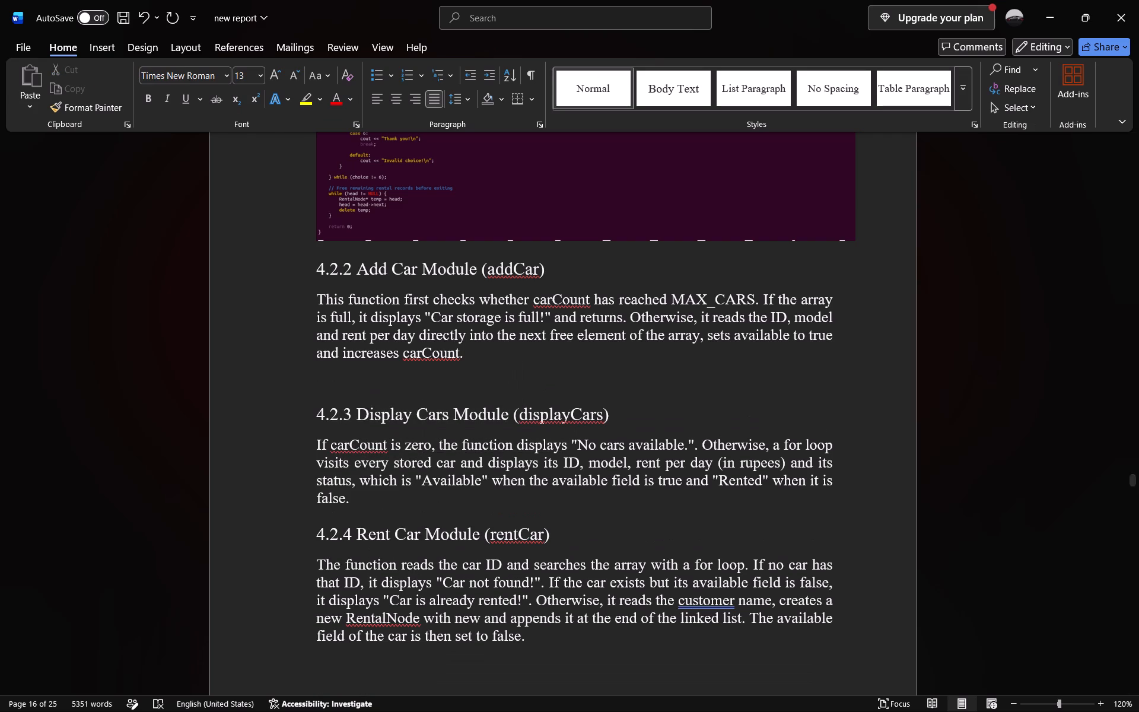
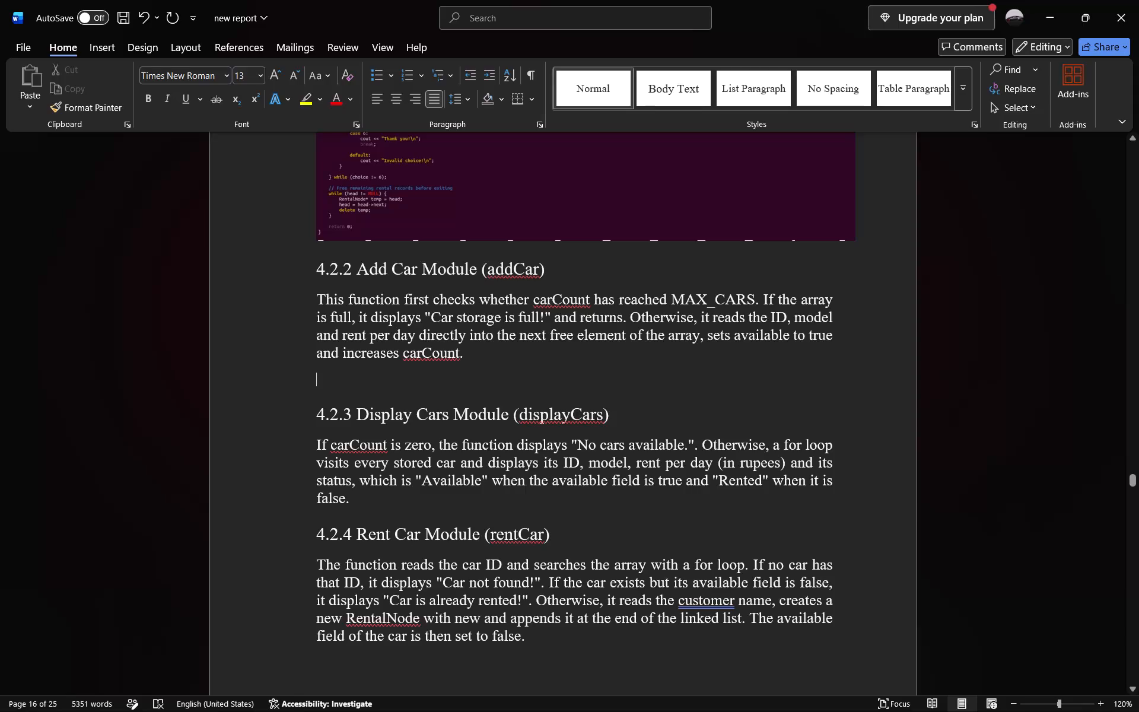
Undo the empty line and the removal of the code snippet below the 4.2.2 Add Car Module (addCar) paragraph.
{"action": "key", "text": "ctrl+z"}
{"action": "key", "text": "ctrl+z"}
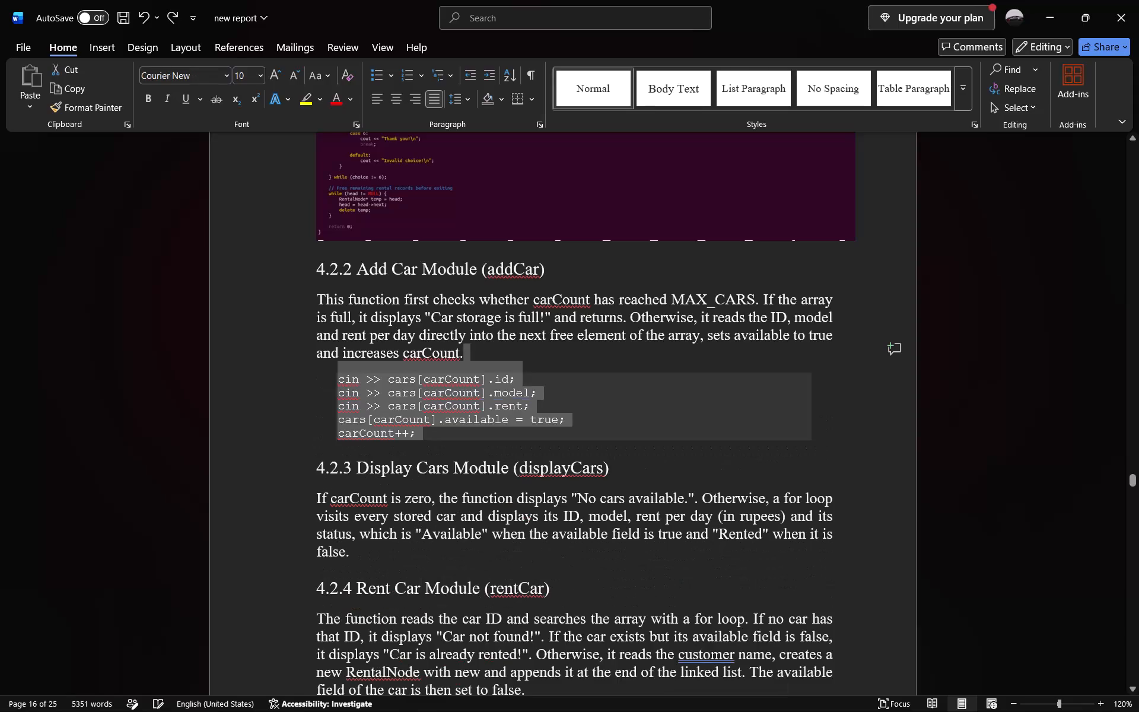
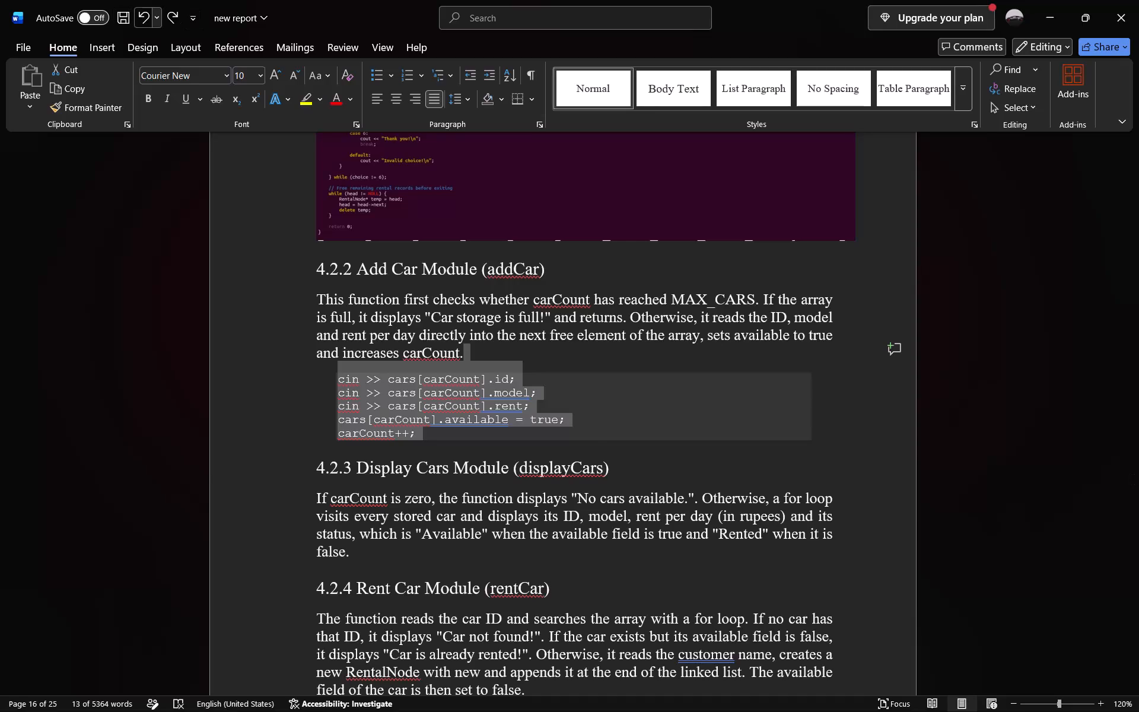
Redo the removal of the code snippet below the 4.2.2 Add Car Module (addCar) paragraph.
{"action": "left_click", "coordinate": [173, 20]}
{"action": "left_click", "coordinate": [173, 20]}
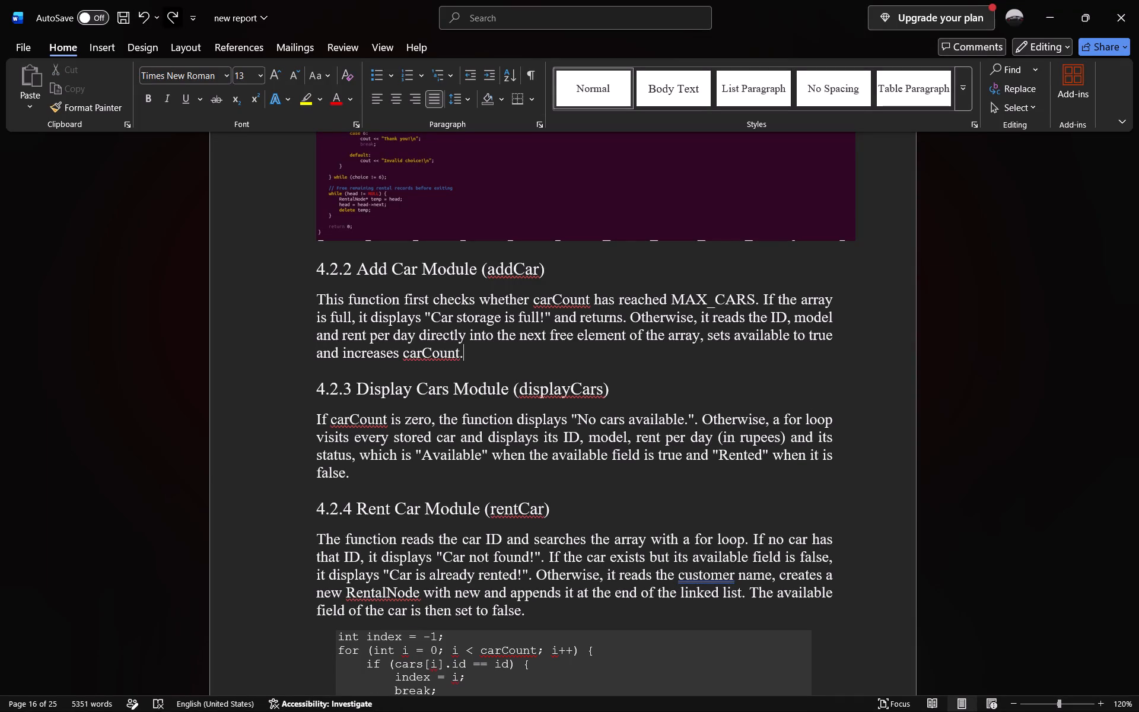
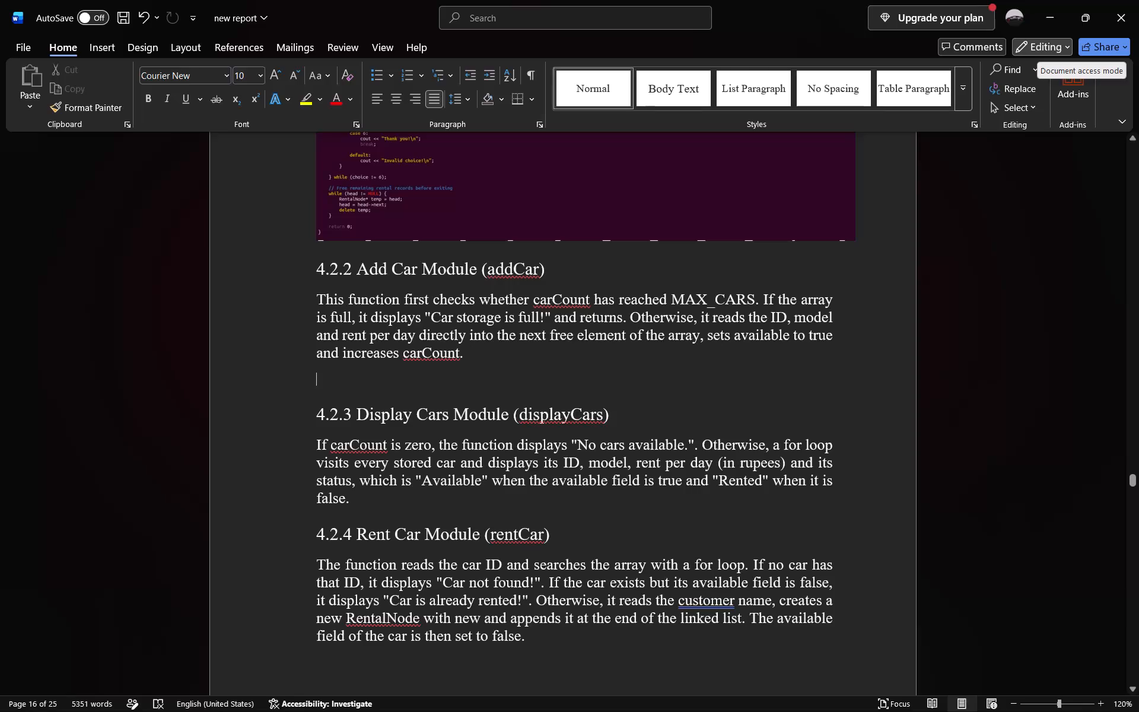
Insert a code screenshot picture on the empty line below the 4.2.2 Add Car Module (addCar) paragraph.
{"action": "left_click", "coordinate": [107, 42]}
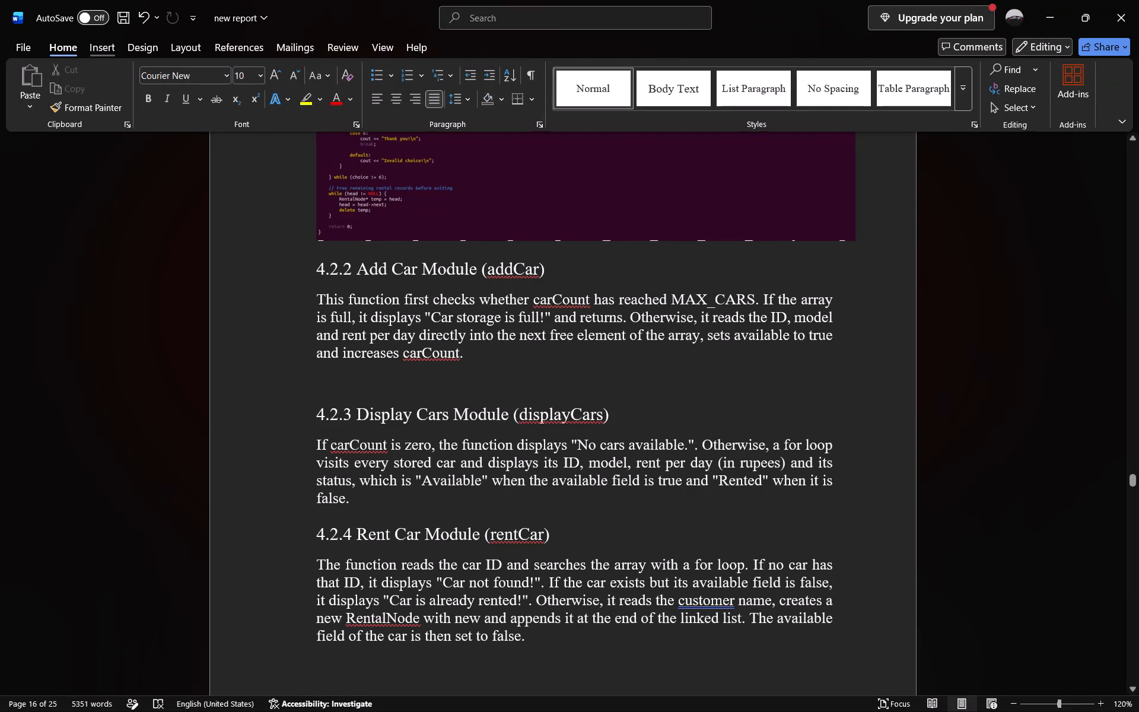
{"action": "left_click", "coordinate": [168, 102]}
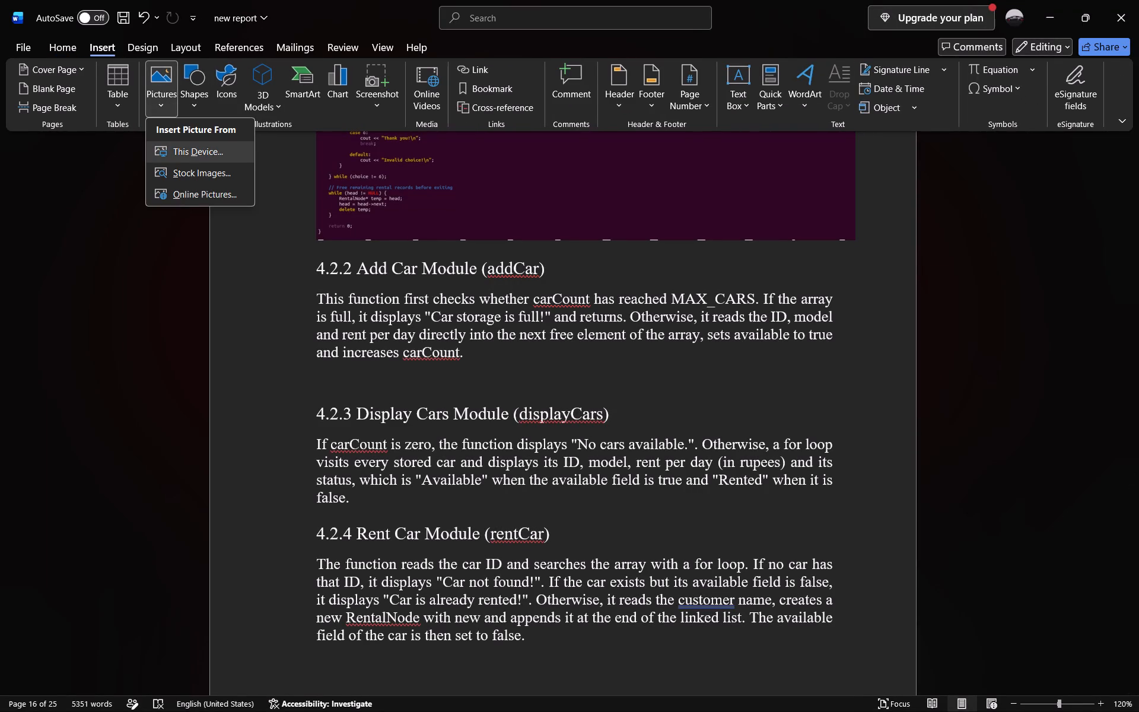
Insert picture 2 from the Downloads folder on the empty line below the 4.2.2 Add Car Module (addCar) paragraph.
{"action": "left_click", "coordinate": [243, 155]}
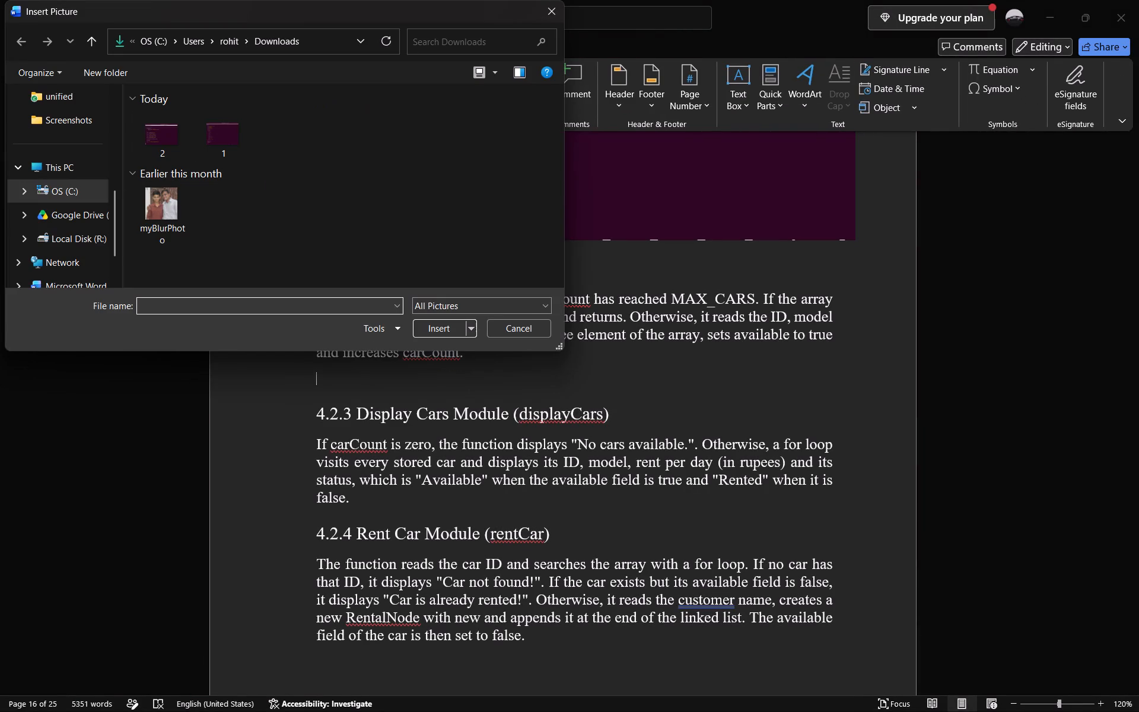
{"action": "left_click", "coordinate": [171, 145]}
{"action": "left_click", "coordinate": [437, 328]}
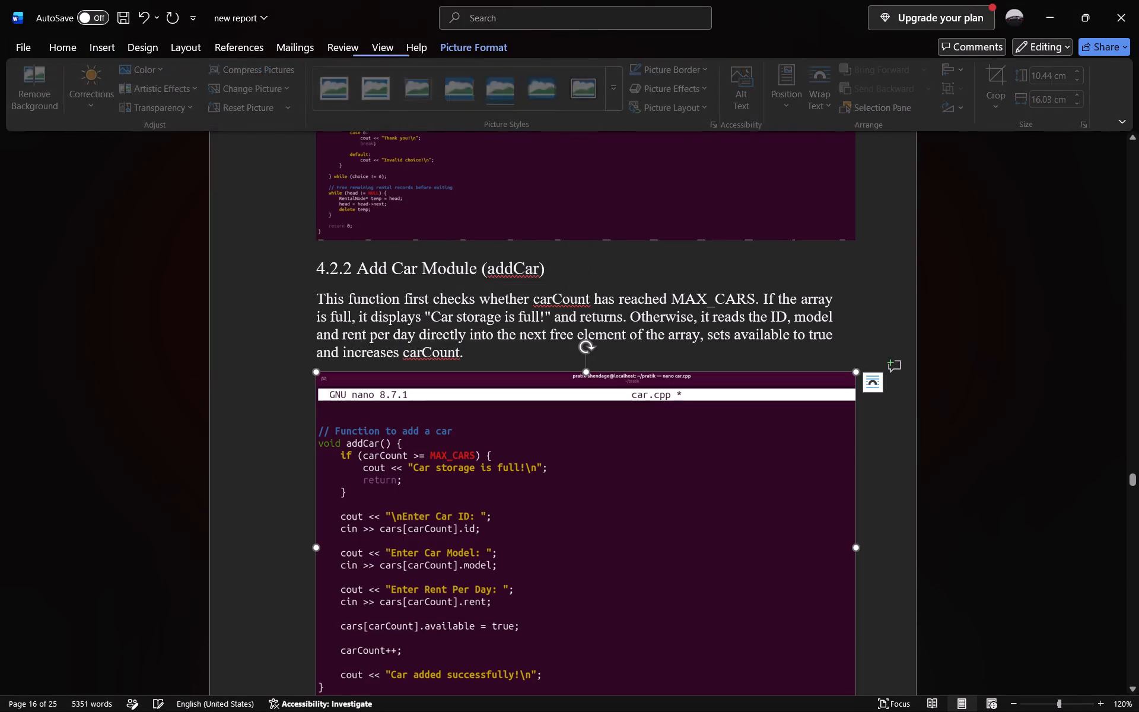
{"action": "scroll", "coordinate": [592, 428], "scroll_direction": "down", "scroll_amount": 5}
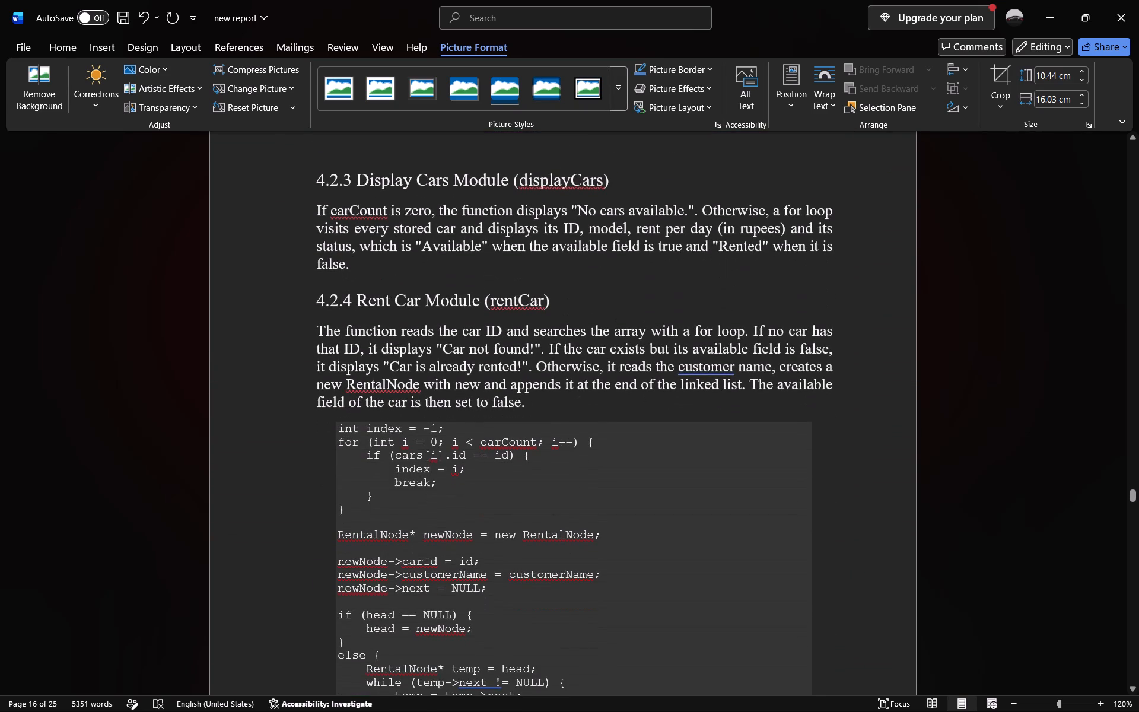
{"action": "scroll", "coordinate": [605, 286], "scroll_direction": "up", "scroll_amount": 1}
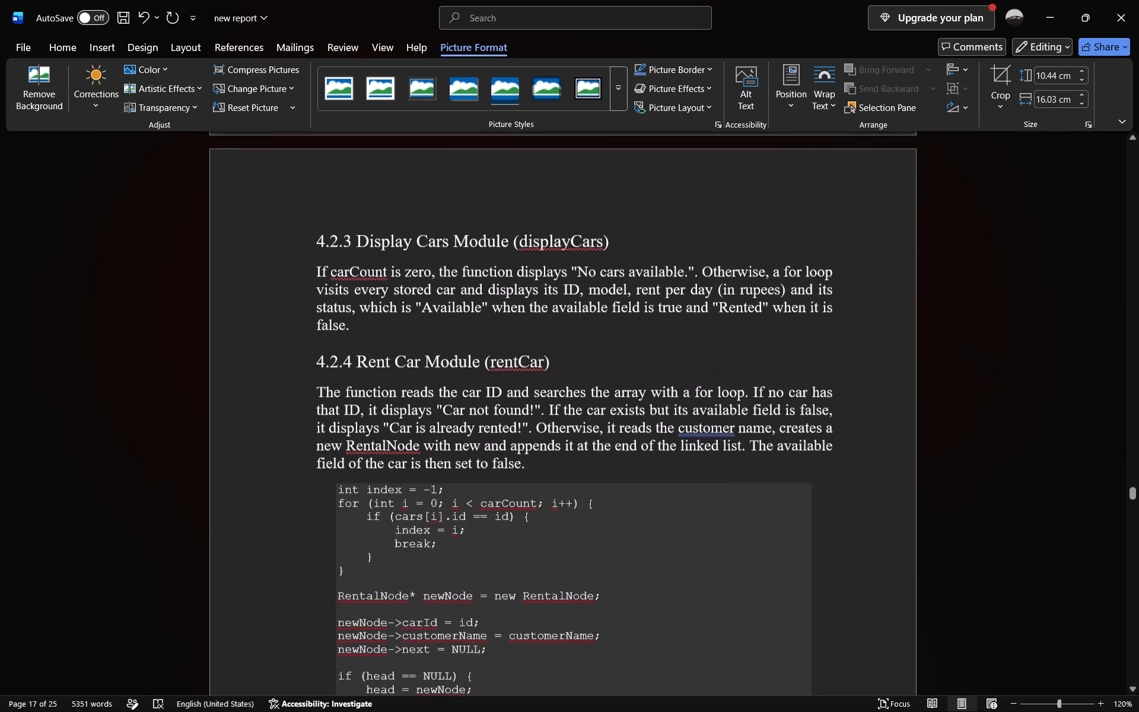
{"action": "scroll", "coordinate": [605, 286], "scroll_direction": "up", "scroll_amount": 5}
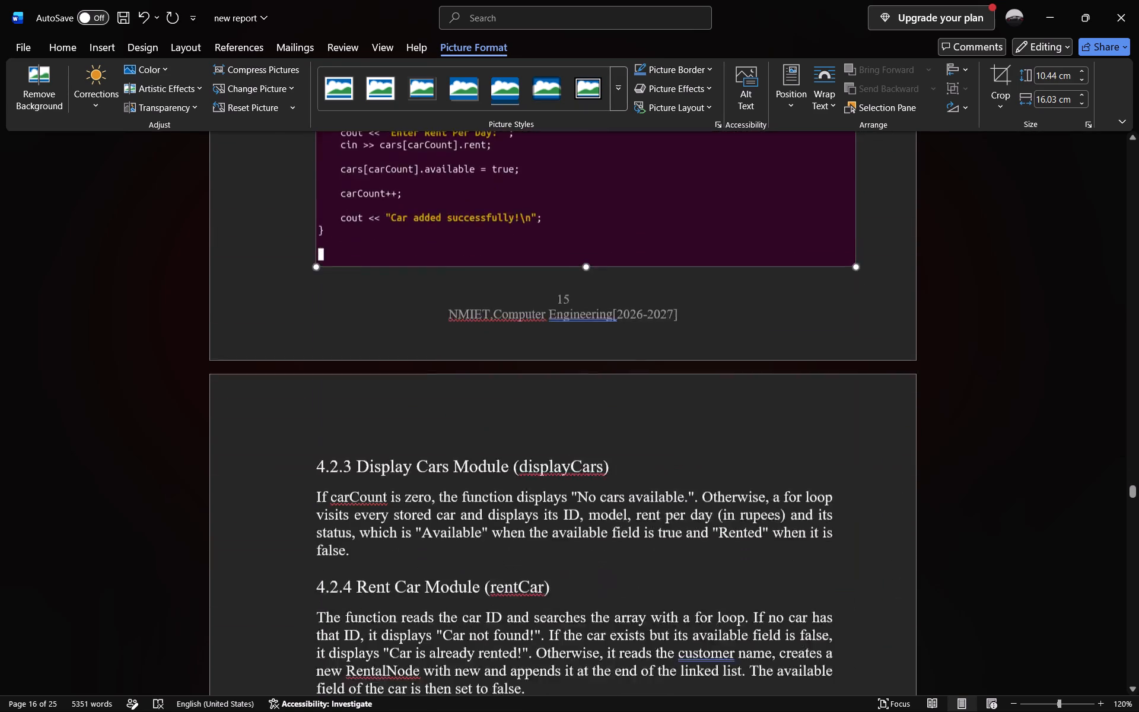
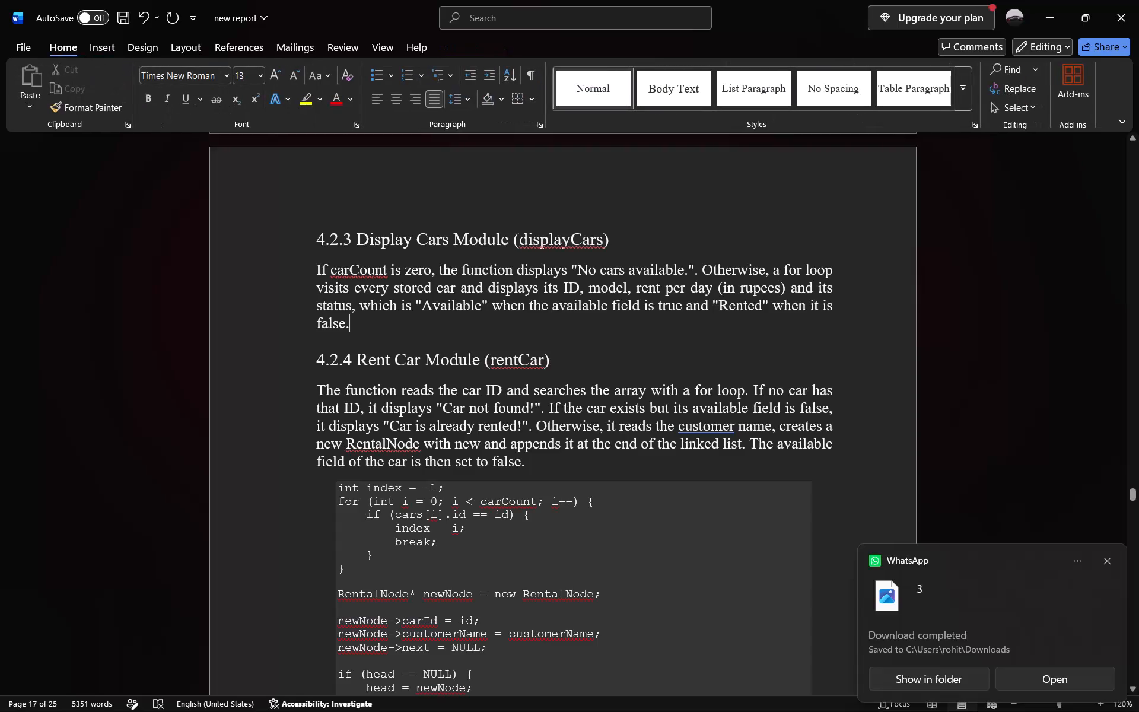
Insert the picture 3 from Downloads on a new line below the 4.2.3 Display Cars Module (displayCars) paragraph.
{"action": "key", "text": "Return"}
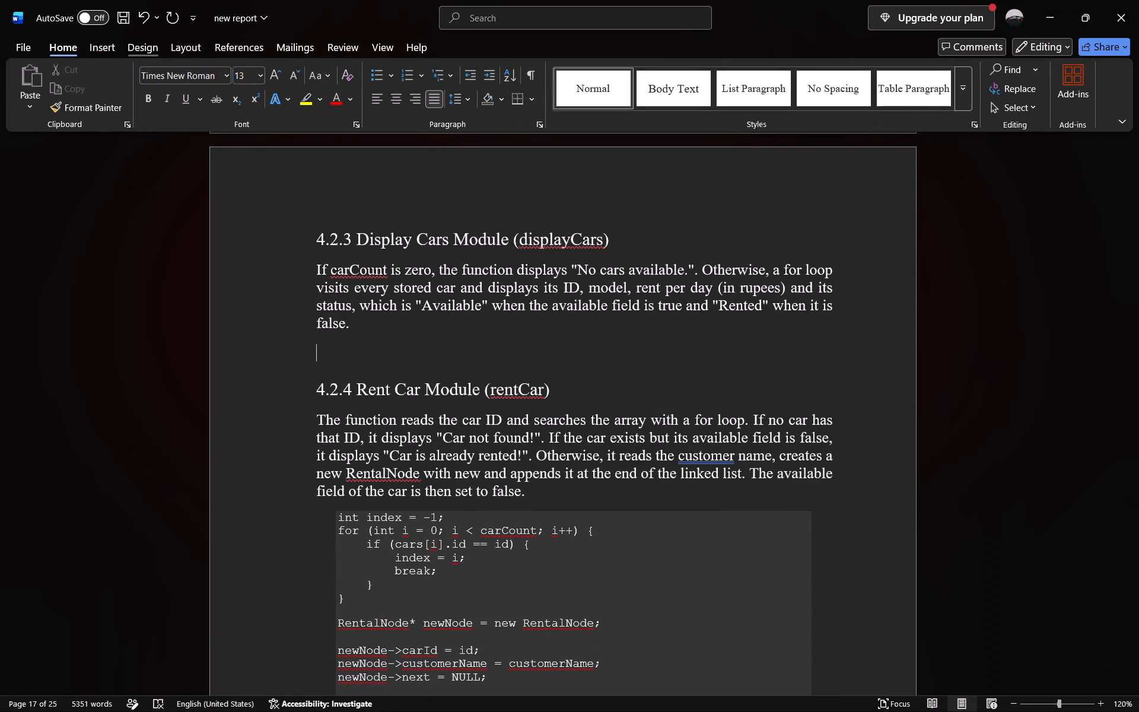
{"action": "left_click", "coordinate": [116, 48]}
{"action": "left_click", "coordinate": [163, 107]}
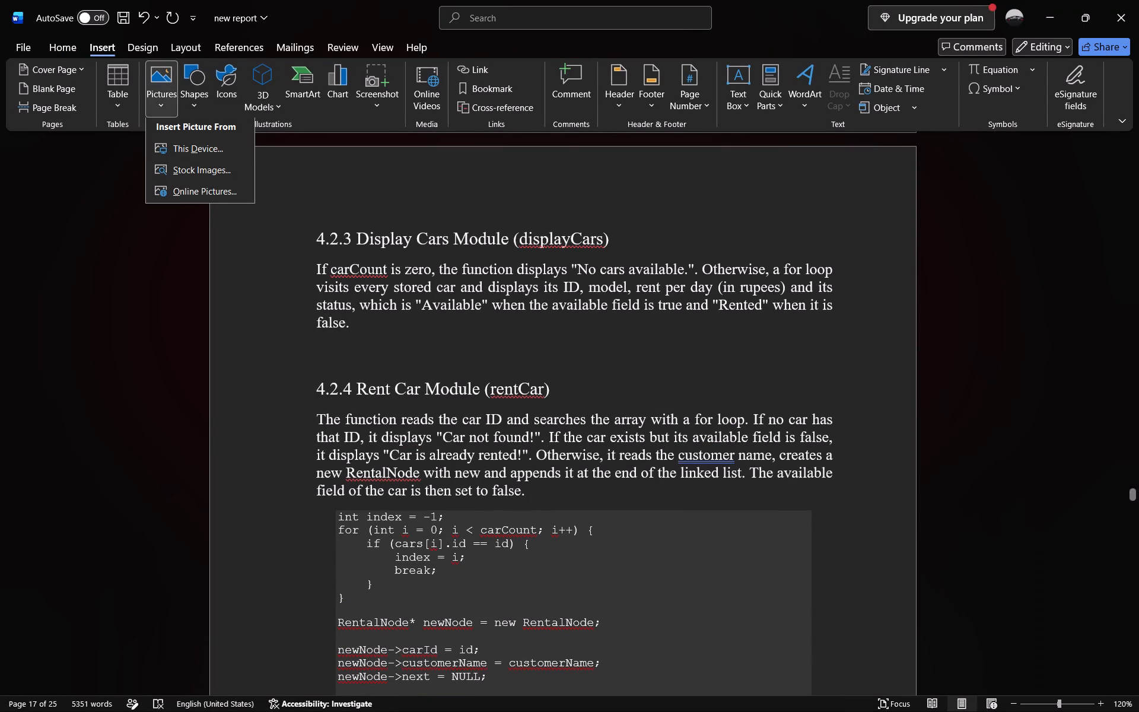
{"action": "left_click", "coordinate": [209, 160]}
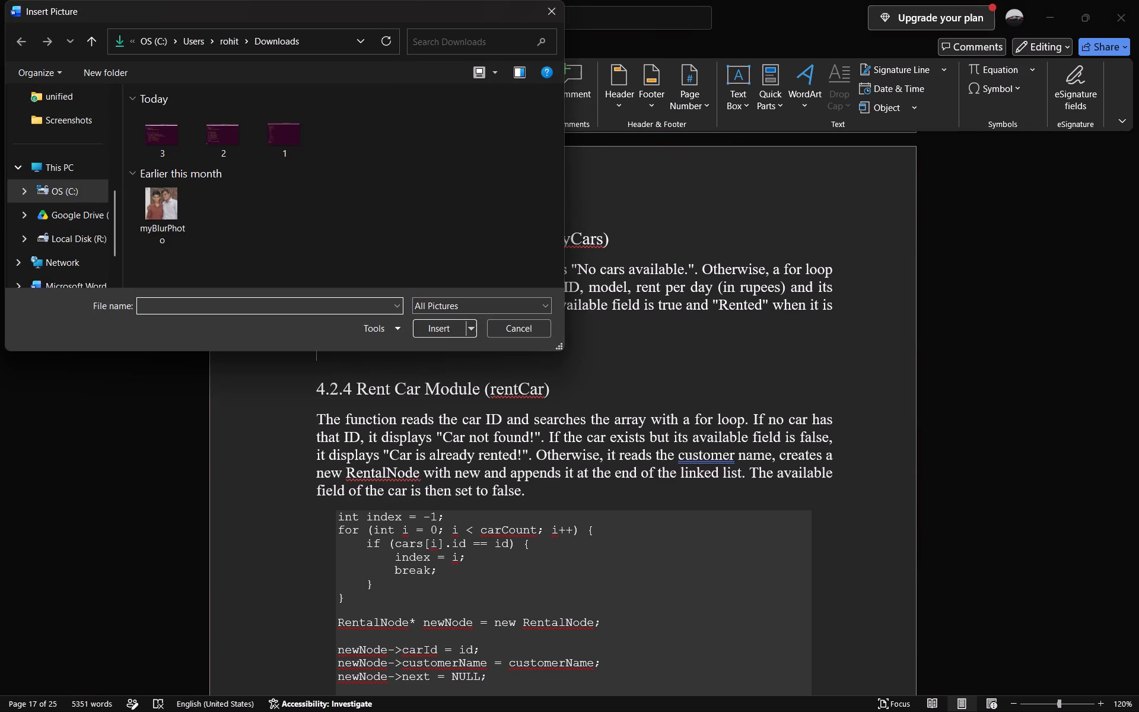
{"action": "left_click", "coordinate": [155, 135]}
{"action": "key", "text": "Return"}
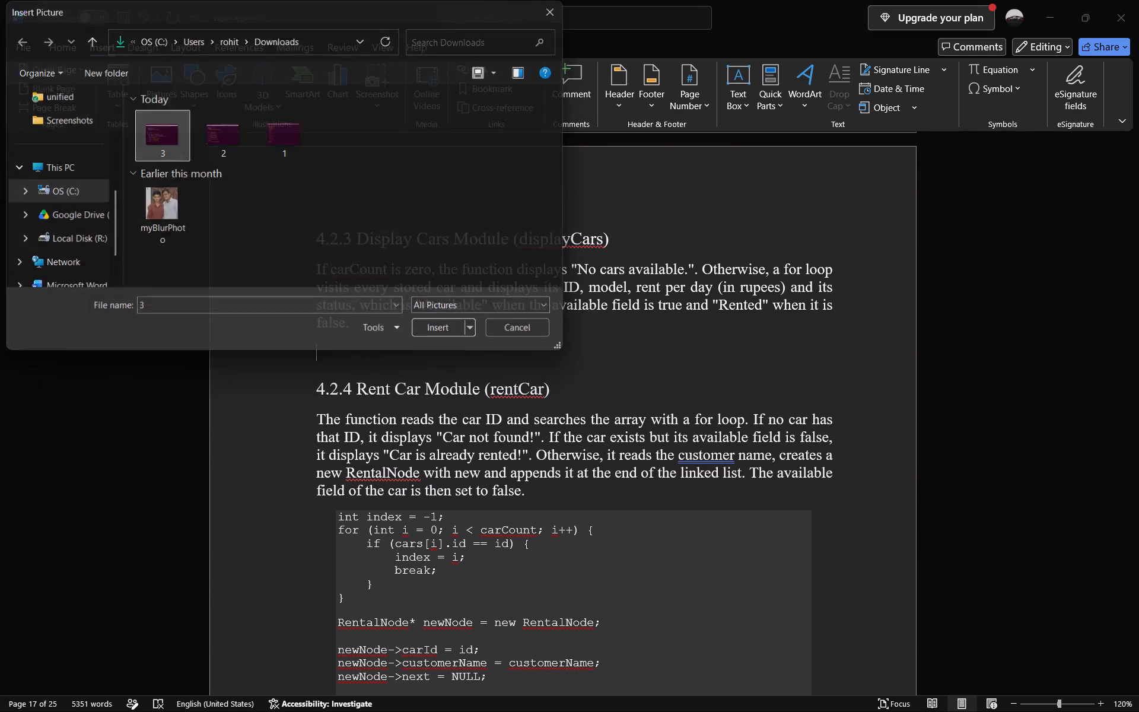
Reduce the height of the displayCars code screenshot slightly from its bottom edge, keeping its width.
{"action": "scroll", "coordinate": [155, 135], "scroll_direction": "down", "scroll_amount": 6}
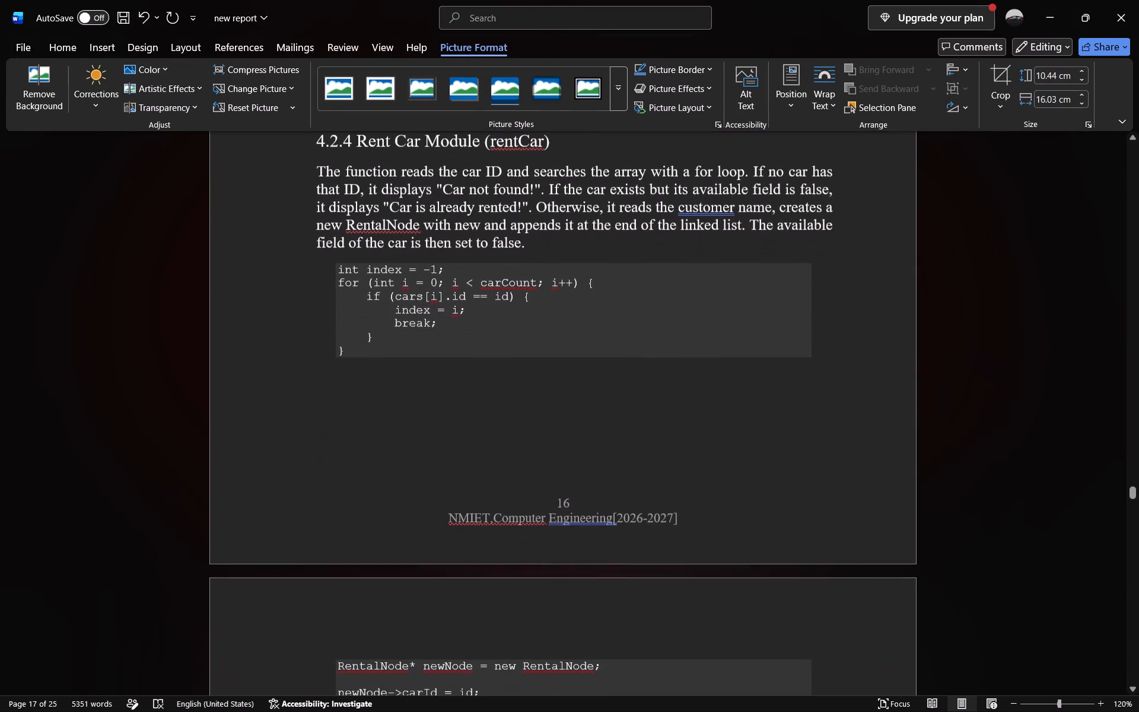
{"action": "scroll", "coordinate": [542, 264], "scroll_direction": "up", "scroll_amount": 2}
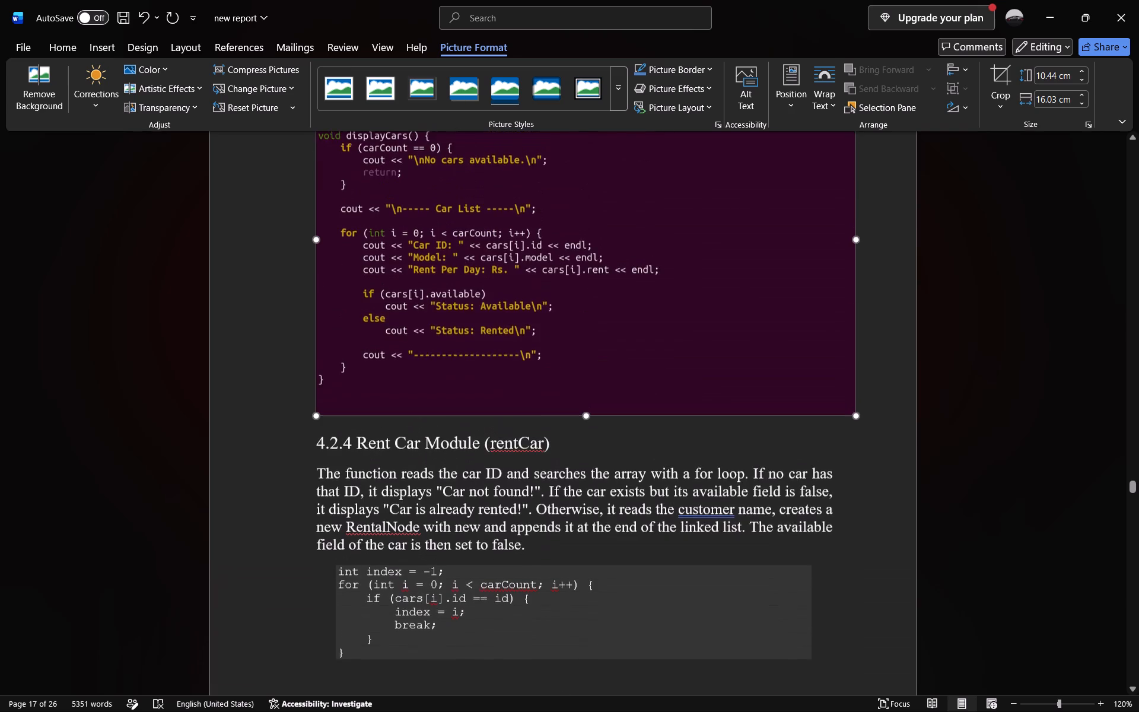
{"action": "scroll", "coordinate": [542, 264], "scroll_direction": "up", "scroll_amount": 2}
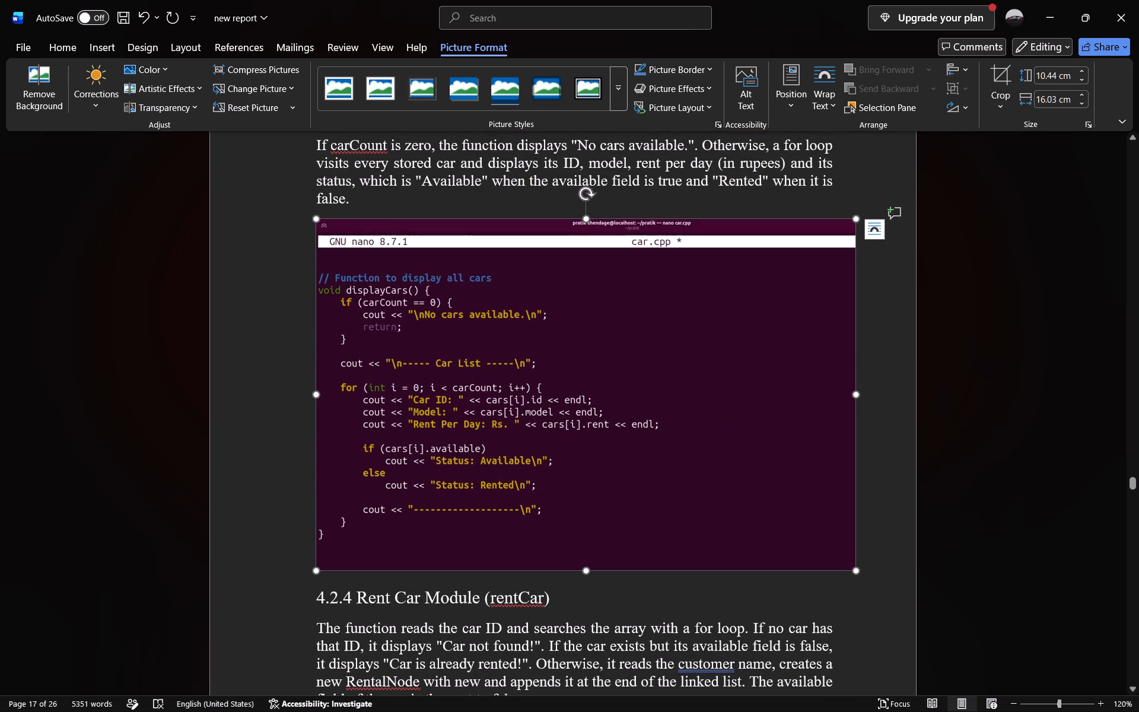
{"action": "left_click_drag", "start_coordinate": [584, 570], "coordinate": [590, 539]}
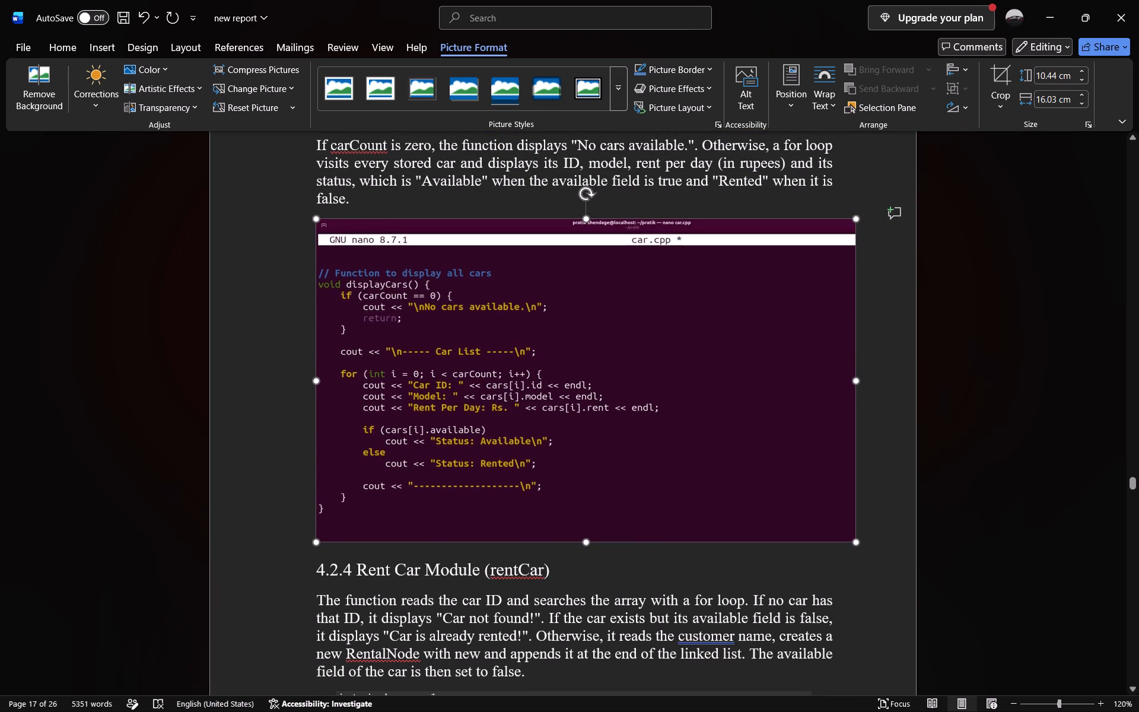
{"action": "left_click_drag", "start_coordinate": [590, 539], "coordinate": [599, 517]}
Place the cursor at the end of the 4.2.4 Rent Car Module (rentCar) paragraph, just above its code snippet.
{"action": "scroll", "coordinate": [673, 322], "scroll_direction": "down", "scroll_amount": 1}
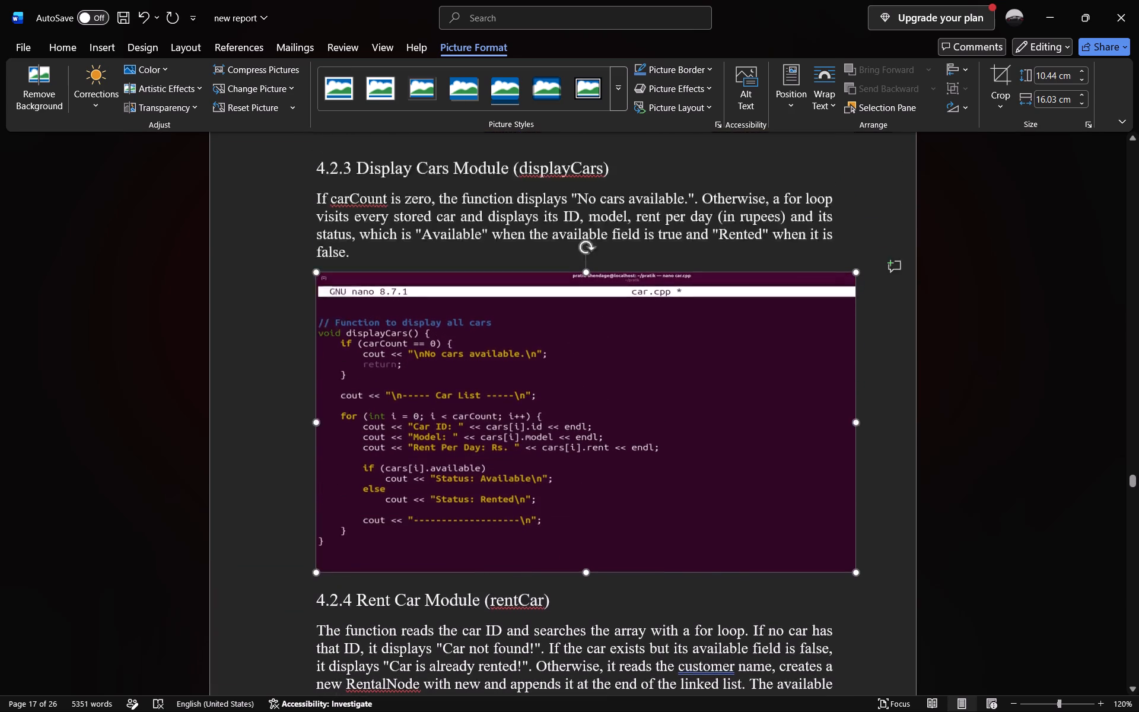
{"action": "scroll", "coordinate": [673, 322], "scroll_direction": "down", "scroll_amount": 2}
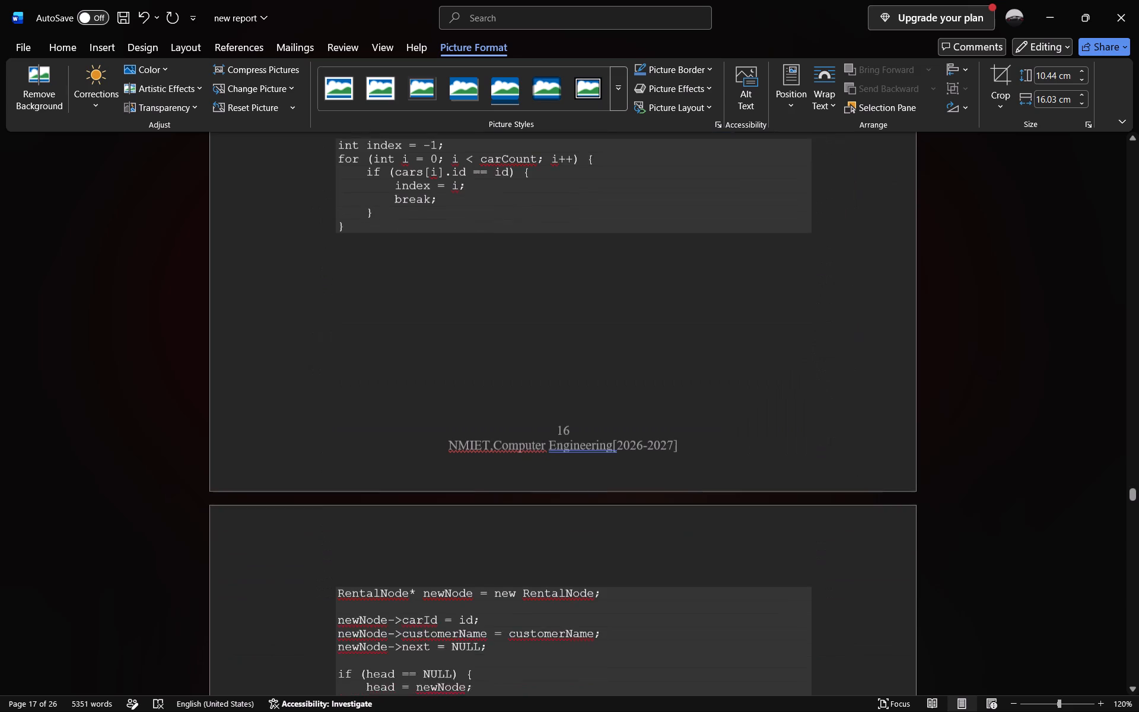
{"action": "scroll", "coordinate": [673, 322], "scroll_direction": "down", "scroll_amount": 1}
{"action": "left_click", "coordinate": [587, 287]}
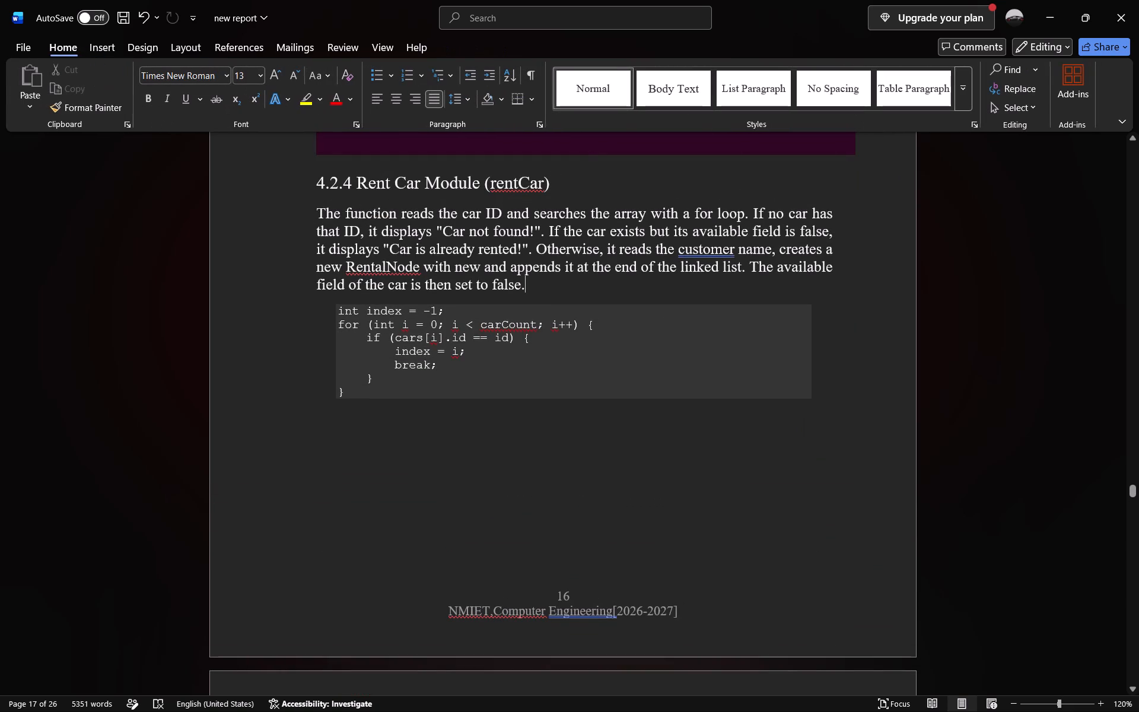
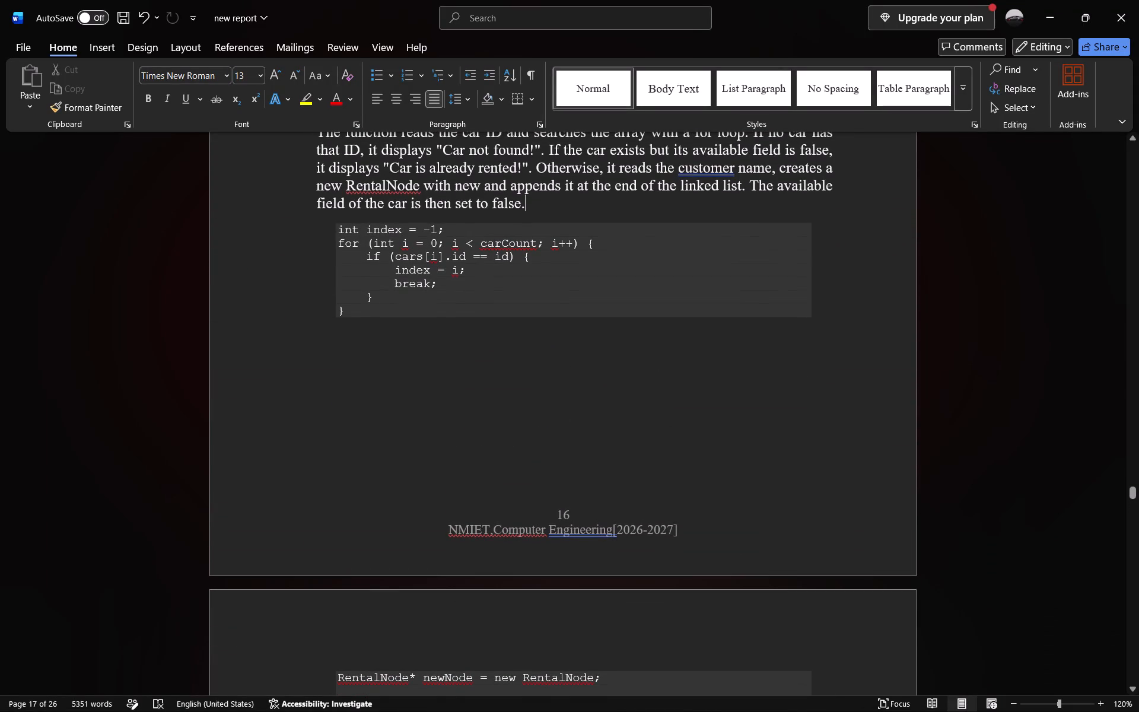
Replace the whole code snippet between the RentalNode paragraph and the 4.2.5 Return Car Module (returnCar) heading with an empty line.
{"action": "key", "text": "shift+Down"}
{"action": "key", "text": "shift+Down"}
{"action": "key", "text": "shift+Down"}
{"action": "key", "text": "shift+Down"}
{"action": "key", "text": "shift+Down"}
{"action": "key", "text": "shift+Down"}
{"action": "key", "text": "shift+Down"}
{"action": "key", "text": "shift+Down"}
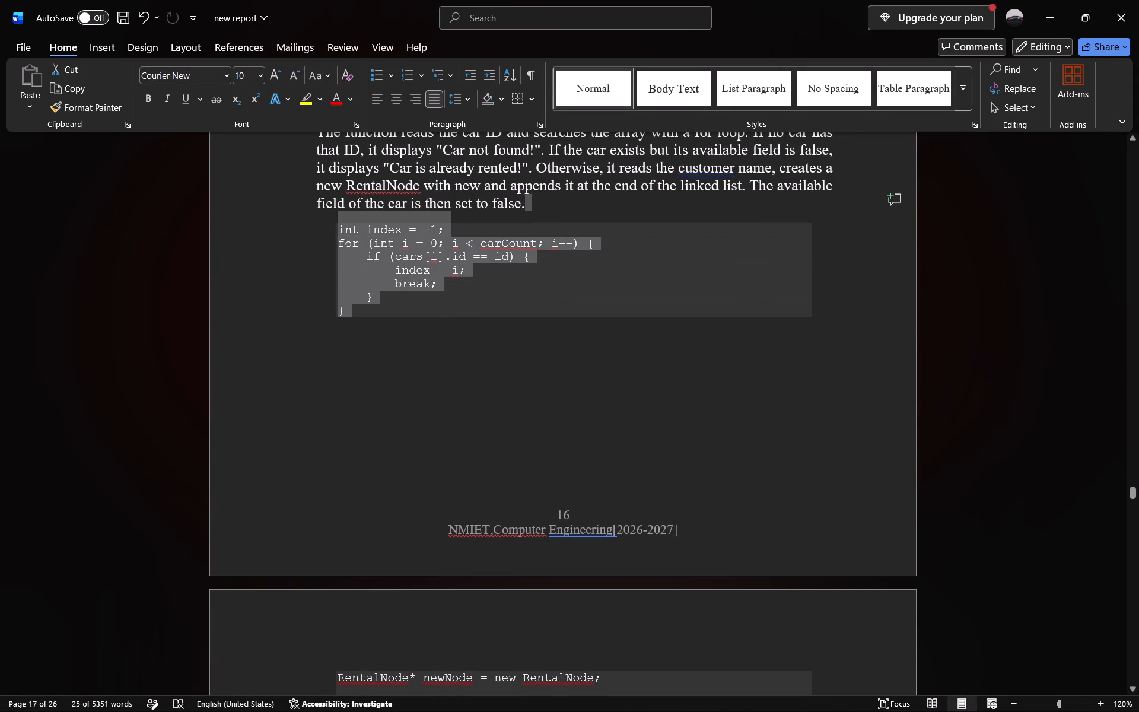
{"action": "key", "text": "shift+Down"}
{"action": "key", "text": "shift+Down"}
{"action": "key", "text": "shift+Down"}
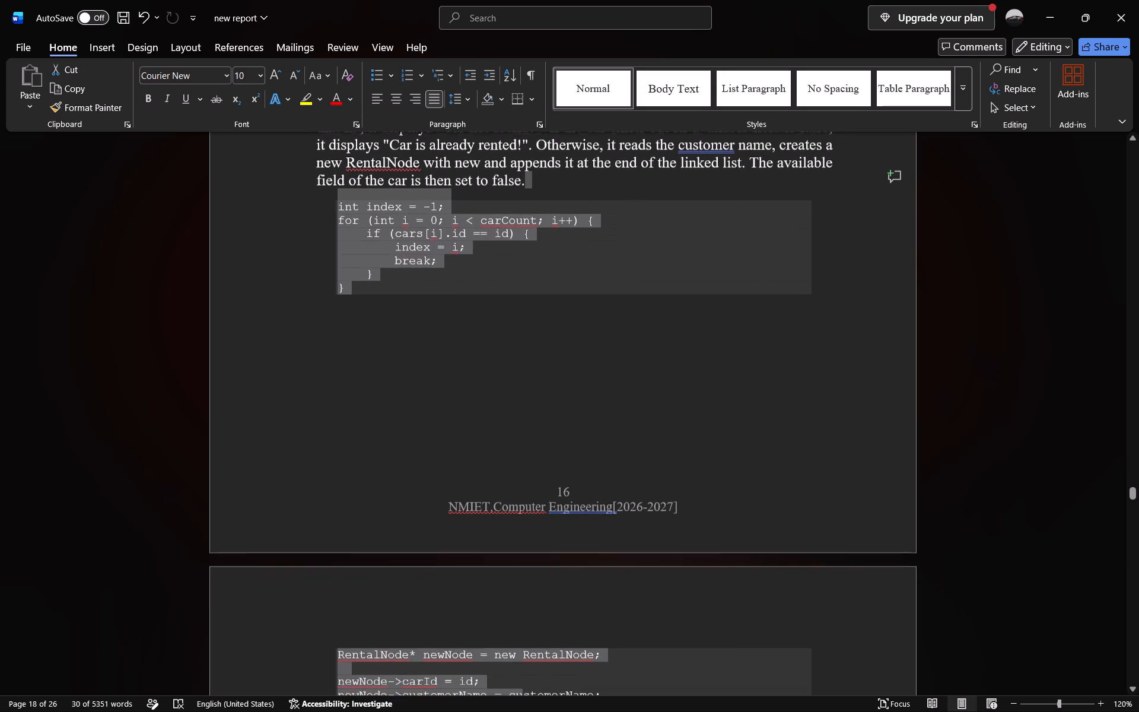
{"action": "key", "text": "shift+Down"}
{"action": "key", "text": "shift+Down"}
{"action": "key", "text": "shift+Down"}
{"action": "key", "text": "shift+Down"}
{"action": "key", "text": "shift+Down"}
{"action": "key", "text": "shift+Down"}
{"action": "key", "text": "shift+Down"}
{"action": "key", "text": "shift+Down"}
{"action": "key", "text": "shift+Down"}
{"action": "key", "text": "shift+Down"}
{"action": "key", "text": "shift+Down"}
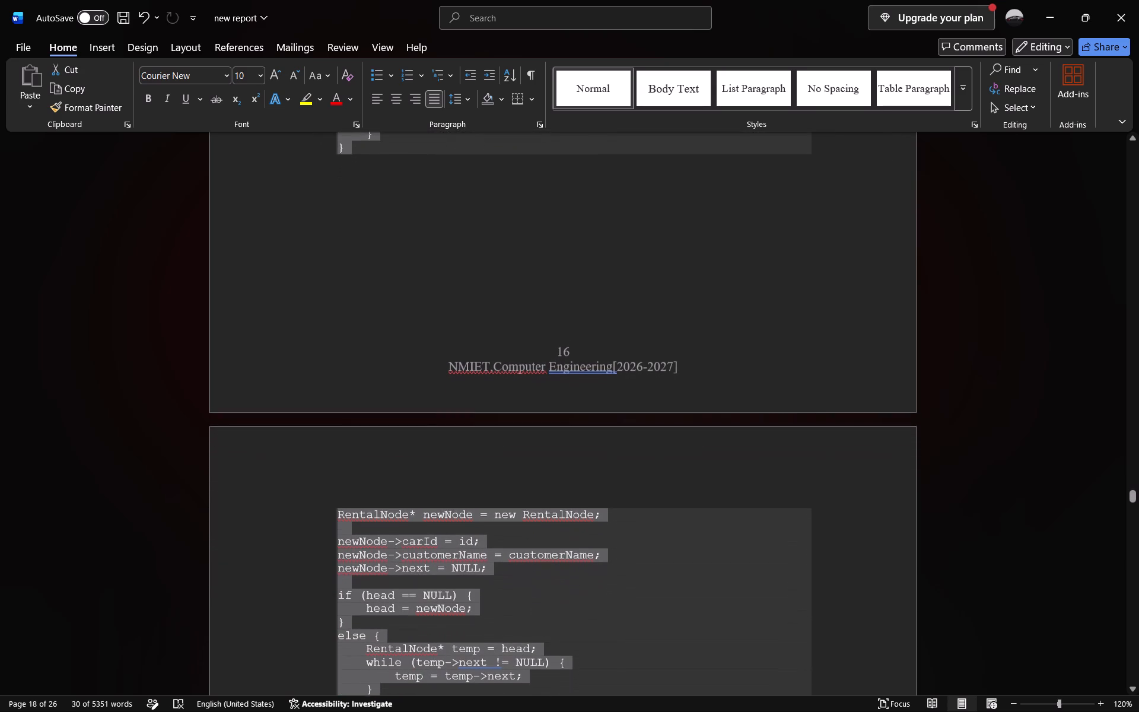
{"action": "key", "text": "shift+Down"}
{"action": "key", "text": "shift+Down"}
{"action": "key", "text": "shift+Down"}
{"action": "key", "text": "shift+Down"}
{"action": "key", "text": "shift+Down"}
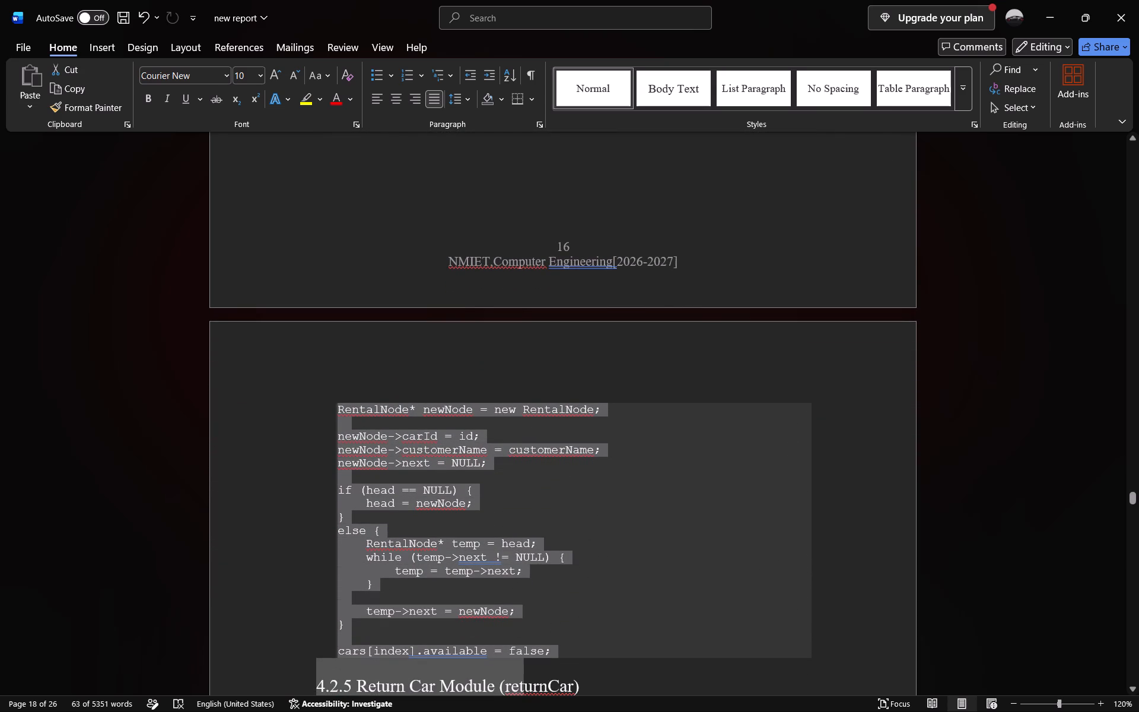
{"action": "key", "text": "shift+Up"}
{"action": "key", "text": "shift+Right"}
{"action": "key", "text": "shift+Right"}
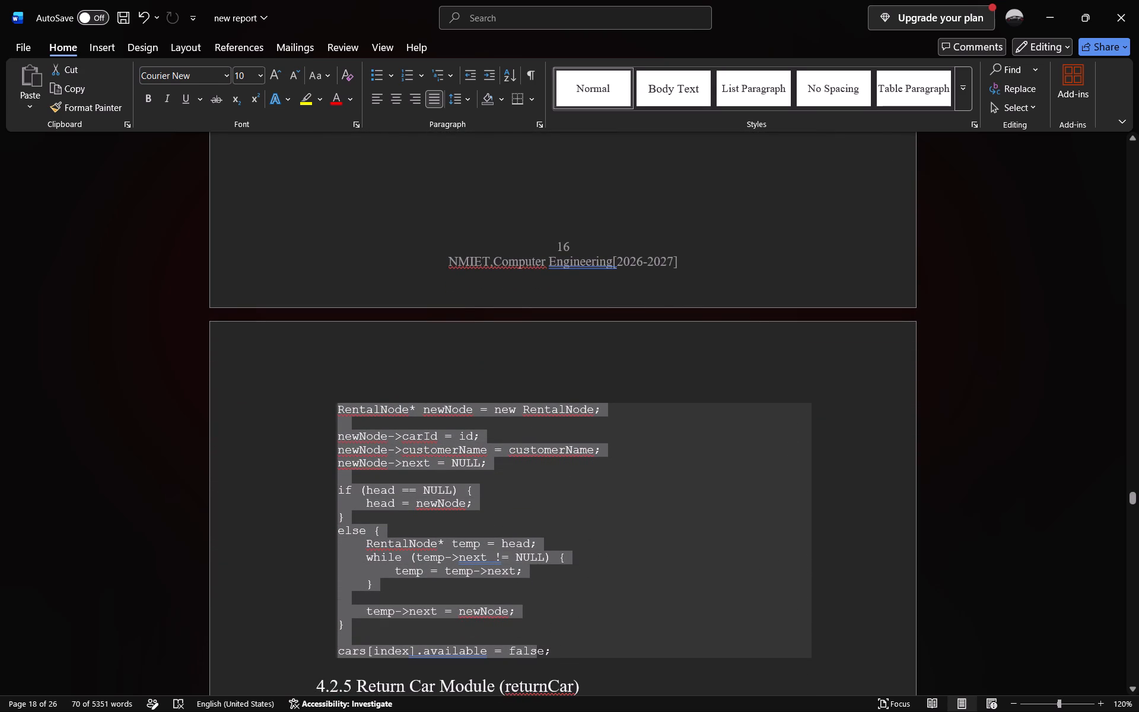
{"action": "key", "text": "shift+Right"}
{"action": "key", "text": "shift+Right"}
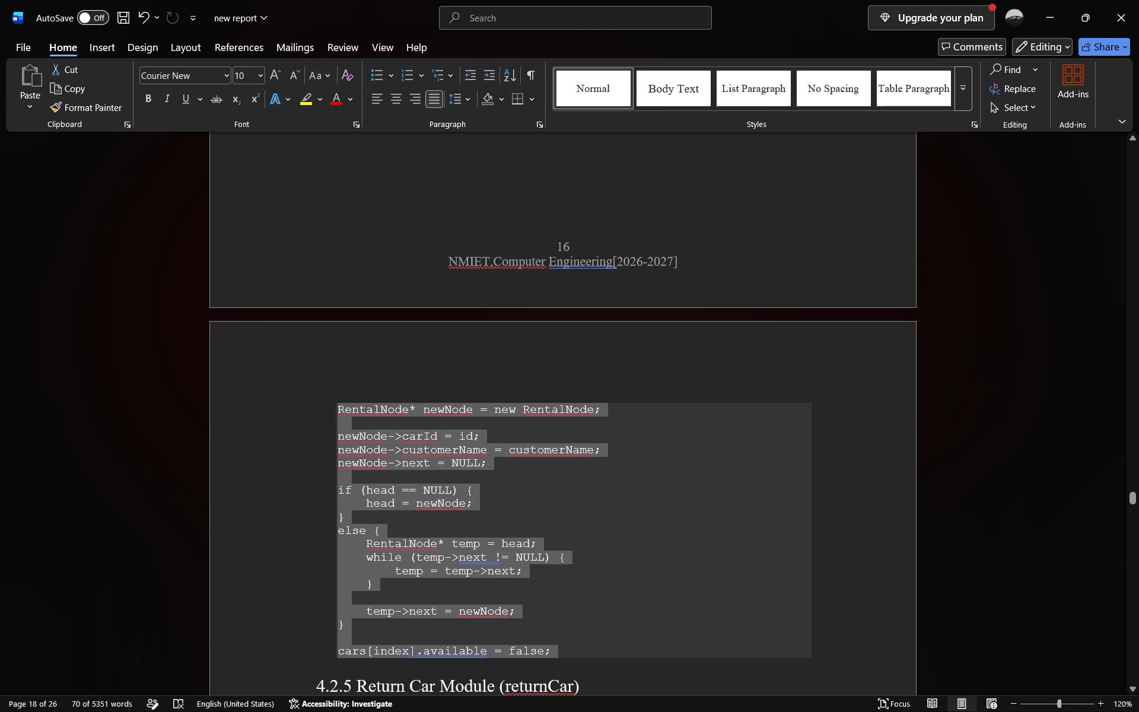
{"action": "key", "text": "Delete"}
{"action": "left_click", "coordinate": [440, 373]}
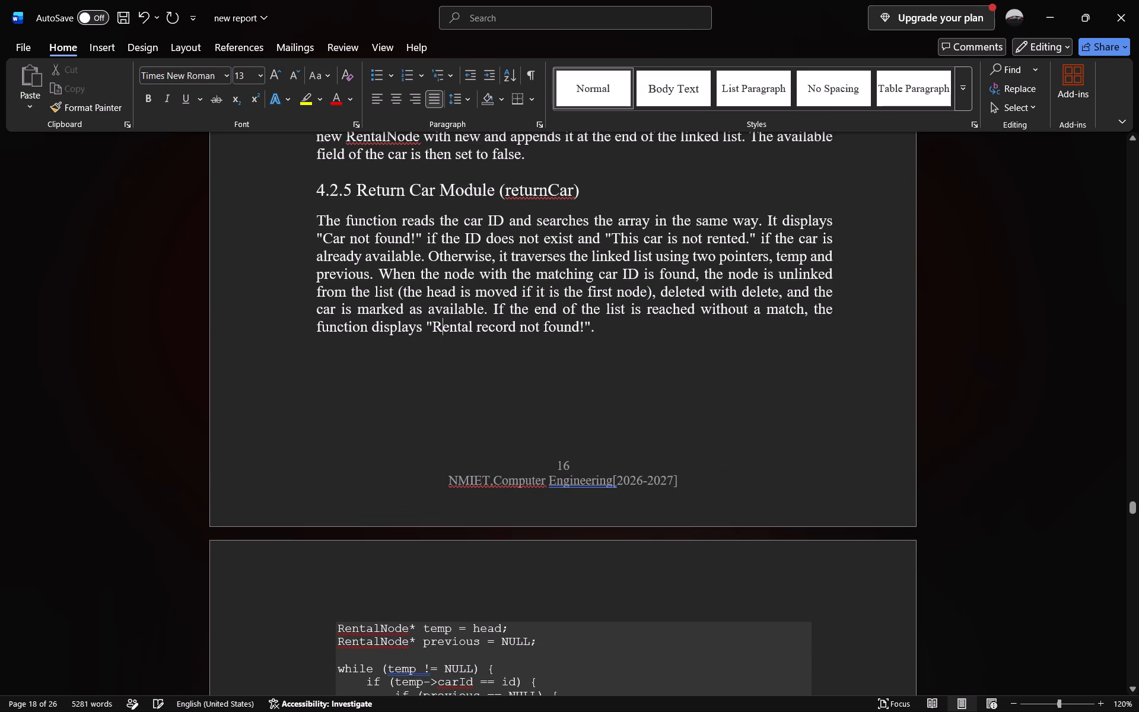
{"action": "left_click", "coordinate": [578, 156]}
{"action": "key", "text": "Return"}
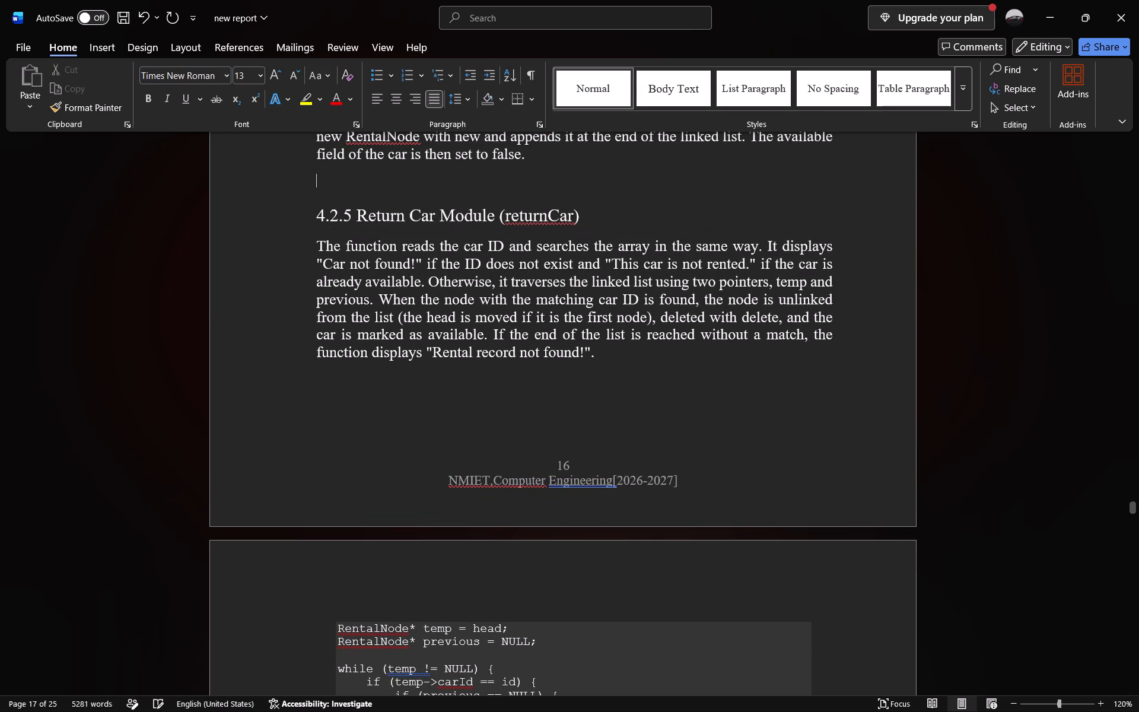
Insert a picture on the empty line above the 4.2.5 Return Car Module (returnCar) heading.
{"action": "left_click", "coordinate": [107, 50]}
{"action": "left_click", "coordinate": [157, 94]}
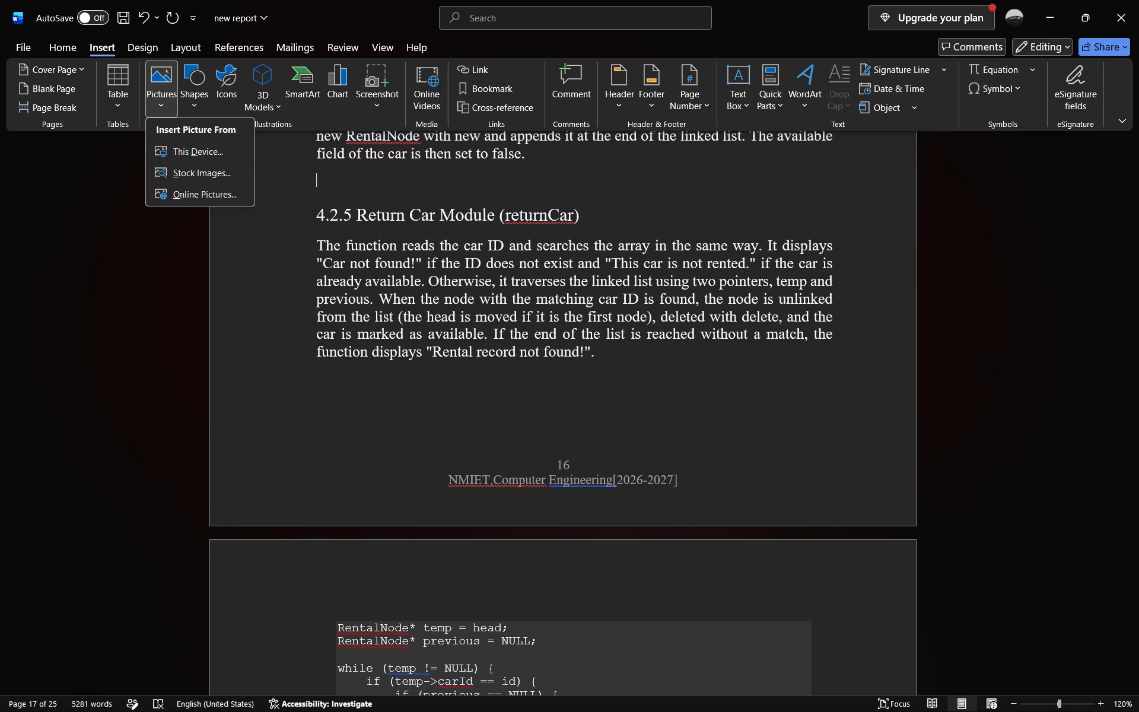
Insert picture 4 from Downloads below the 4.2.4 Rent Car Module paragraph and reduce its height to about 7.4 cm.
{"action": "left_click", "coordinate": [199, 145]}
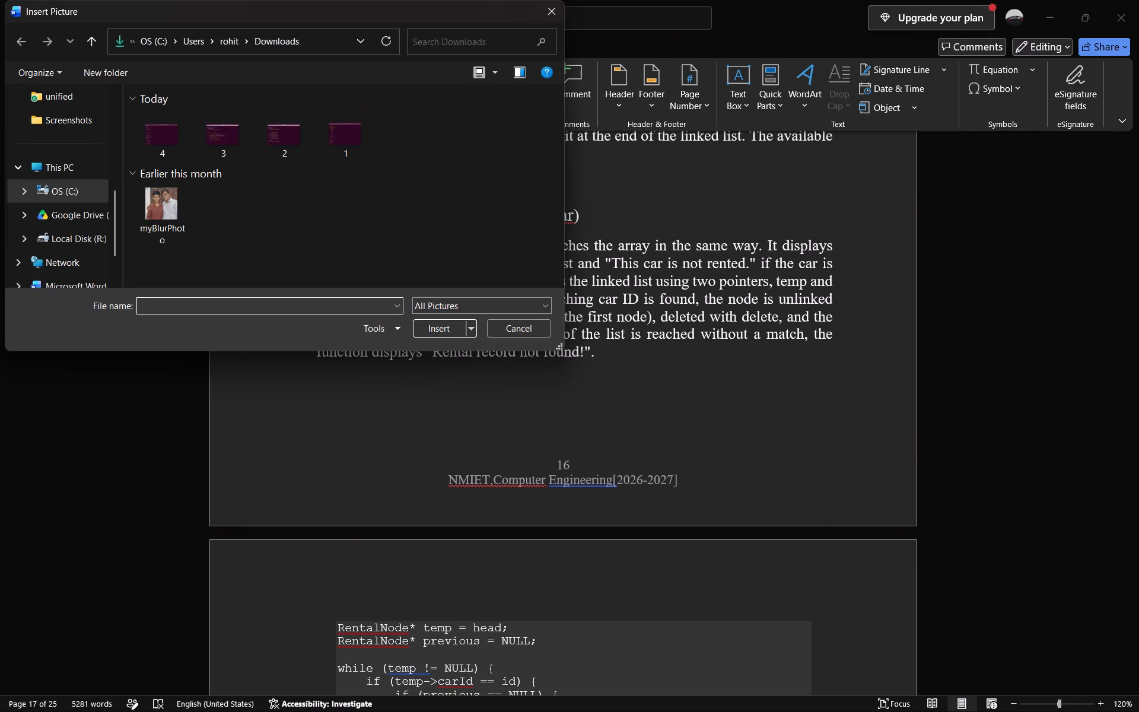
{"action": "left_click", "coordinate": [167, 137]}
{"action": "key", "text": "Return"}
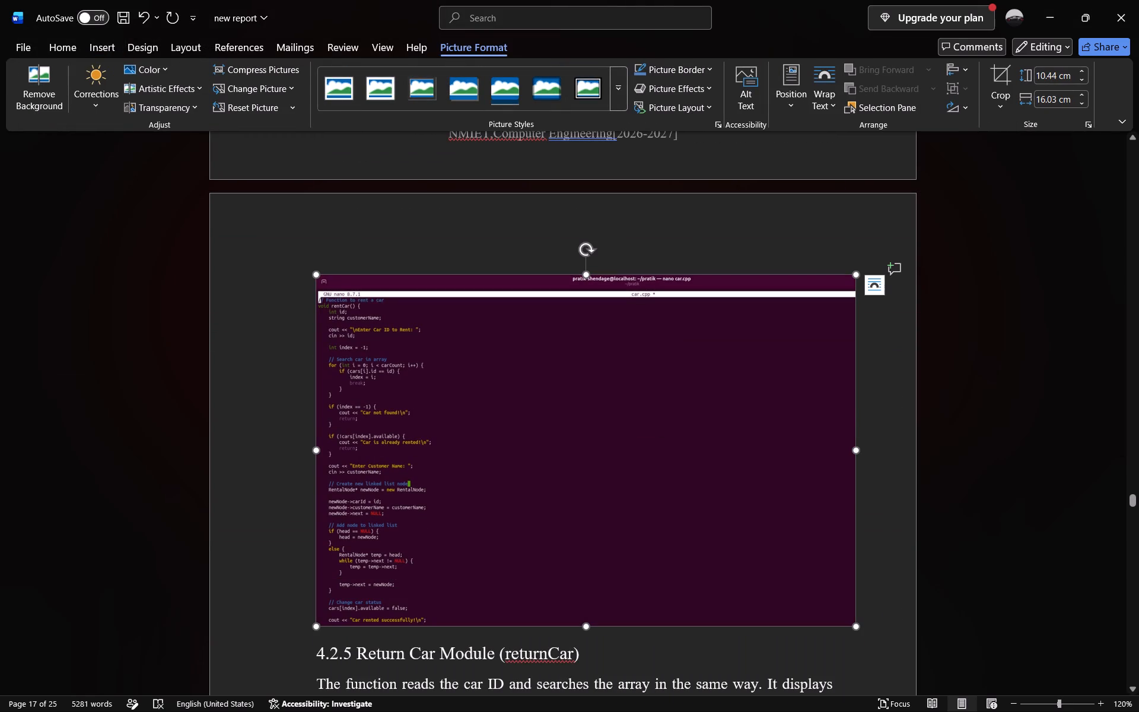
{"action": "left_click_drag", "start_coordinate": [589, 627], "coordinate": [611, 522]}
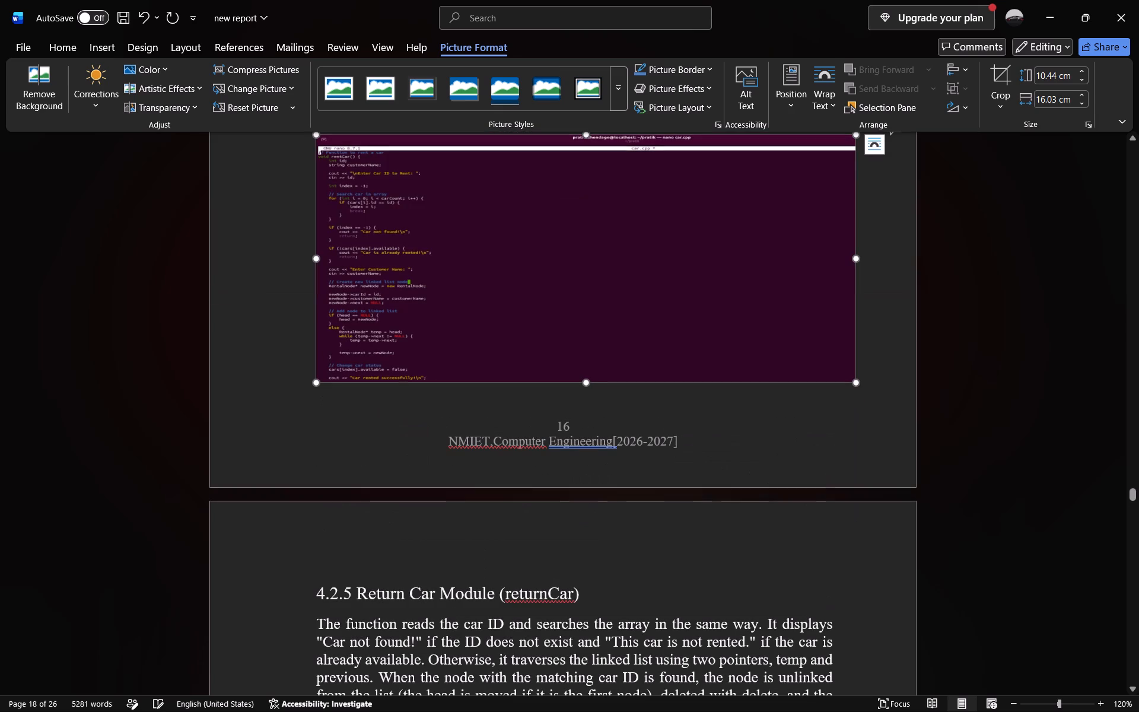
Reduce the height of the displayCars code screenshot in section 4.2.3 to about 7.3 cm, keeping its width.
{"action": "scroll", "coordinate": [587, 594], "scroll_direction": "up", "scroll_amount": 2}
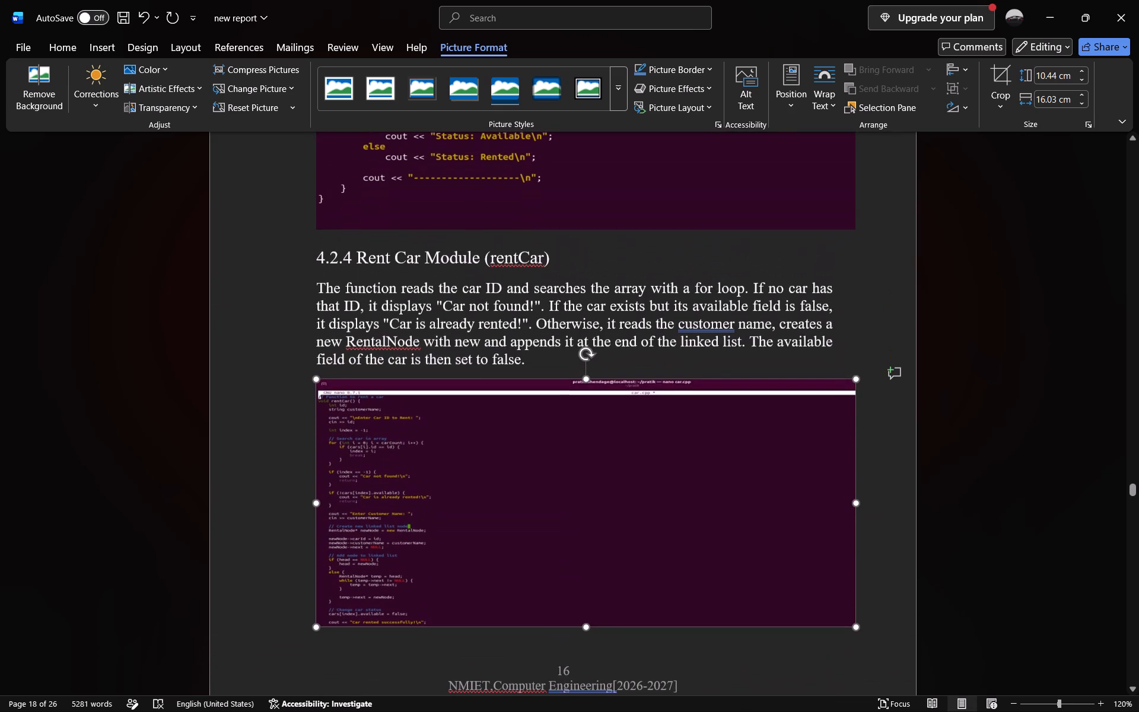
{"action": "scroll", "coordinate": [668, 350], "scroll_direction": "up", "scroll_amount": 1}
{"action": "double_click", "coordinate": [668, 350]}
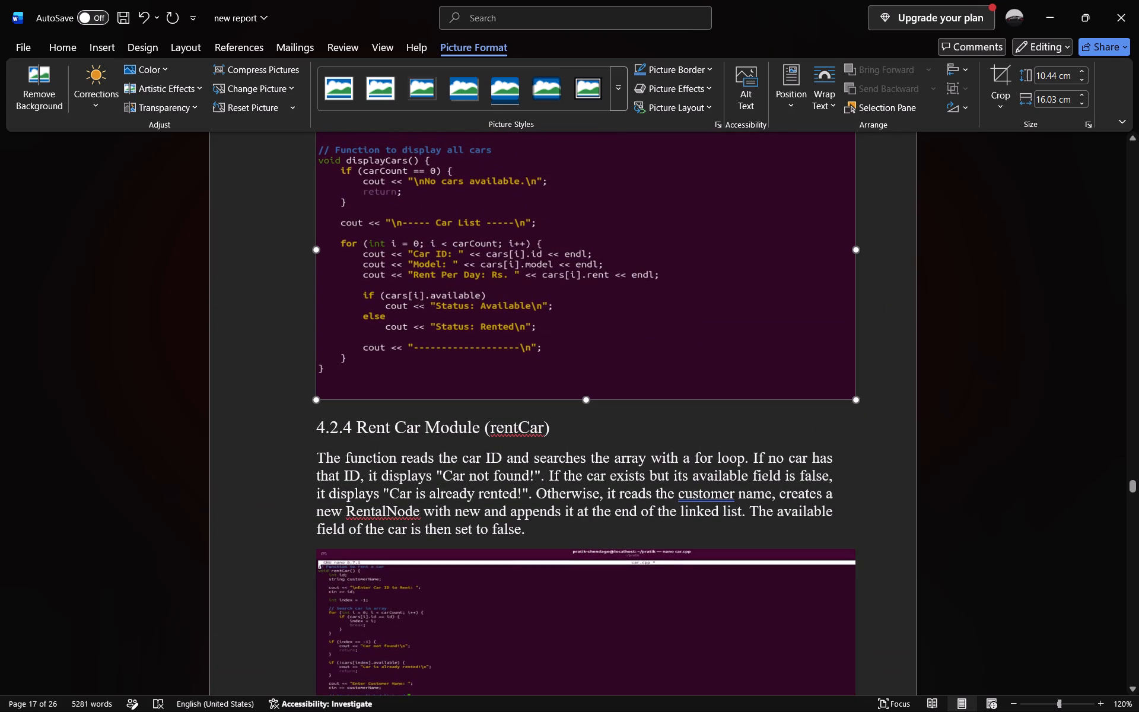
{"action": "left_click_drag", "start_coordinate": [586, 401], "coordinate": [590, 376]}
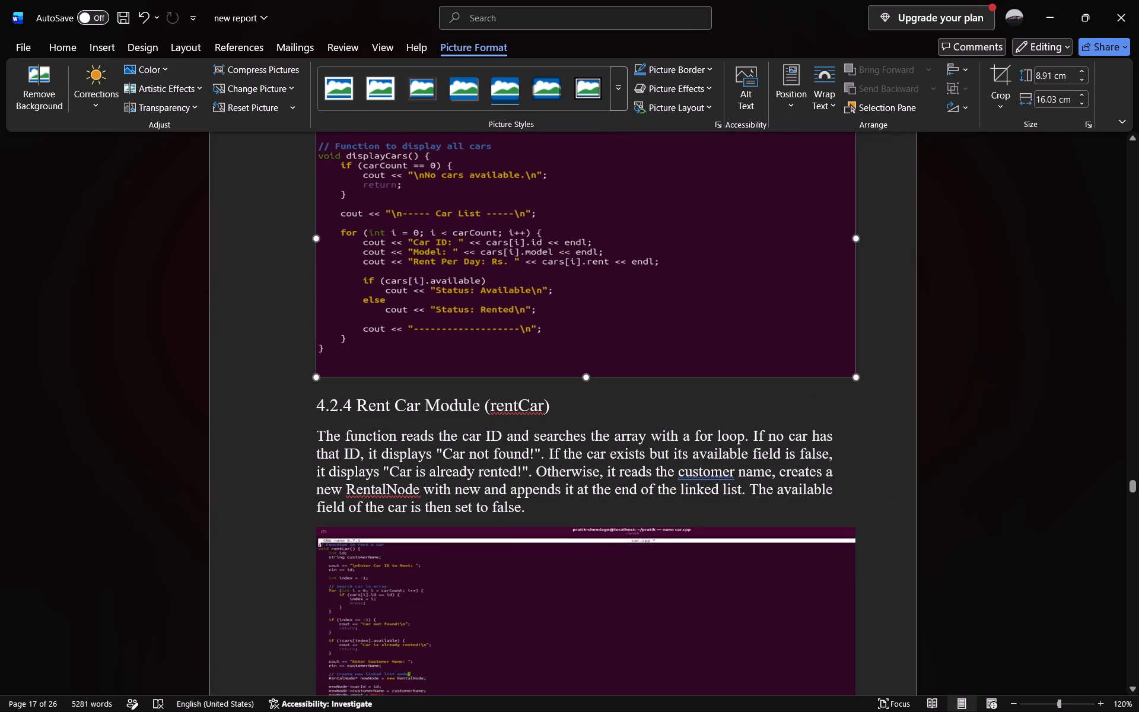
{"action": "left_click_drag", "start_coordinate": [590, 376], "coordinate": [598, 345]}
Stretch the rentCar code screenshot in section 4.2.4 to about 9.3 cm high so it fills the rest of the page.
{"action": "scroll", "coordinate": [588, 407], "scroll_direction": "down", "scroll_amount": 1}
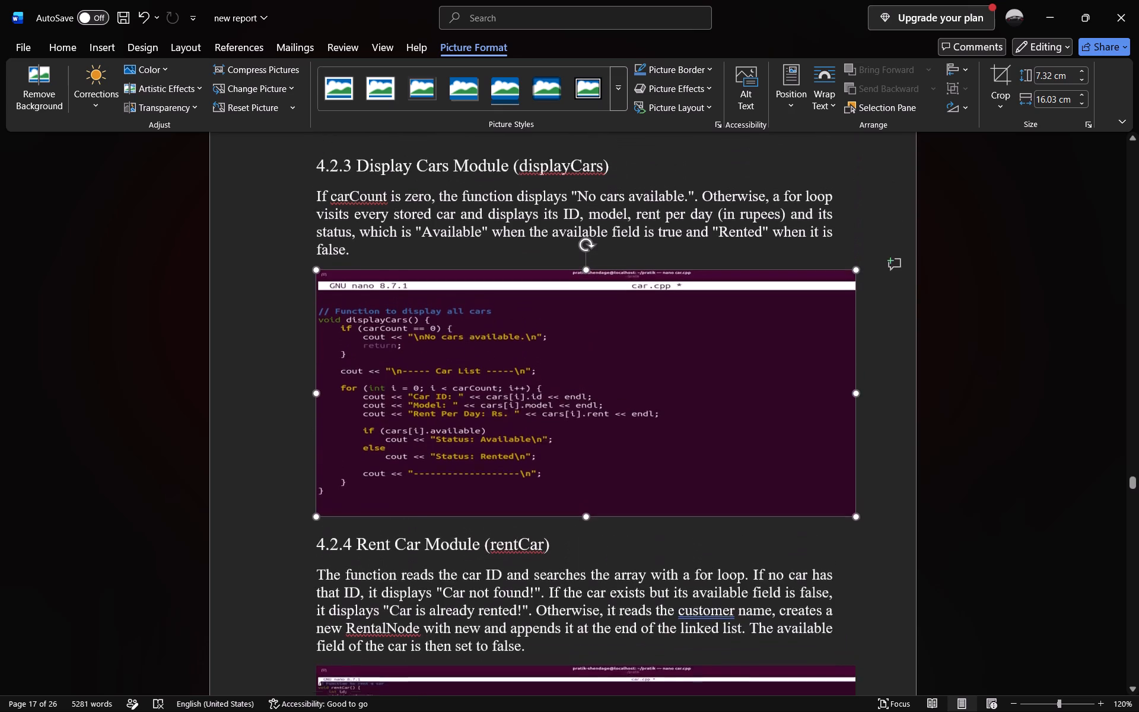
{"action": "scroll", "coordinate": [588, 407], "scroll_direction": "down", "scroll_amount": 1}
{"action": "left_click", "coordinate": [562, 424]}
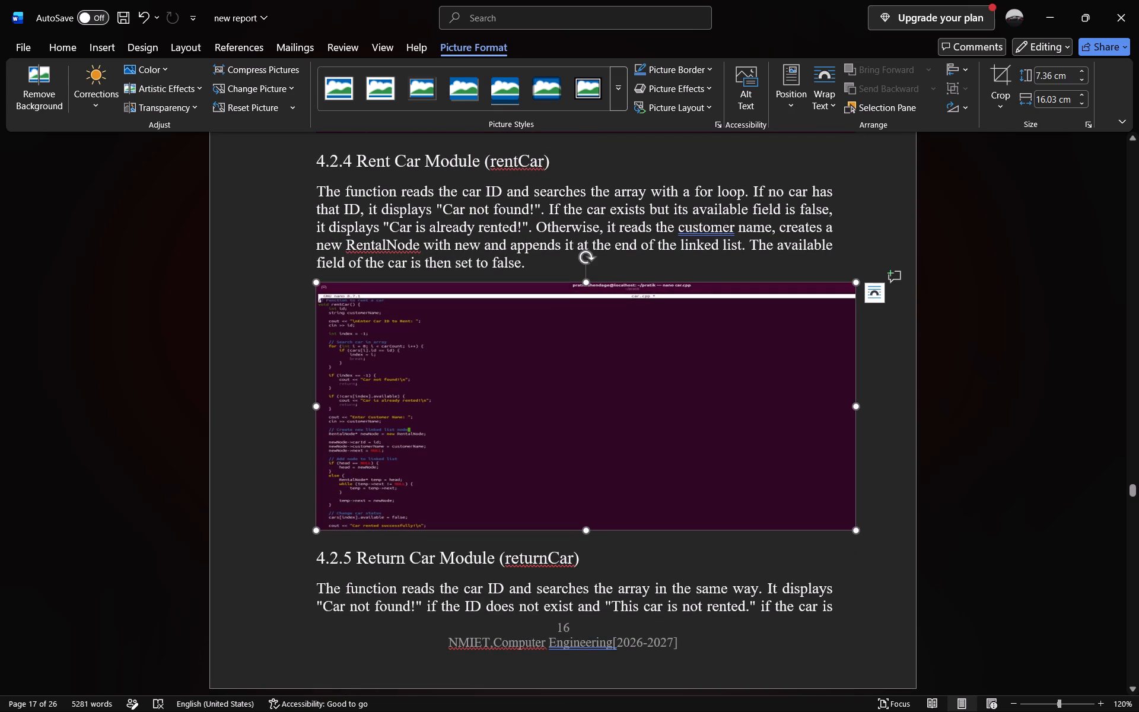
{"action": "left_click_drag", "start_coordinate": [591, 532], "coordinate": [581, 564]}
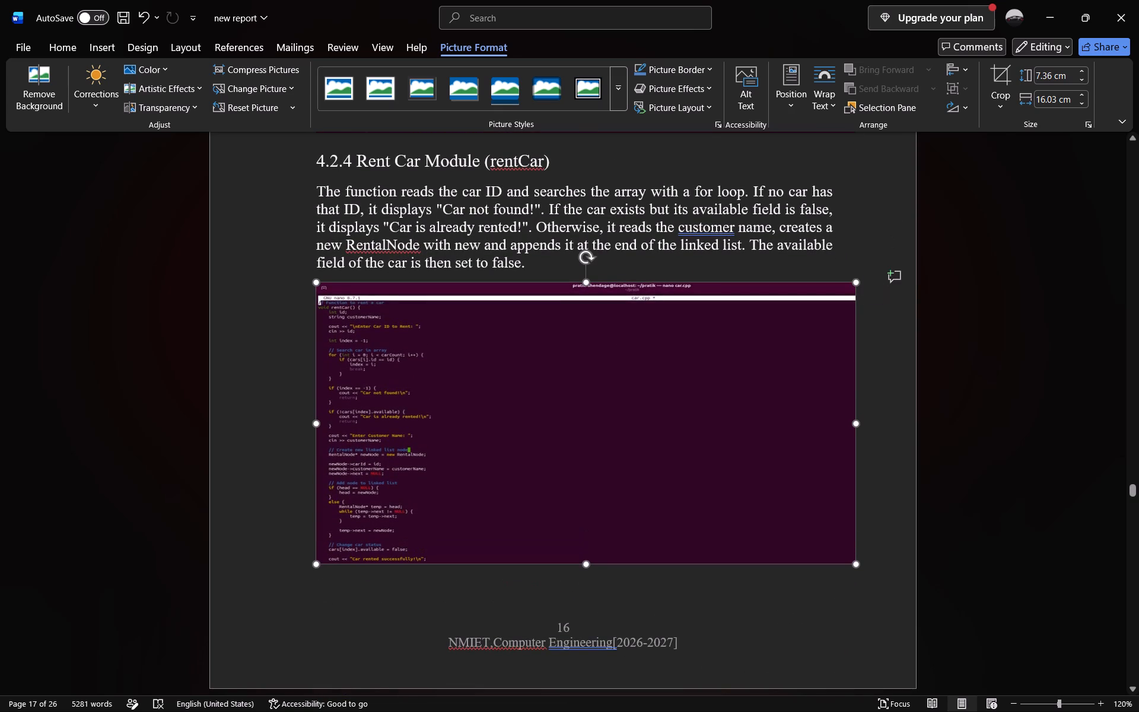
{"action": "left_click_drag", "start_coordinate": [581, 564], "coordinate": [579, 582]}
{"action": "left_click", "coordinate": [579, 582]}
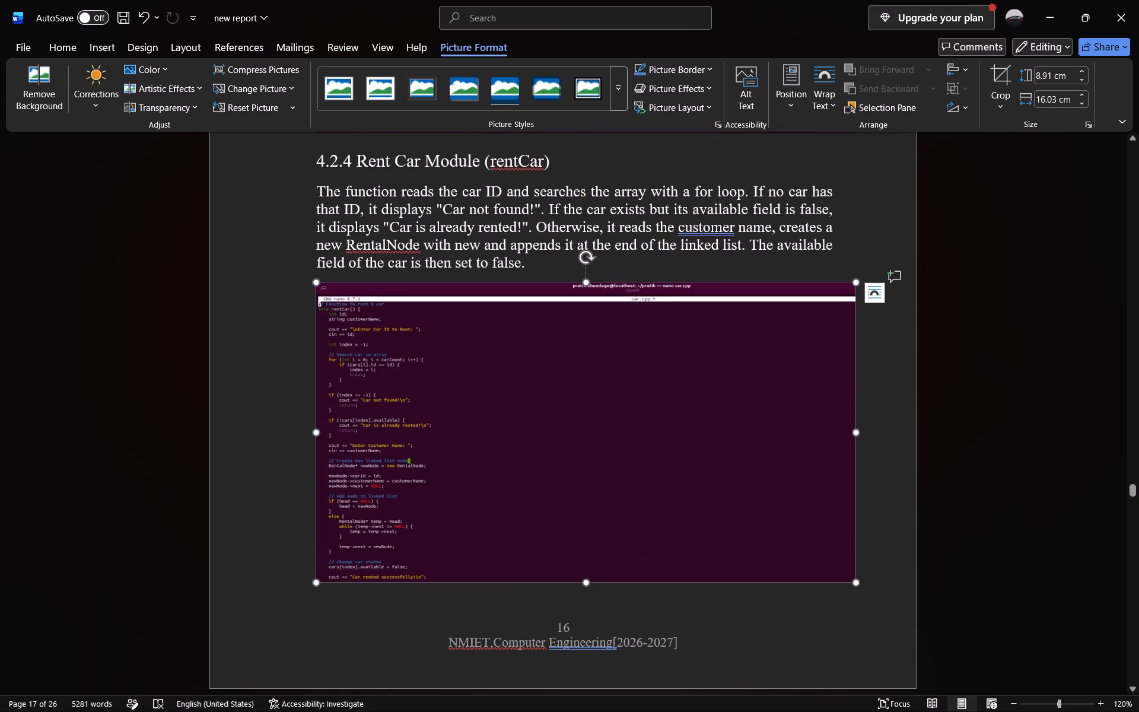
{"action": "left_click_drag", "start_coordinate": [585, 583], "coordinate": [583, 595]}
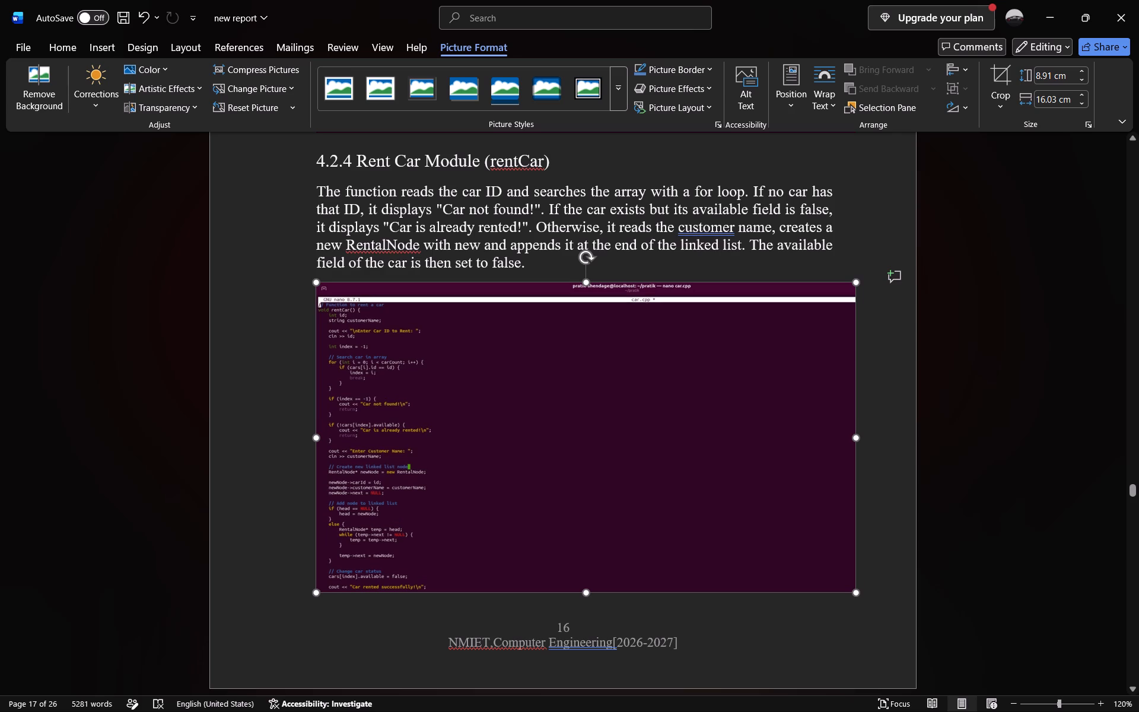
{"action": "left_click_drag", "start_coordinate": [583, 595], "coordinate": [583, 596]}
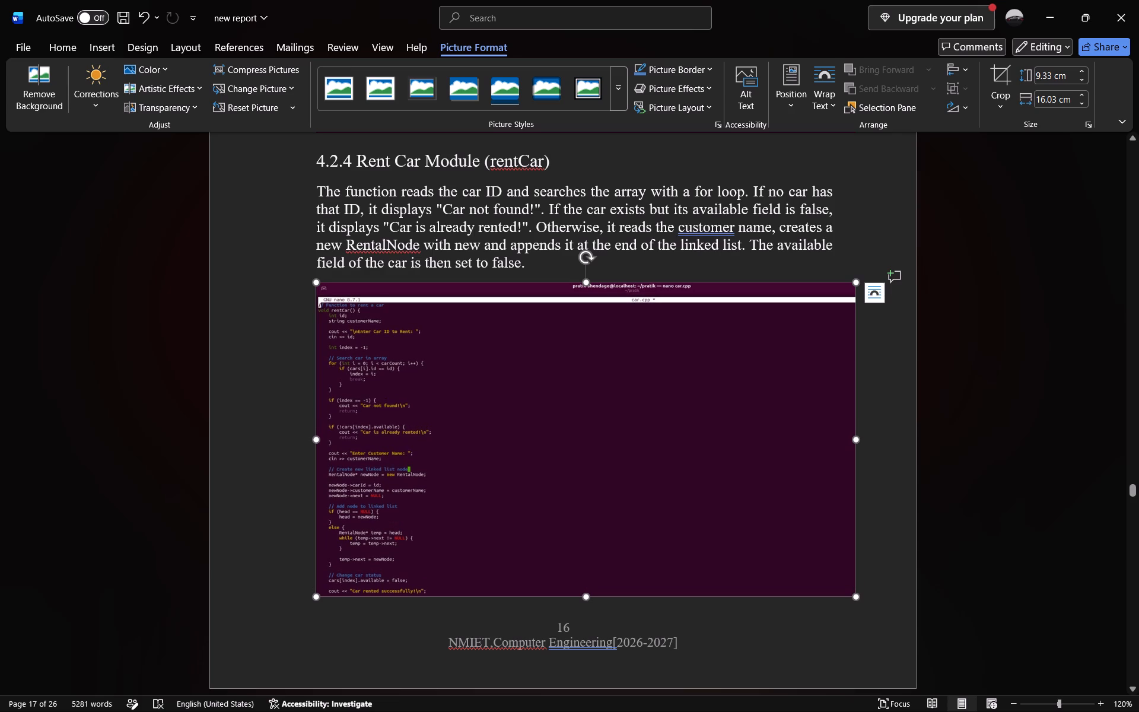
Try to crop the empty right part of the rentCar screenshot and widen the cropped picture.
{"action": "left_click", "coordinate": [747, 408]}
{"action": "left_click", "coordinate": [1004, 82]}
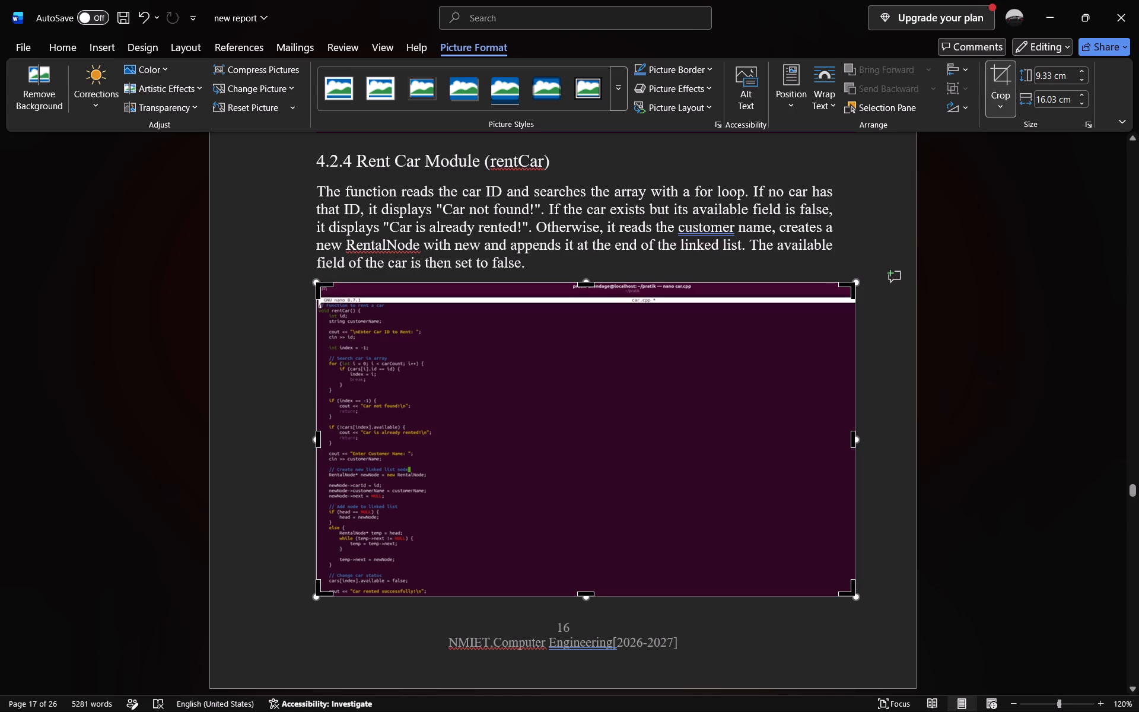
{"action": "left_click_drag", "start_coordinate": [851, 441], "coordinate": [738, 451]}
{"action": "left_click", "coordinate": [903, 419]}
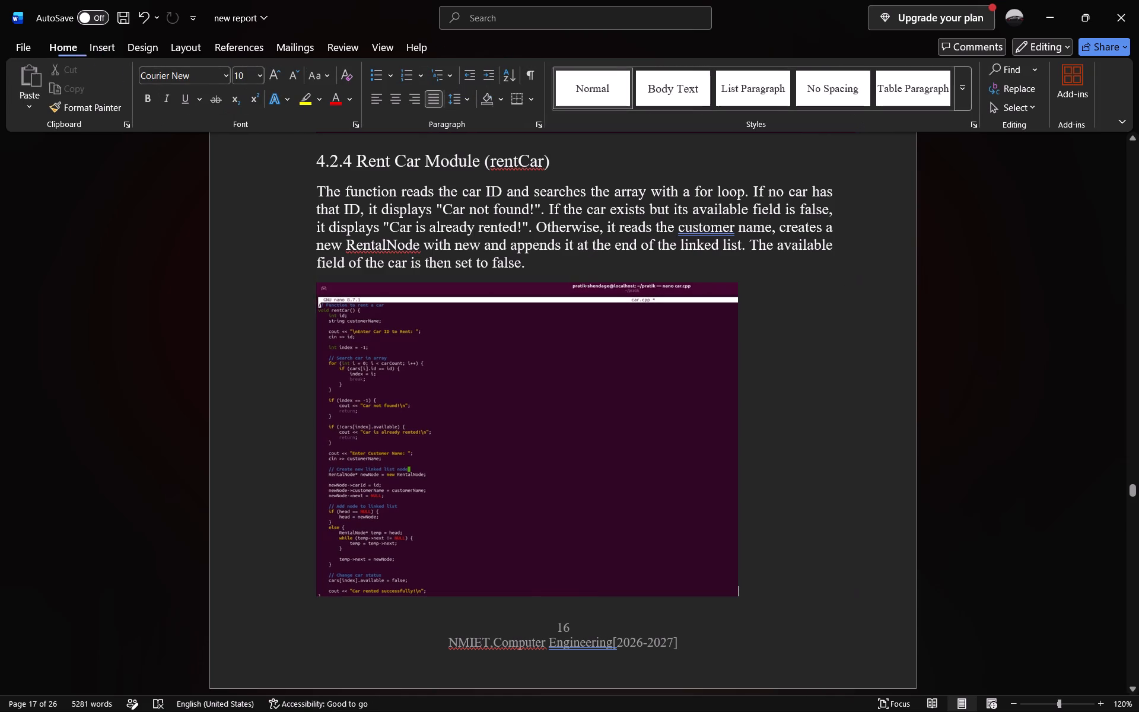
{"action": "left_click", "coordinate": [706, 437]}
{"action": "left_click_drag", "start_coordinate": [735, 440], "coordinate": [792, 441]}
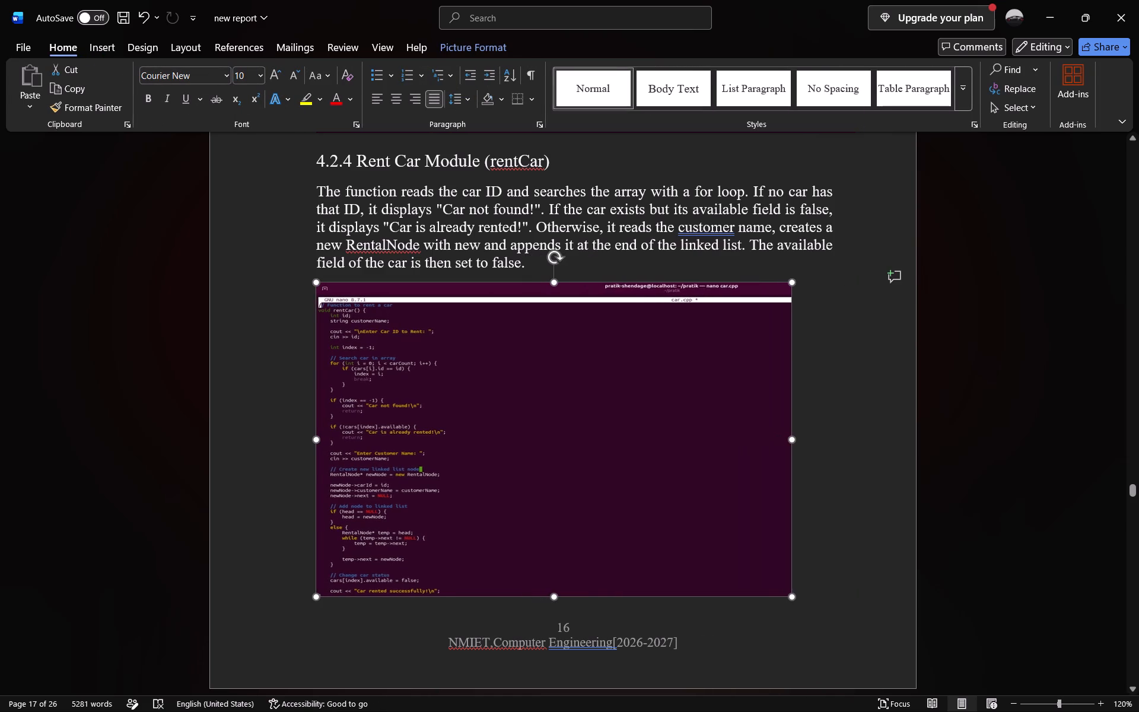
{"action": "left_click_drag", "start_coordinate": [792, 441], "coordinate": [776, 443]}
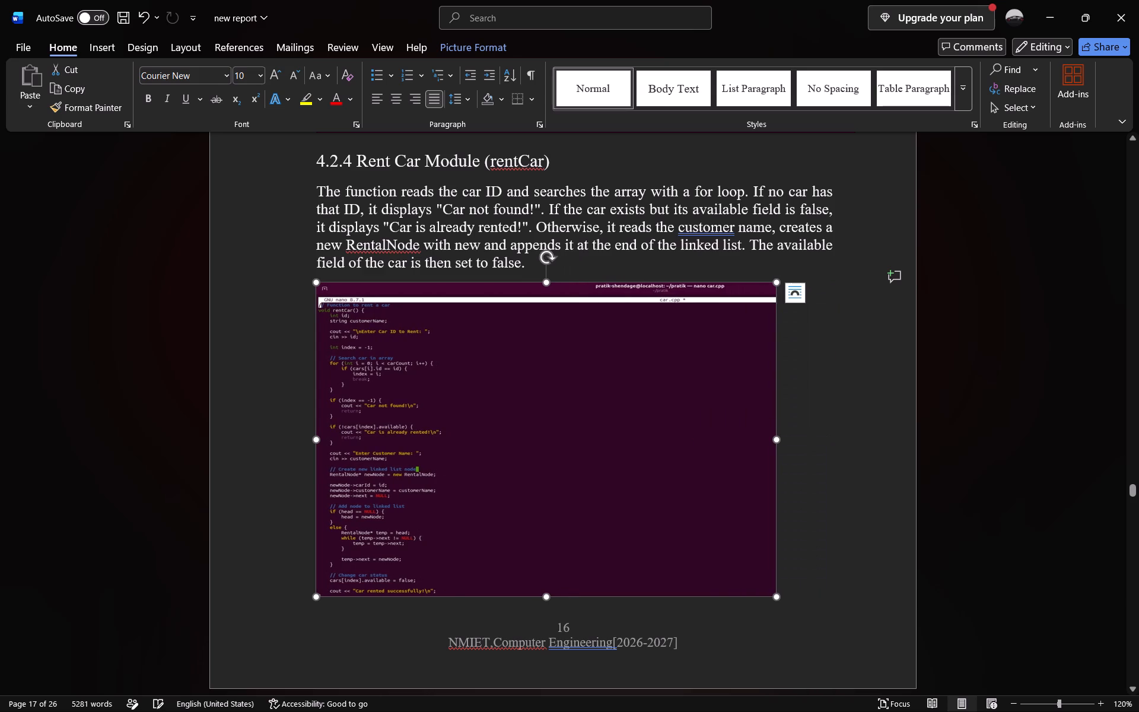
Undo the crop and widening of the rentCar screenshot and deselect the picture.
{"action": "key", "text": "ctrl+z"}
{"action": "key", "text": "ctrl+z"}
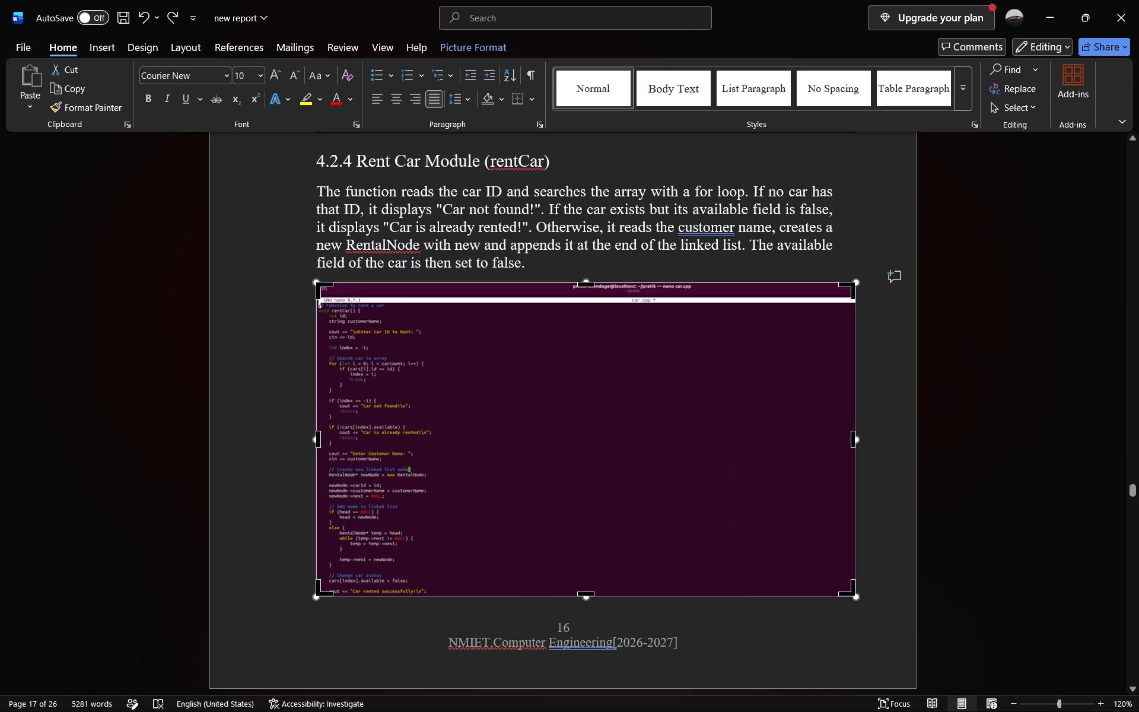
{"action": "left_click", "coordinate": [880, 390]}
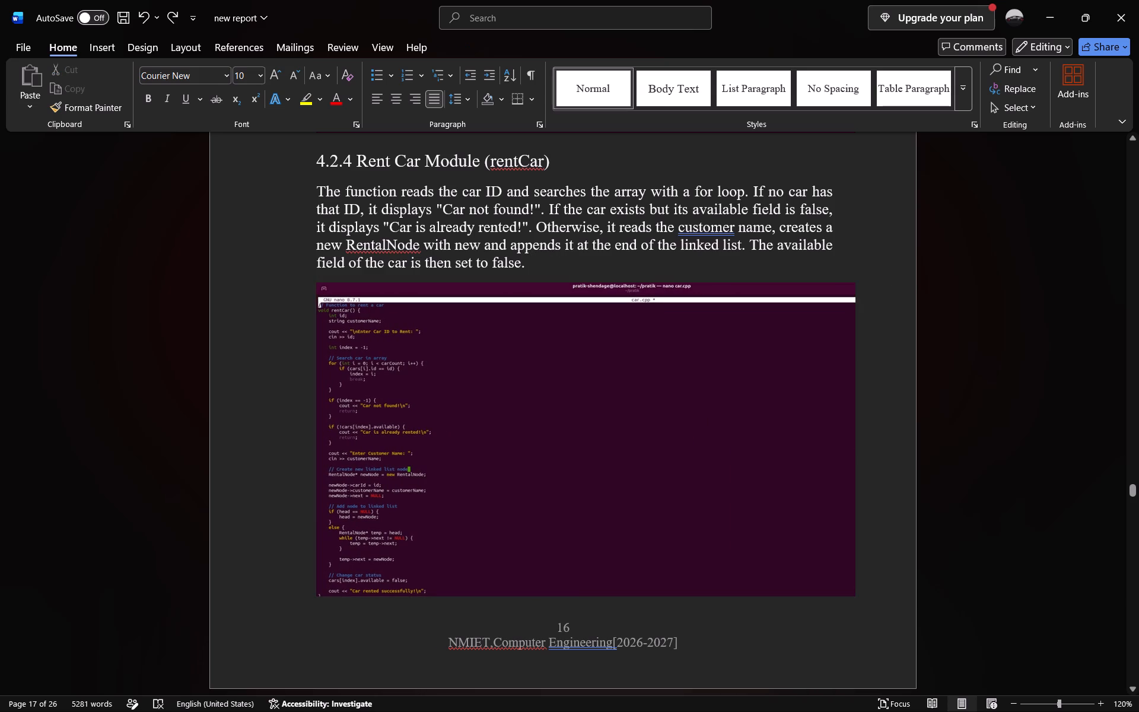
Review the report from section 4.2.3 to section 4.2.7 for the placed screenshots and remaining text code snippets.
{"action": "scroll", "coordinate": [655, 388], "scroll_direction": "up", "scroll_amount": 4}
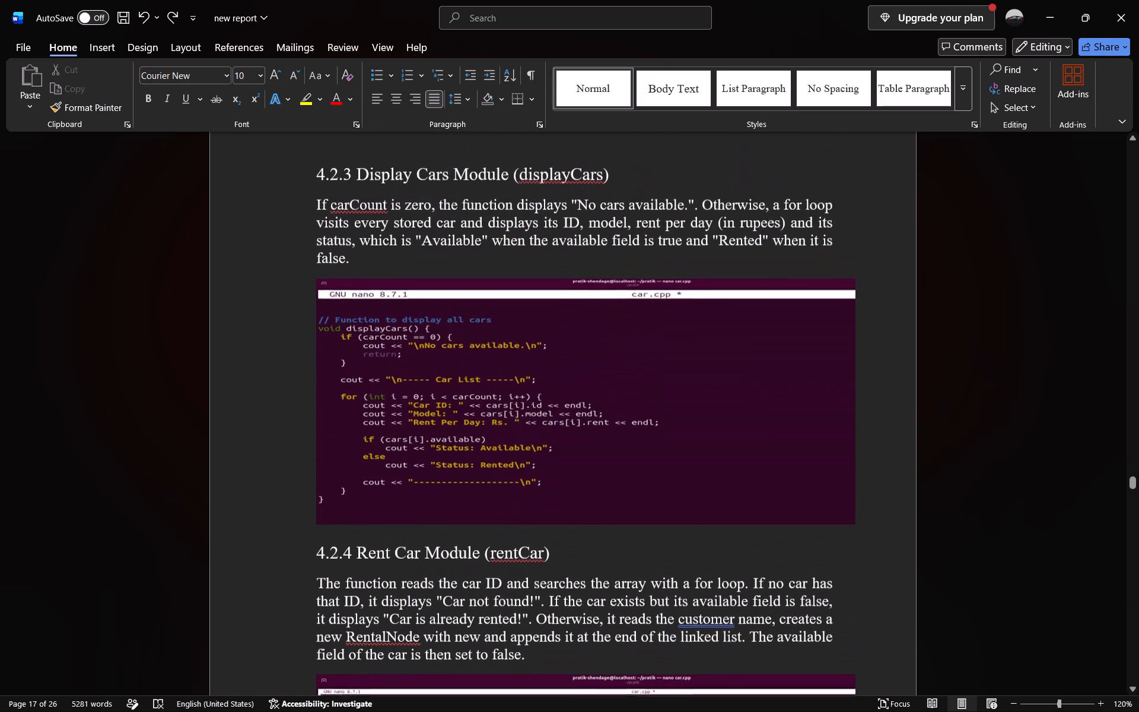
{"action": "scroll", "coordinate": [655, 388], "scroll_direction": "up", "scroll_amount": 3}
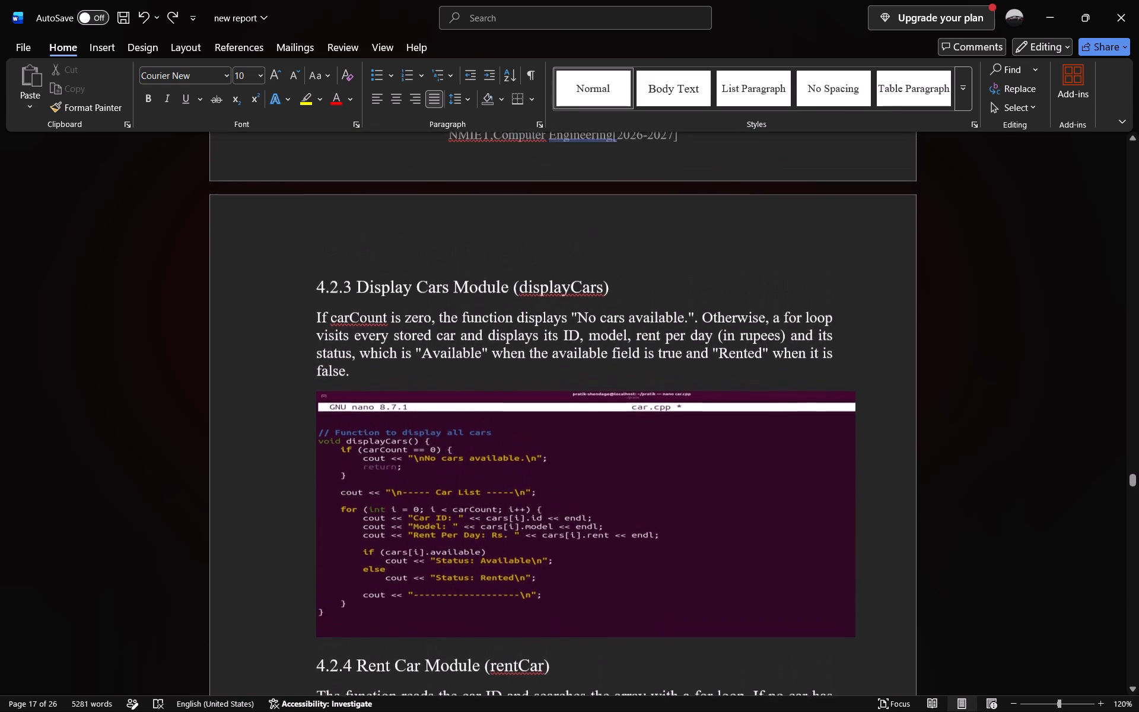
{"action": "scroll", "coordinate": [655, 388], "scroll_direction": "up", "scroll_amount": 1}
{"action": "scroll", "coordinate": [655, 388], "scroll_direction": "down", "scroll_amount": 3}
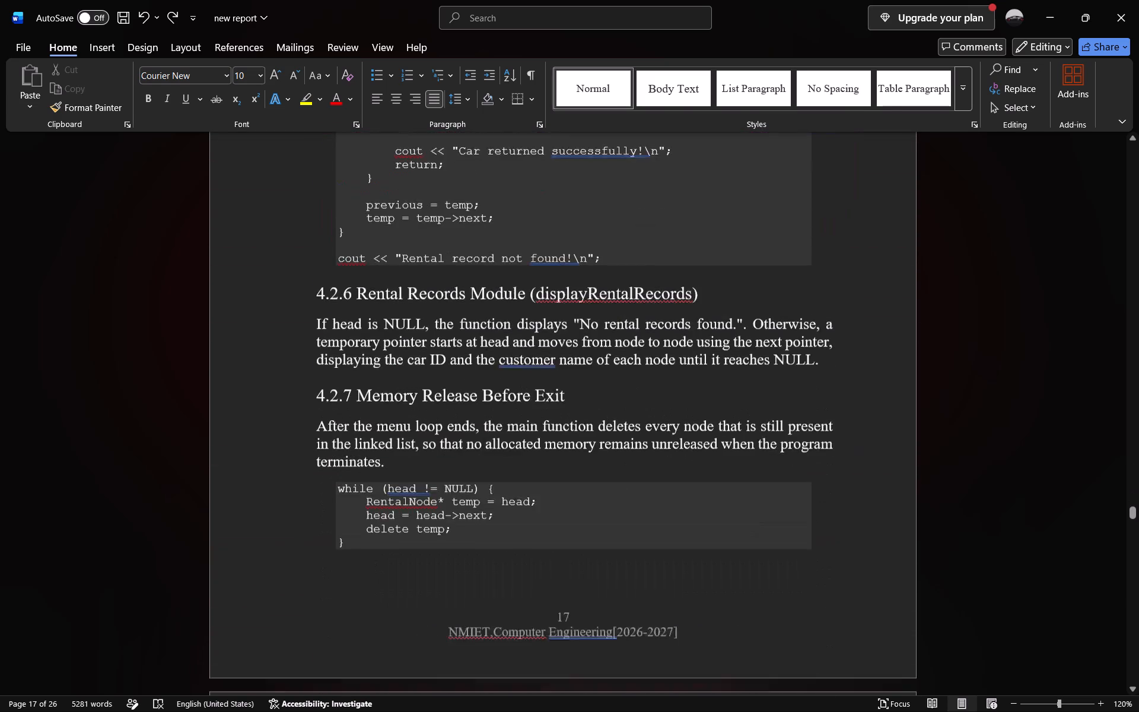
{"action": "scroll", "coordinate": [655, 388], "scroll_direction": "down", "scroll_amount": 2}
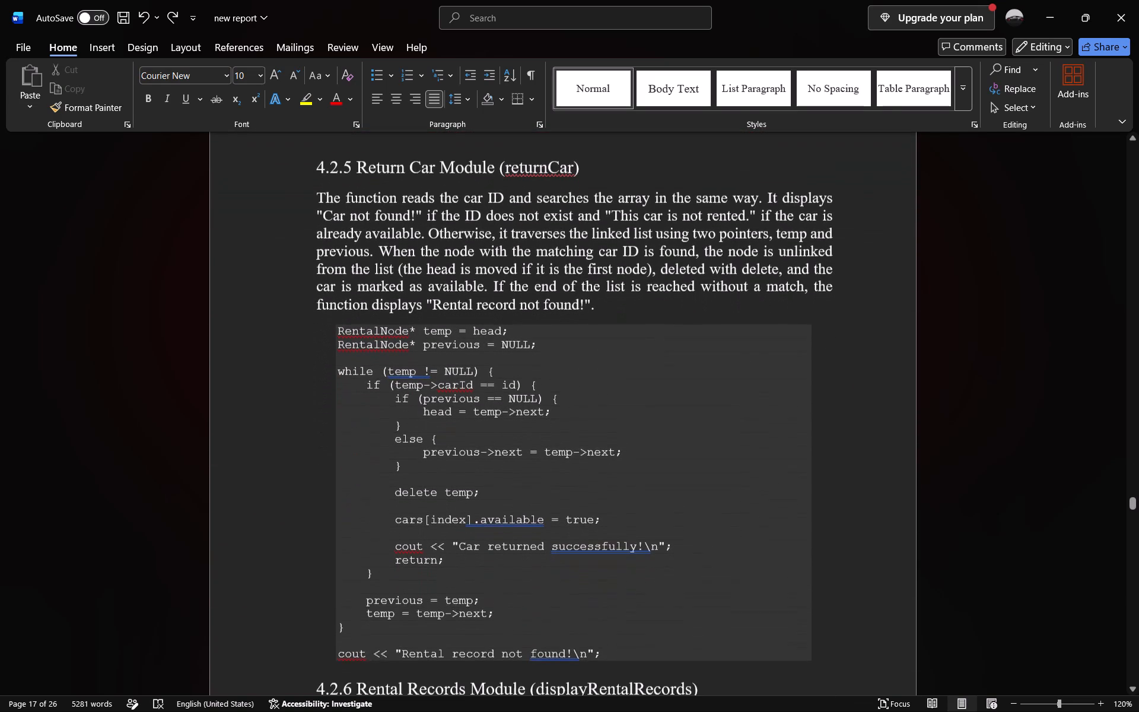
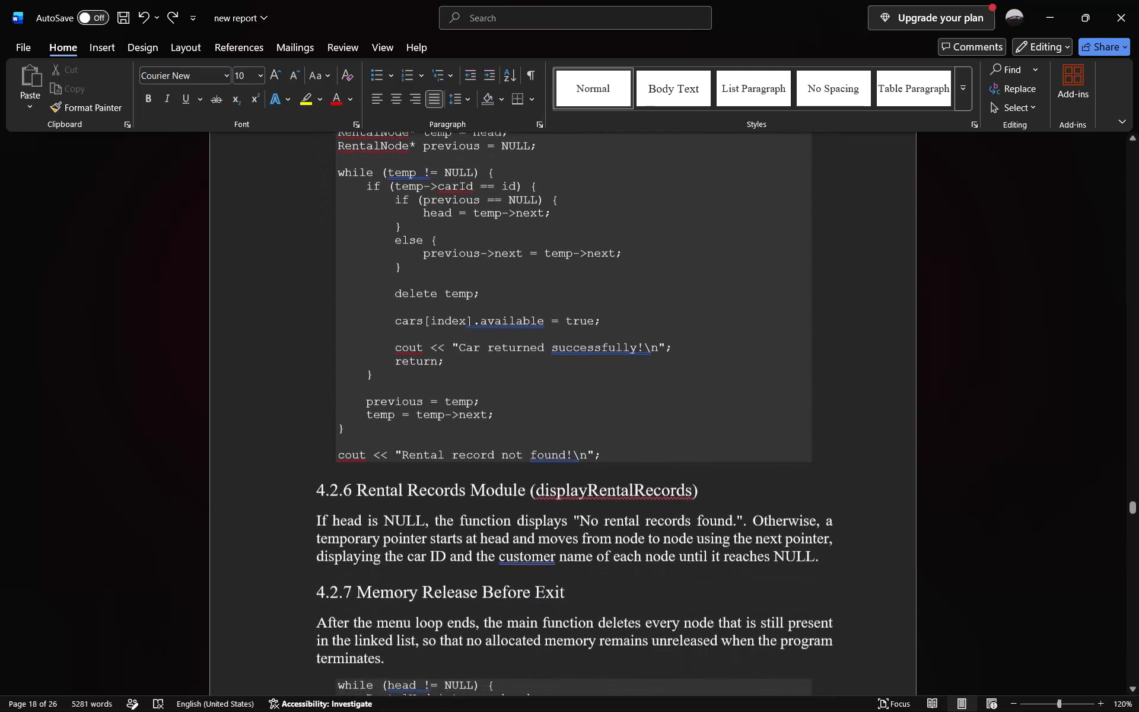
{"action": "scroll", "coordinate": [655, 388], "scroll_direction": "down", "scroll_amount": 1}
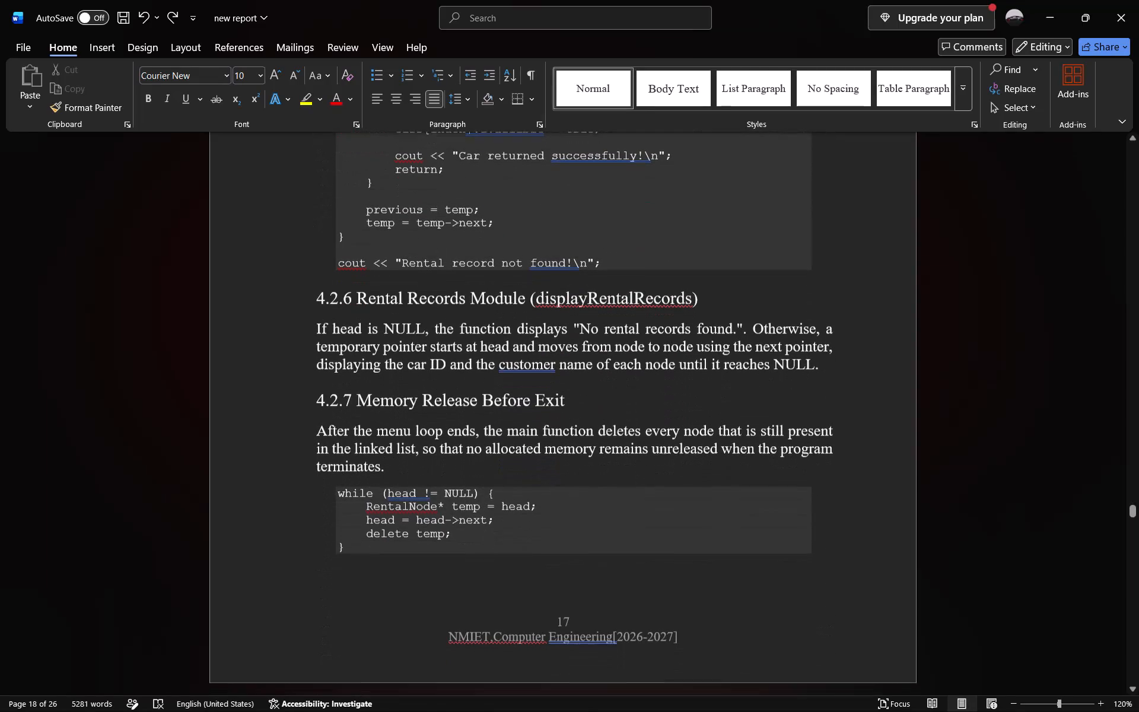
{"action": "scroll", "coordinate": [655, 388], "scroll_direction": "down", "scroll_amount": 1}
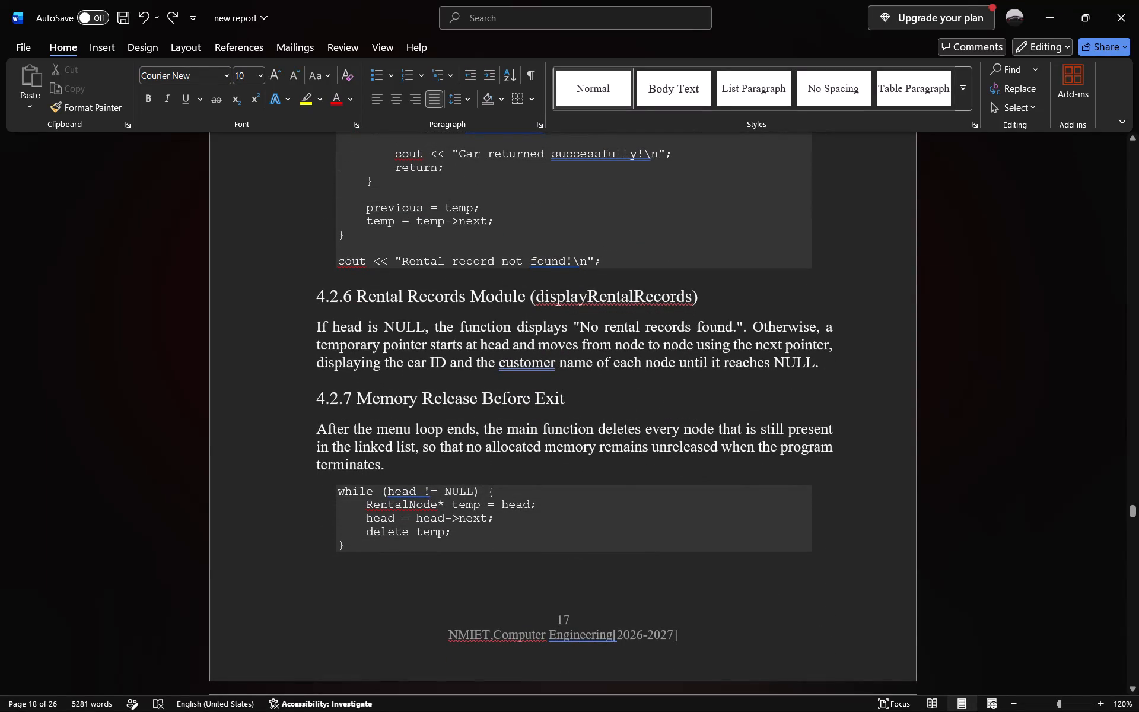
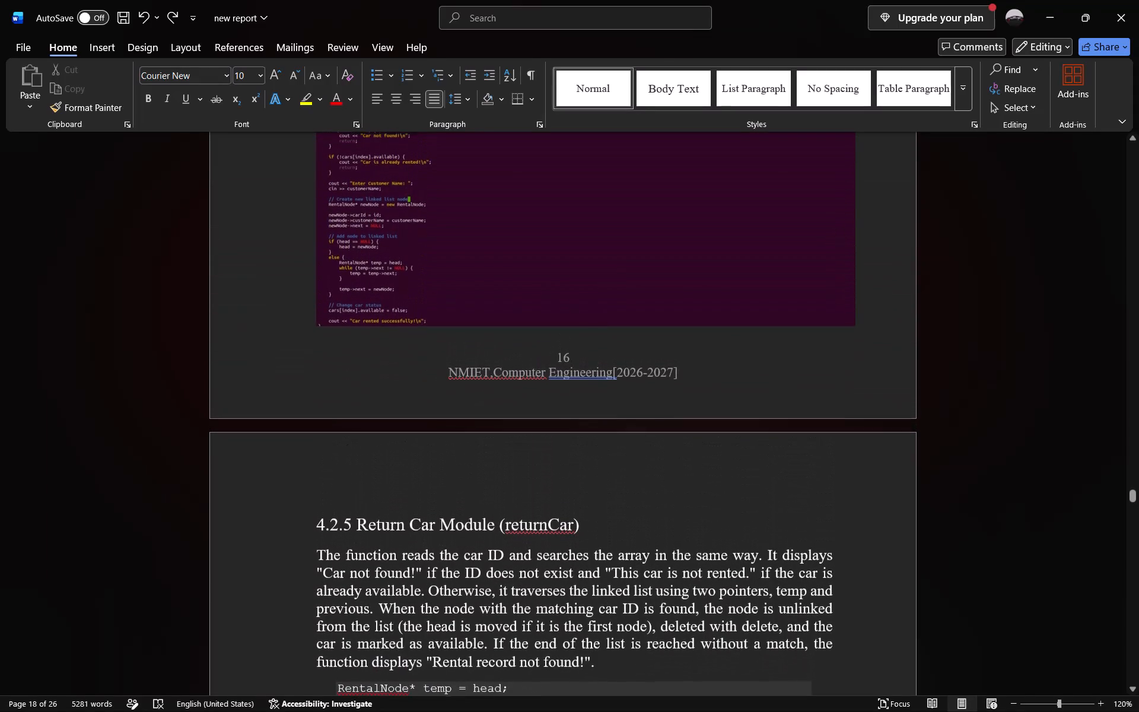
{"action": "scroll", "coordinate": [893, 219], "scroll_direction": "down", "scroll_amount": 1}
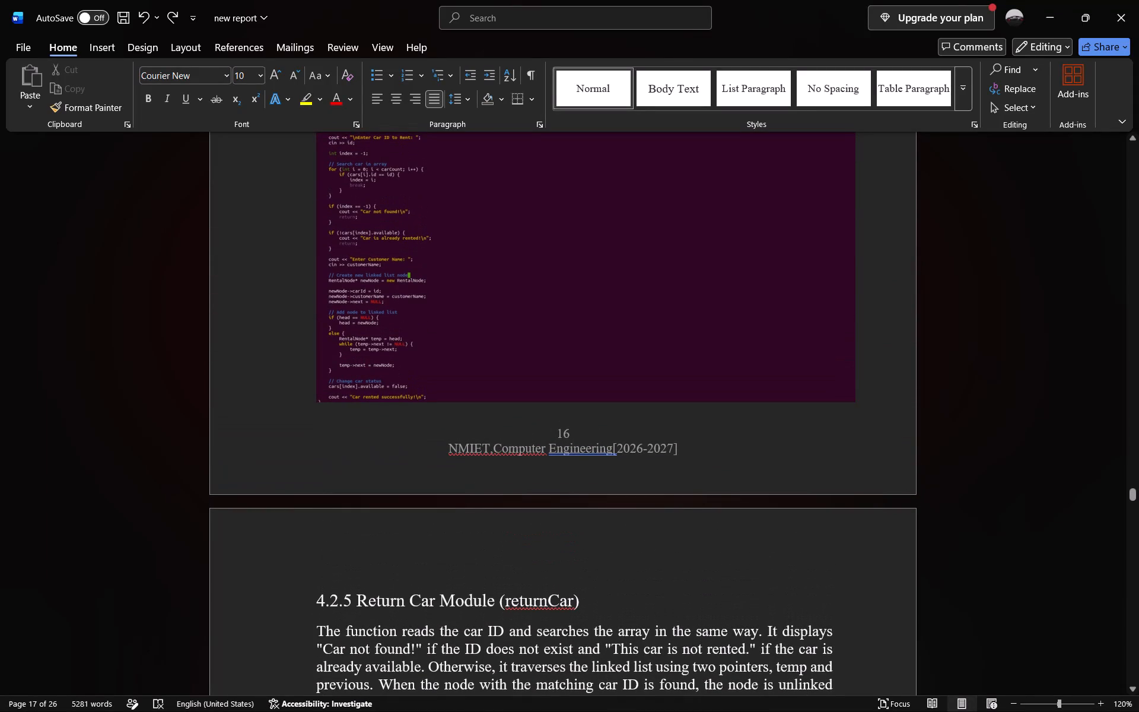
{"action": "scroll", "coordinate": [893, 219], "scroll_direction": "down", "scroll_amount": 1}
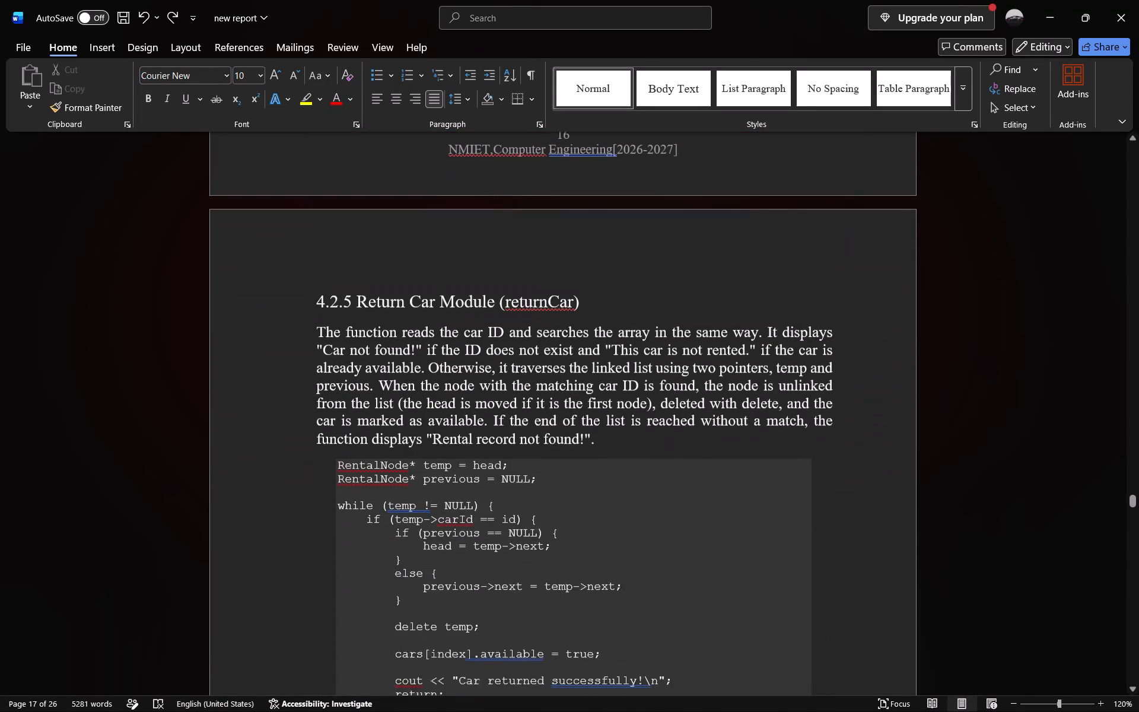
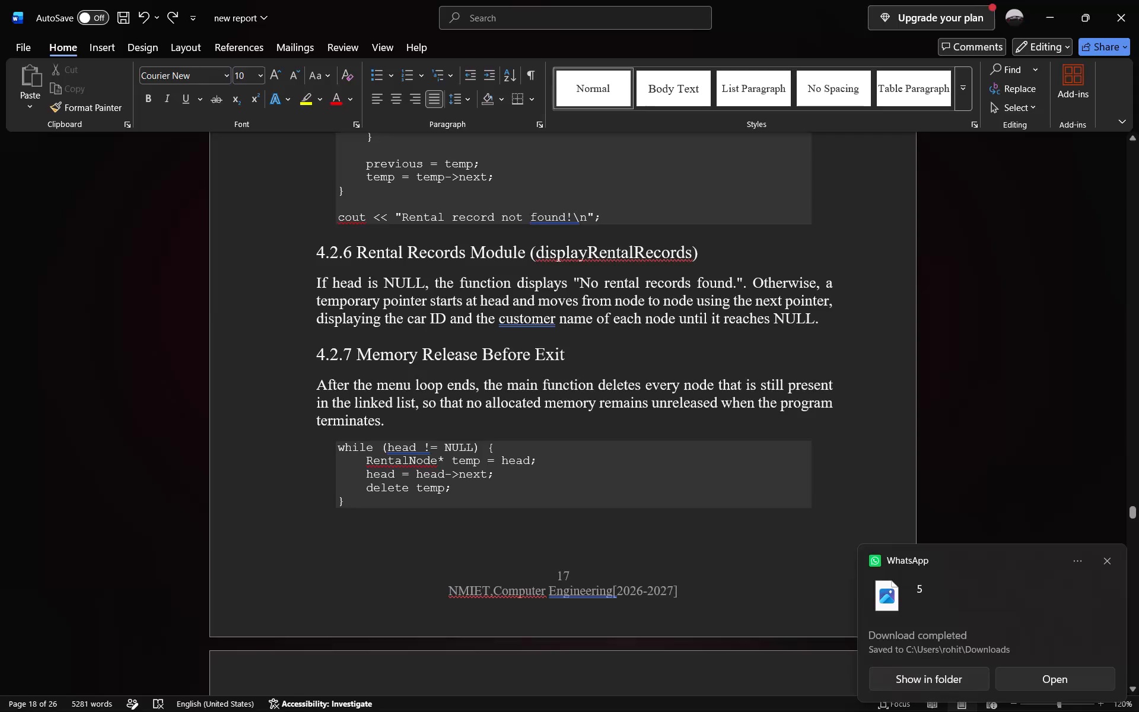
Insert picture 5 from the Downloads folder on a new line below the section 4.2.6 Rental Records Module paragraph.
{"action": "left_click", "coordinate": [820, 320]}
{"action": "key", "text": "Return"}
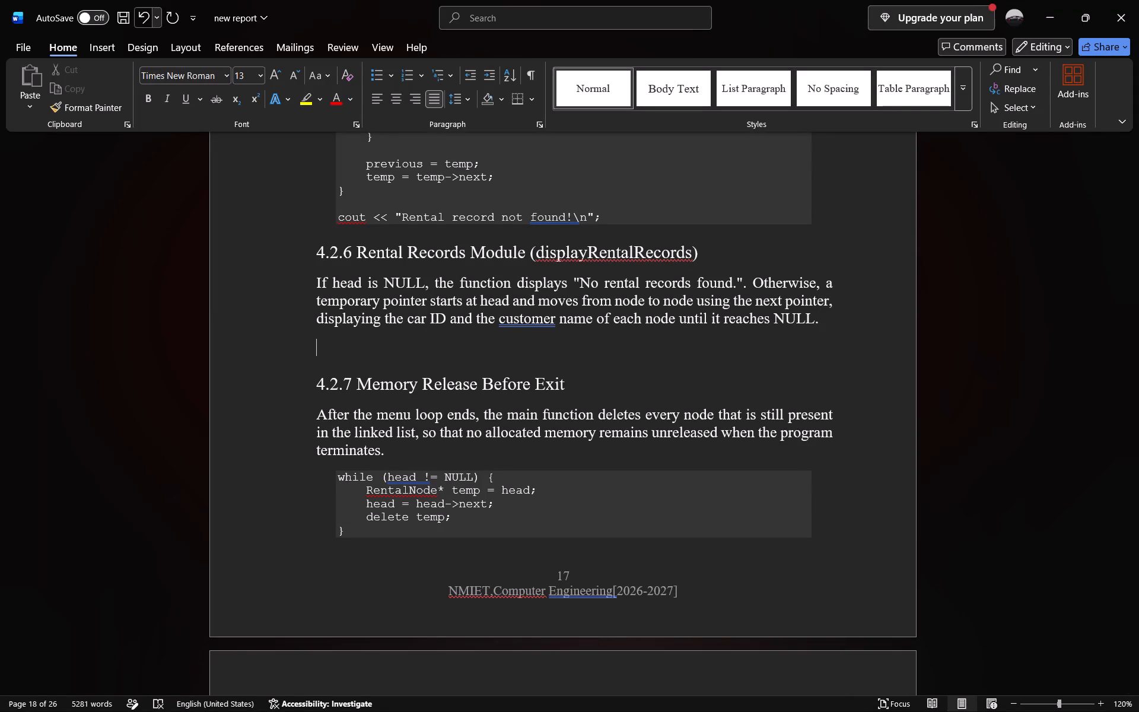
{"action": "left_click", "coordinate": [131, 47]}
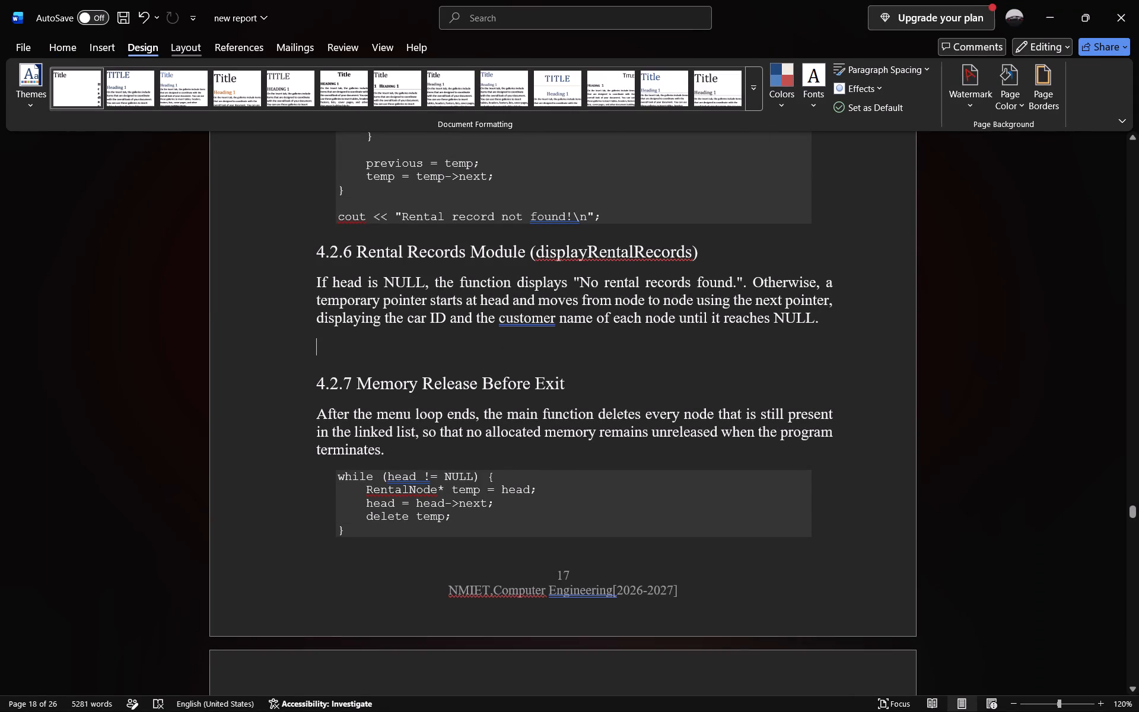
{"action": "left_click", "coordinate": [196, 41]}
{"action": "left_click", "coordinate": [102, 37]}
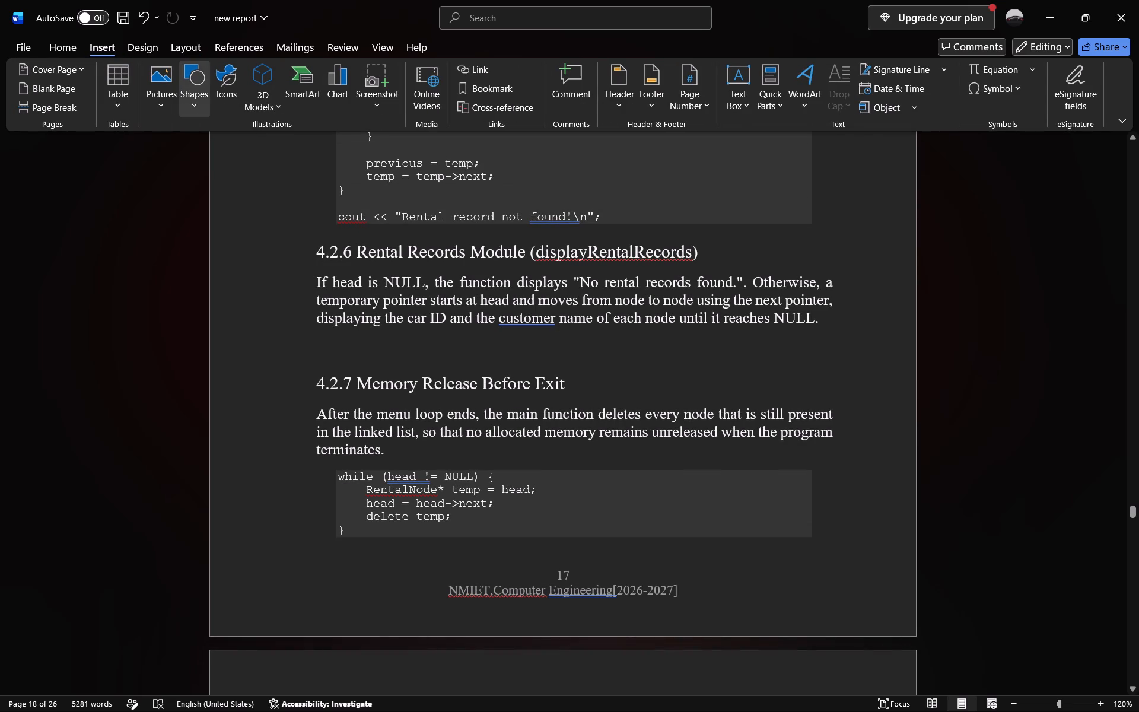
{"action": "left_click", "coordinate": [170, 111]}
{"action": "left_click", "coordinate": [212, 161]}
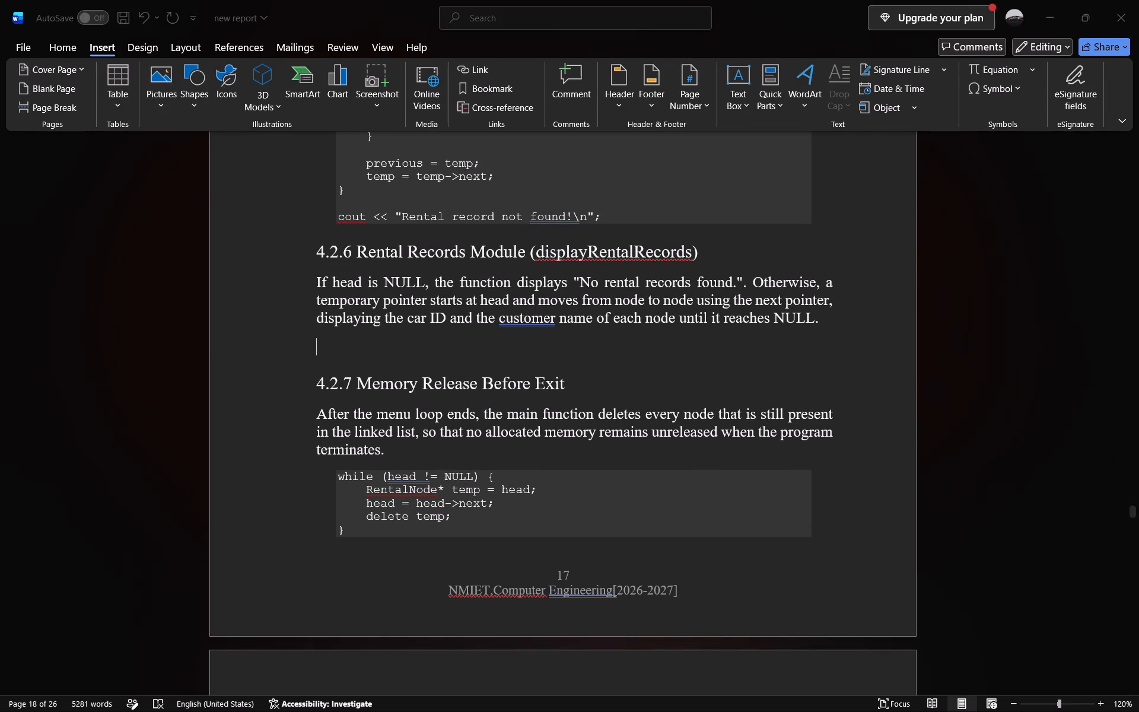
{"action": "left_click", "coordinate": [151, 145]}
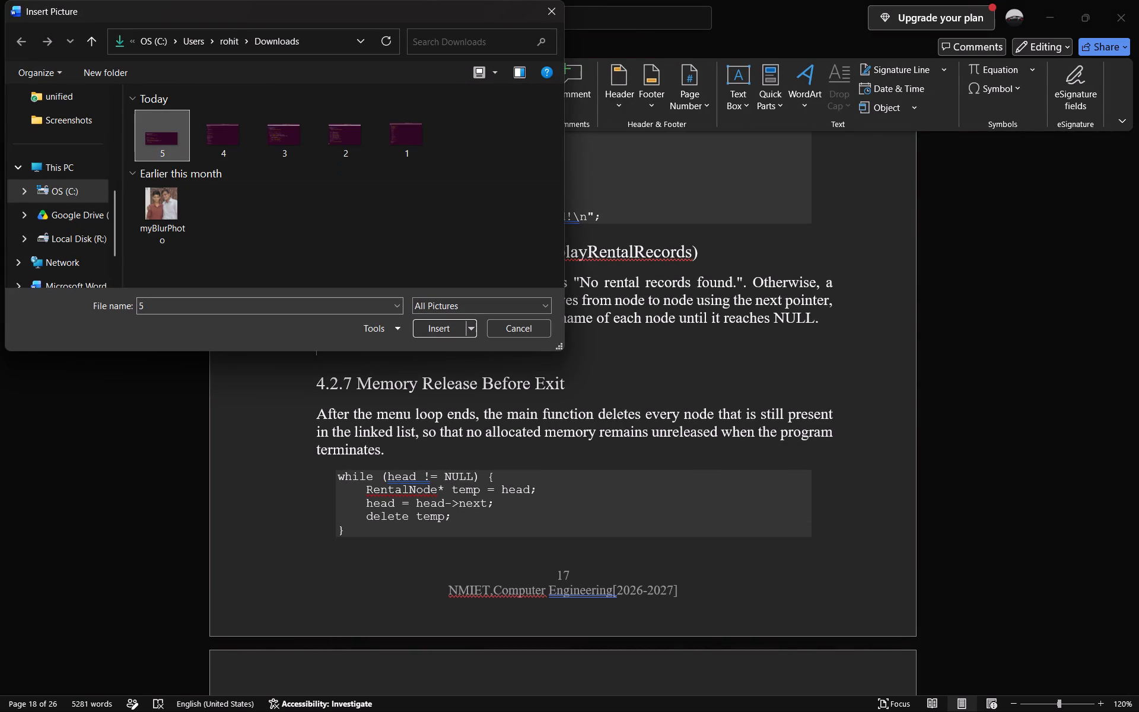
{"action": "key", "text": "Return"}
{"action": "scroll", "coordinate": [394, 478], "scroll_direction": "down", "scroll_amount": 4}
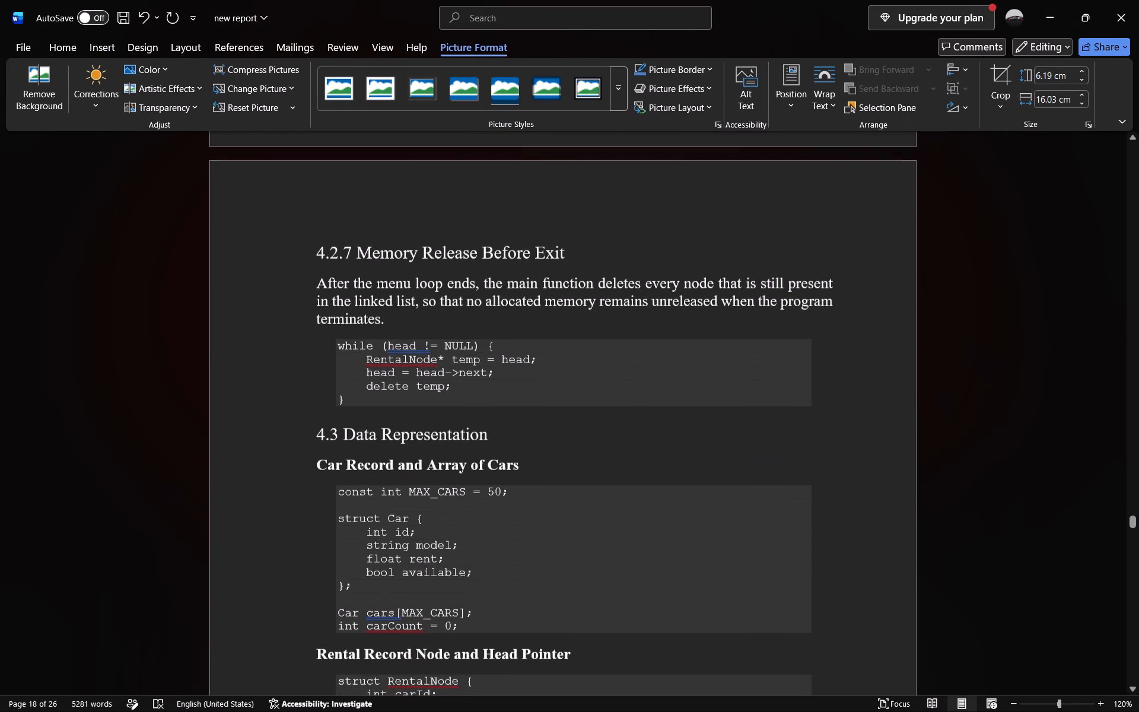
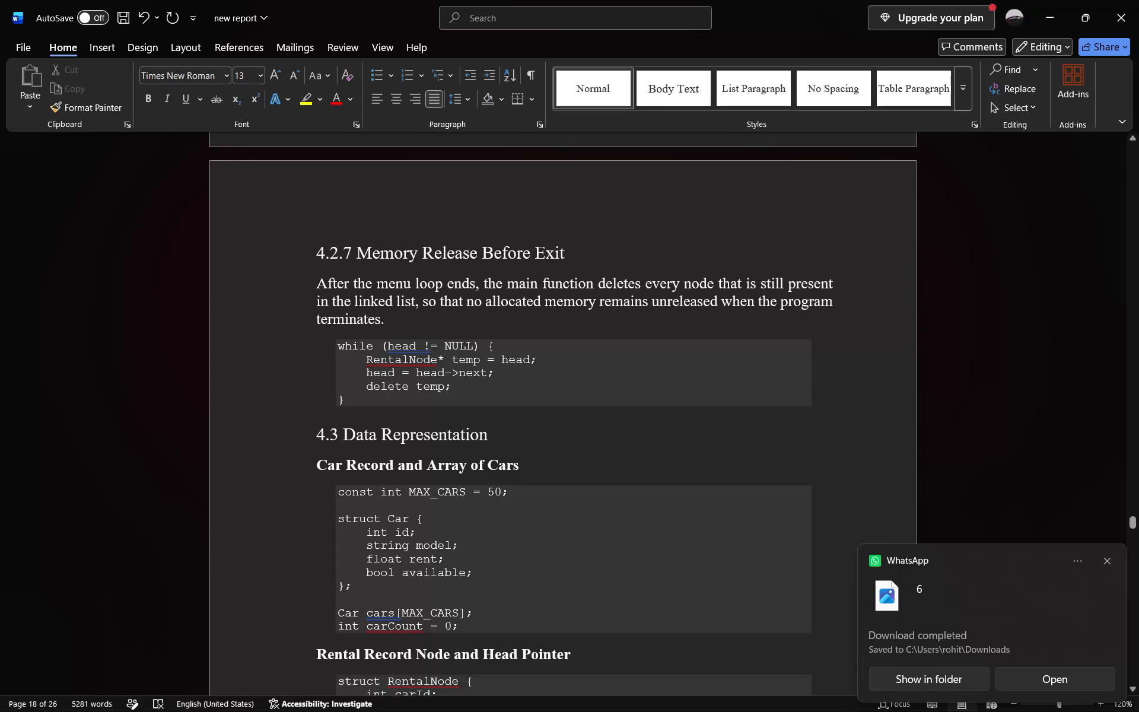
Delete the while-loop code snippet under 4.2.7 Memory Release Before Exit and start an empty line below the paragraph.
{"action": "key", "text": "shift+Down"}
{"action": "key", "text": "shift+Down"}
{"action": "key", "text": "shift+Down"}
{"action": "key", "text": "shift+Down"}
{"action": "key", "text": "shift+Down"}
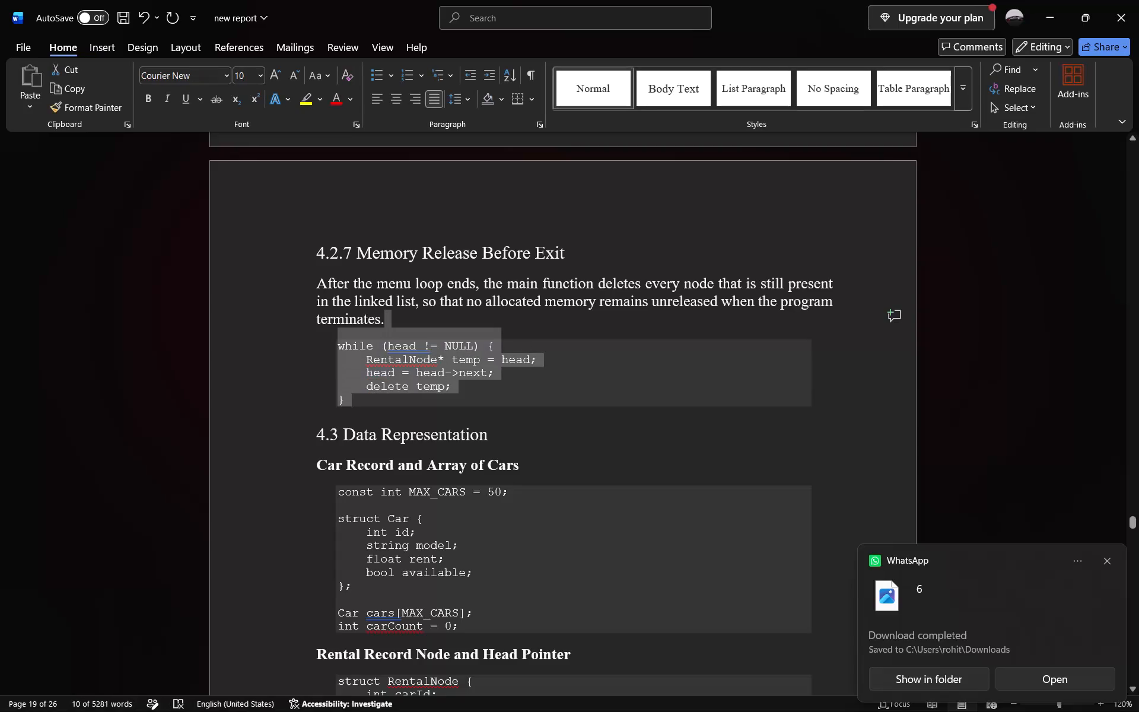
{"action": "key", "text": "Delete"}
{"action": "key", "text": "Return"}
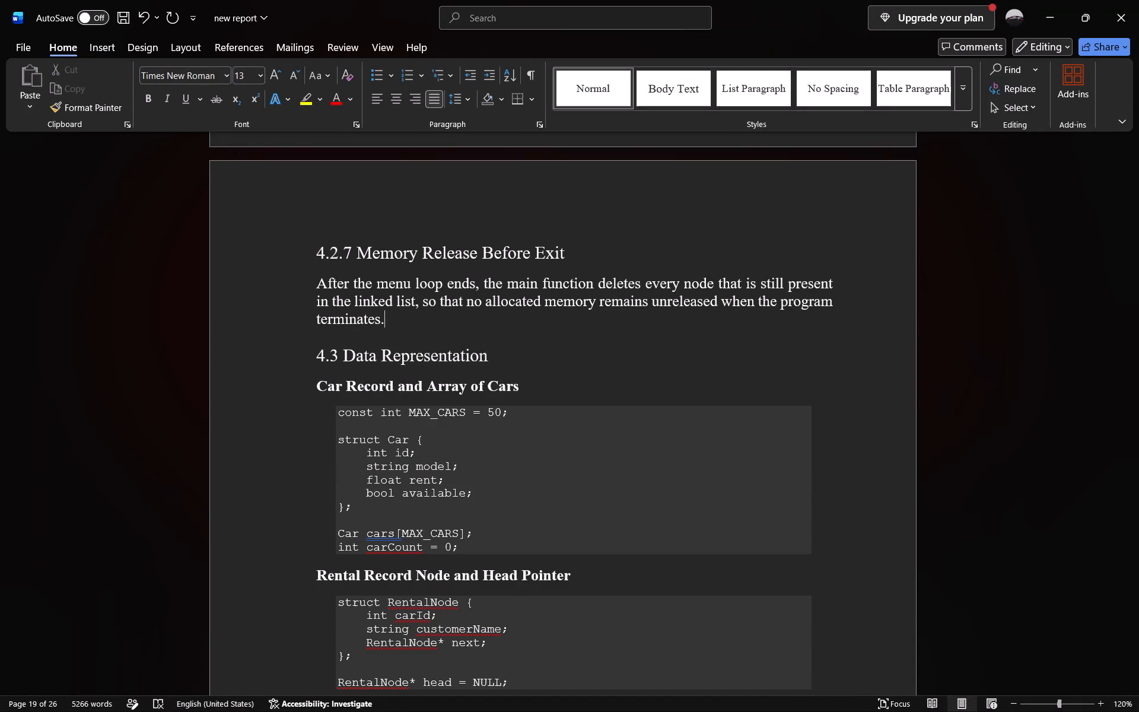
Insert the picture named 6 from the Downloads folder on the empty line under section 4.2.7.
{"action": "left_click", "coordinate": [114, 42]}
{"action": "left_click", "coordinate": [163, 99]}
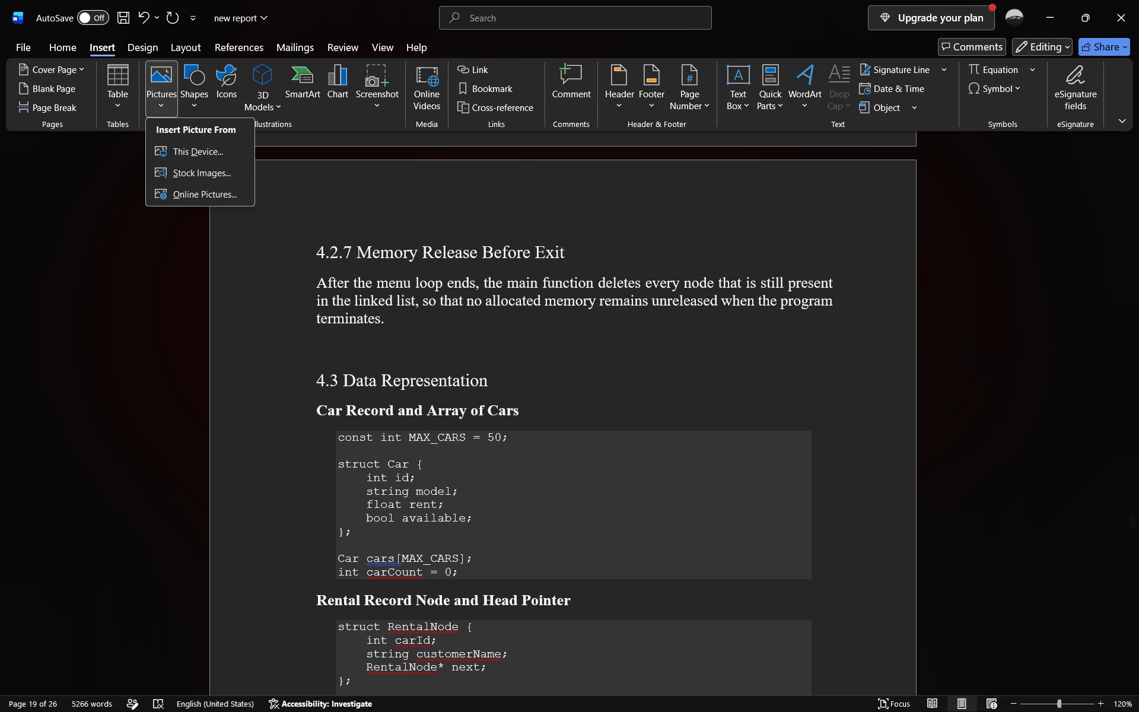
{"action": "left_click", "coordinate": [199, 154]}
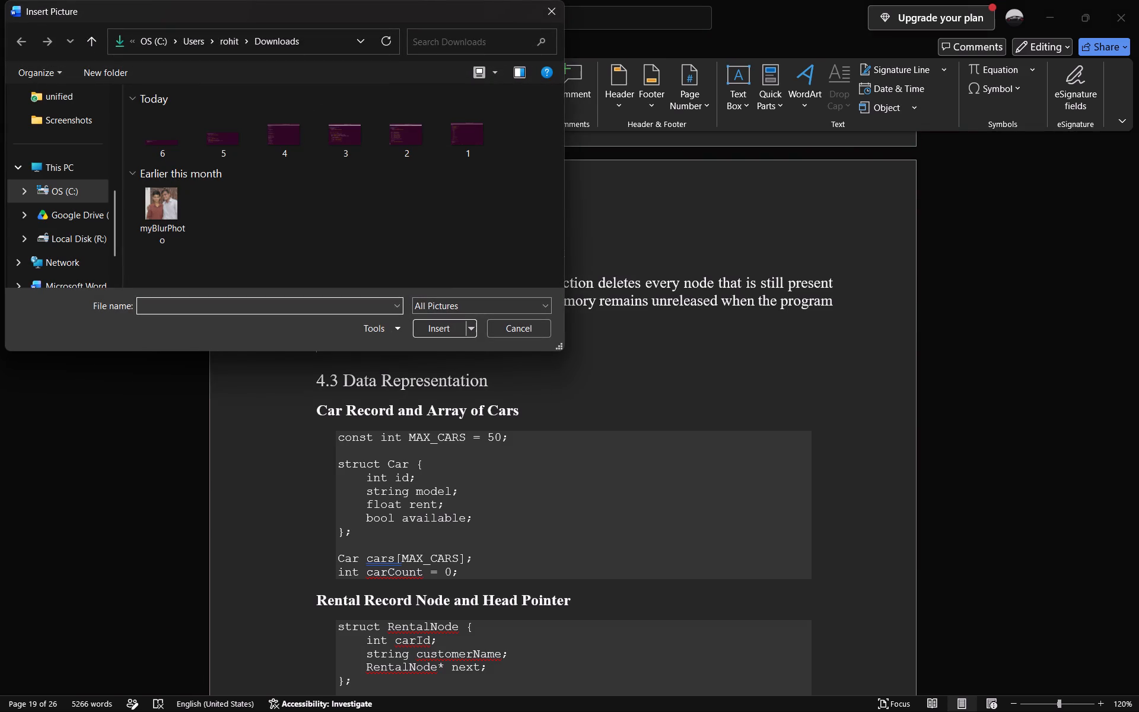
{"action": "left_click", "coordinate": [177, 158]}
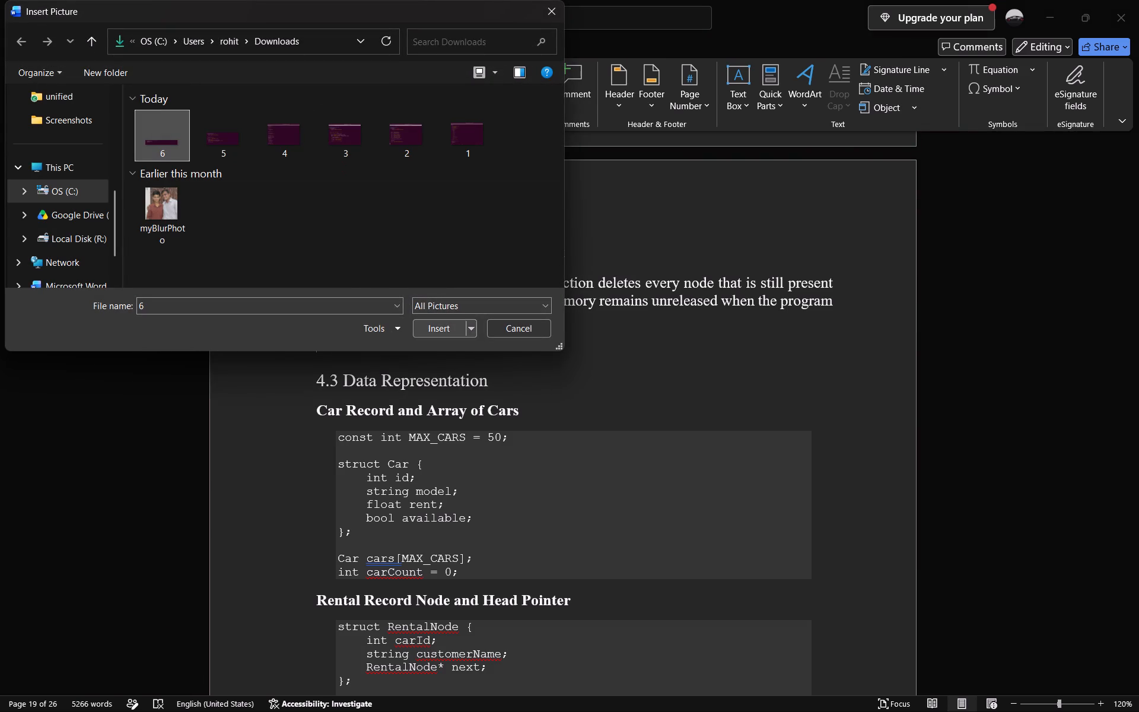
{"action": "left_click", "coordinate": [443, 335]}
{"action": "scroll", "coordinate": [538, 446], "scroll_direction": "down", "scroll_amount": 2}
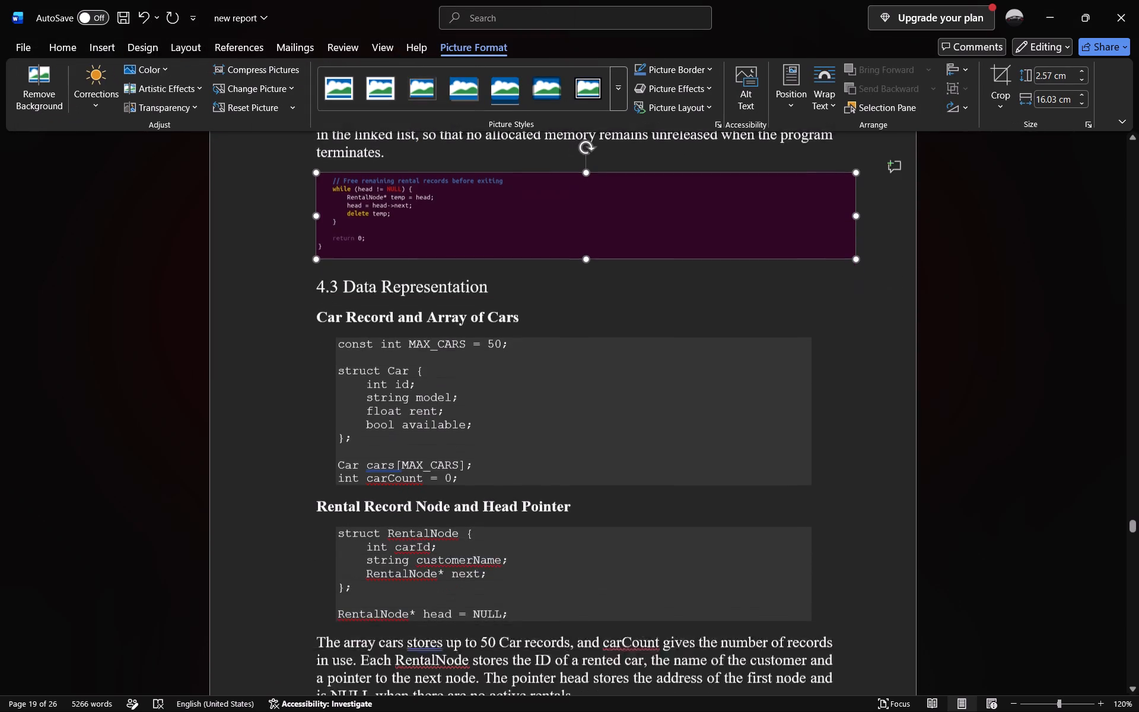
{"action": "scroll", "coordinate": [538, 446], "scroll_direction": "down", "scroll_amount": 1}
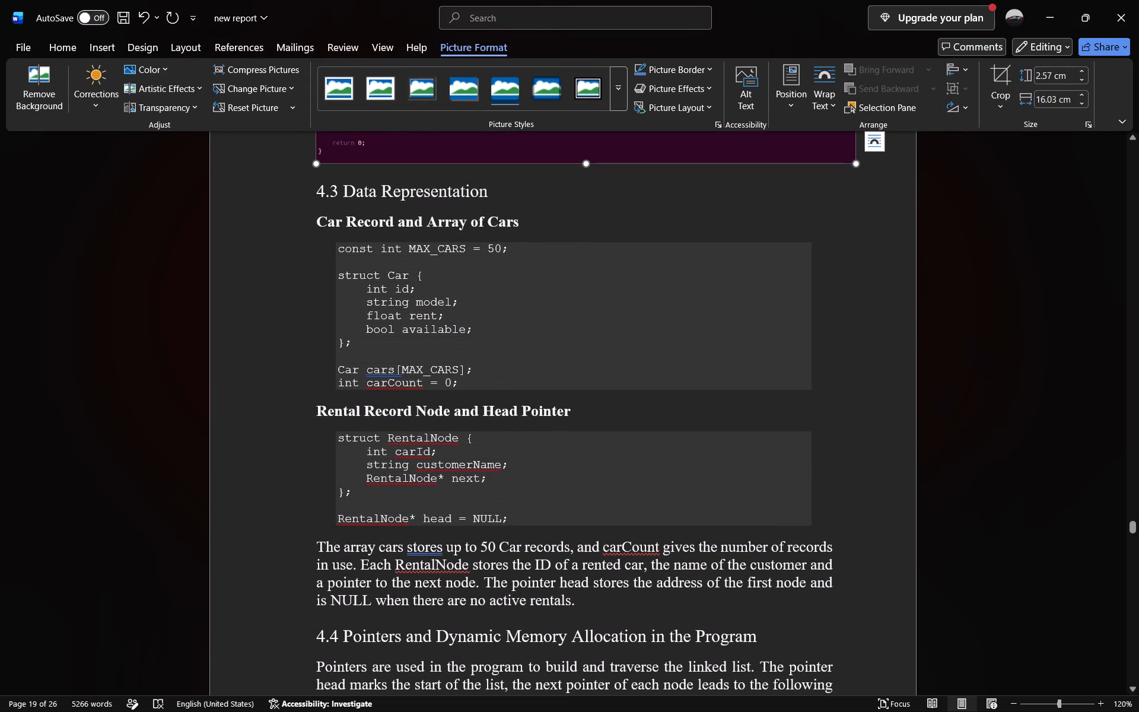
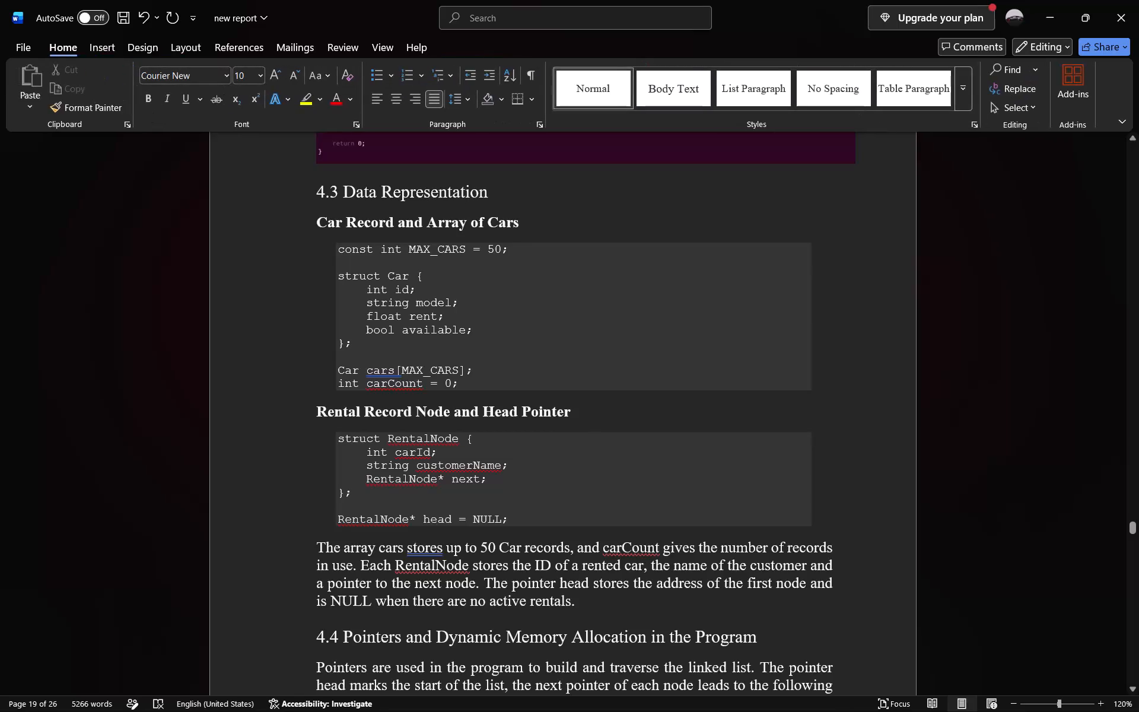
Delete the code snippet under Car Record and Array of Cars in section 4.3 and start an empty line below that heading.
{"action": "left_click", "coordinate": [542, 227]}
{"action": "key", "text": "shift+Down"}
{"action": "key", "text": "shift+Down"}
{"action": "key", "text": "shift+Down"}
{"action": "key", "text": "shift+Down"}
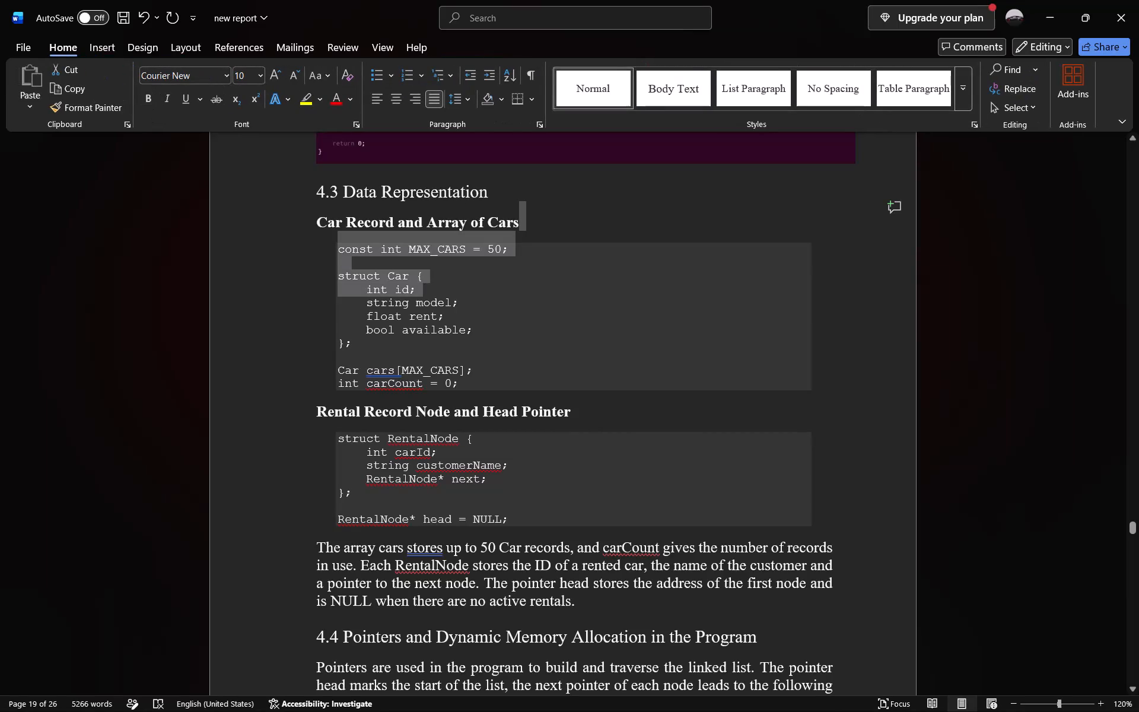
{"action": "key", "text": "shift+Down"}
{"action": "key", "text": "shift+Down"}
{"action": "key", "text": "shift+Down"}
{"action": "key", "text": "shift+Down"}
{"action": "key", "text": "shift+Down"}
{"action": "key", "text": "shift+Down"}
{"action": "key", "text": "shift+Down"}
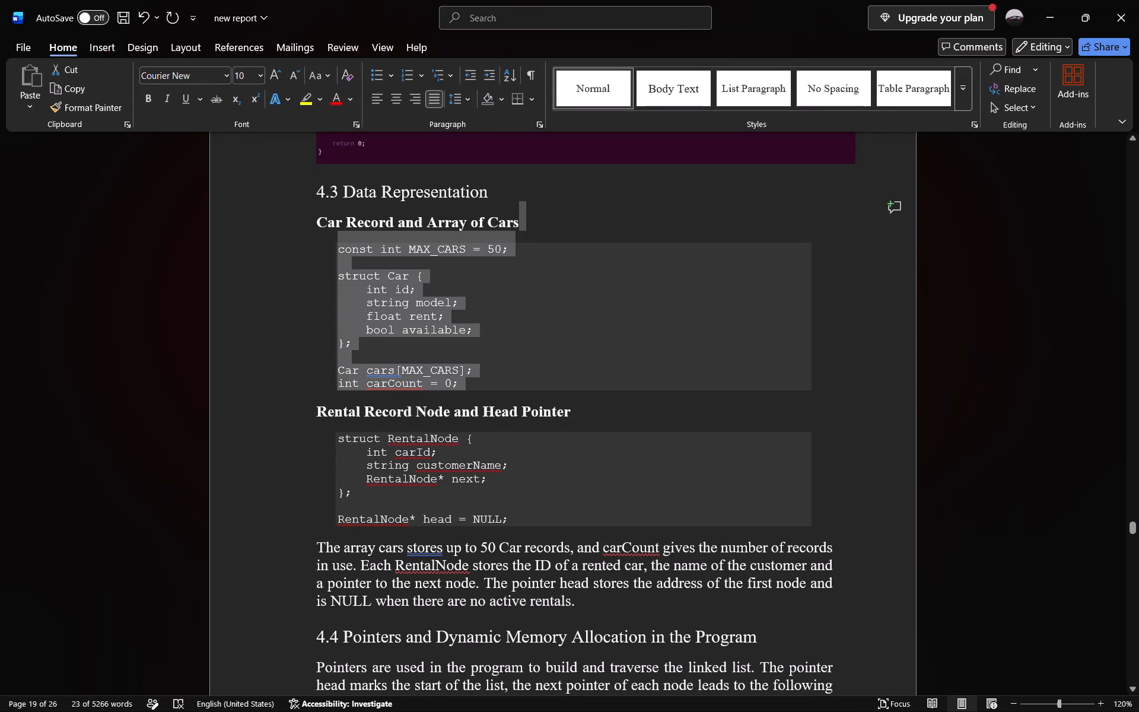
{"action": "key", "text": "BackSpace"}
{"action": "key", "text": "Return"}
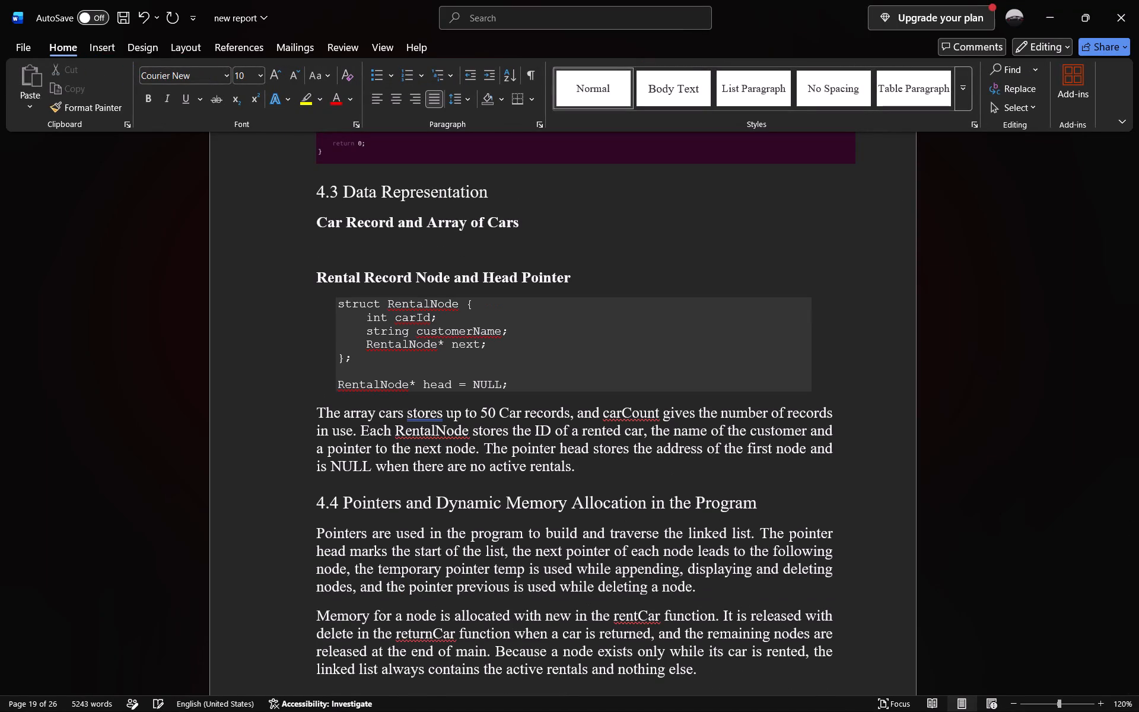
Insert a picture from the Downloads folder on the empty line under Car Record and Array of Cars.
{"action": "left_click", "coordinate": [104, 46]}
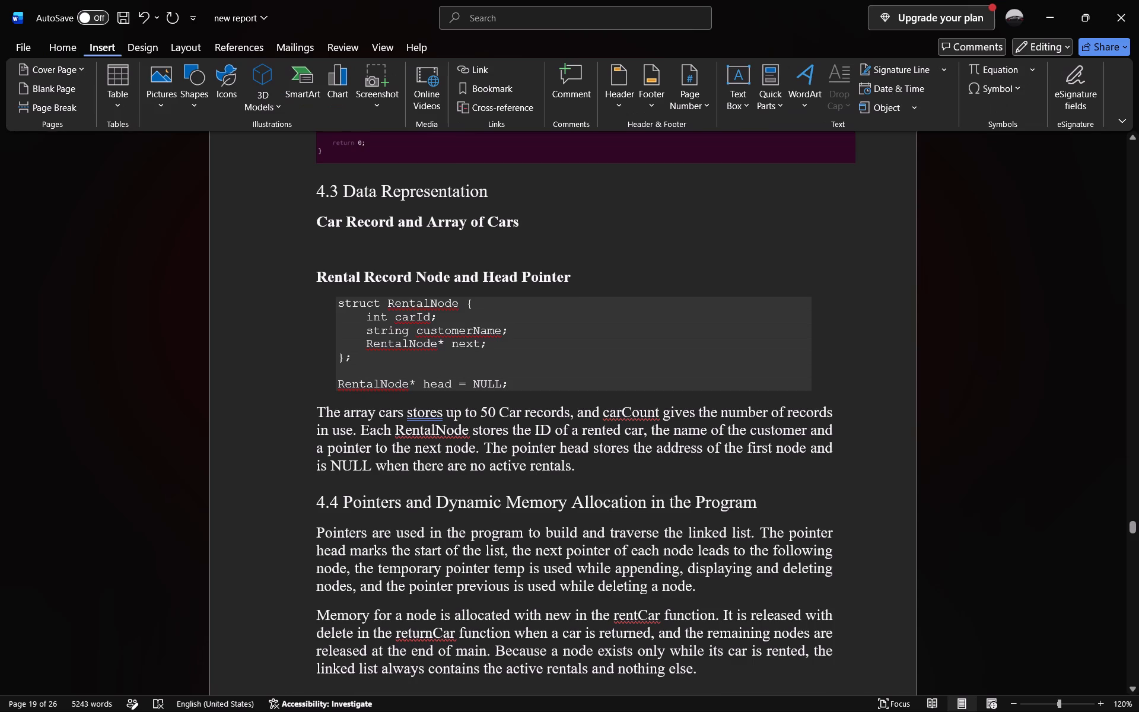
{"action": "left_click", "coordinate": [160, 76]}
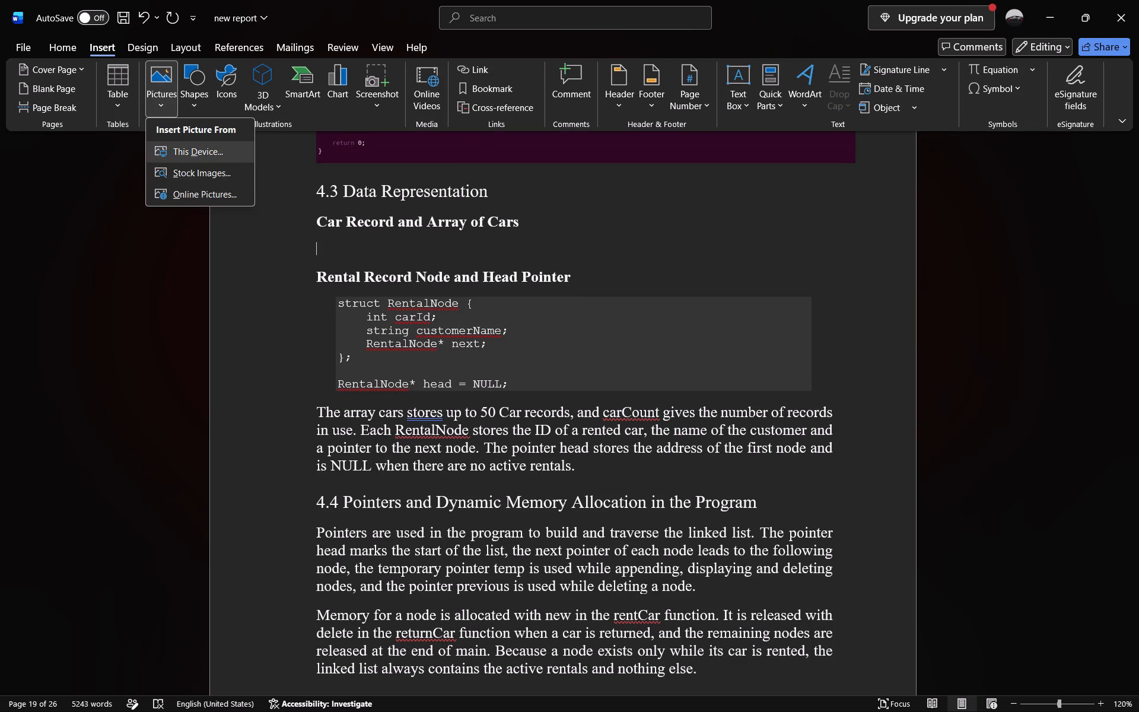
{"action": "left_click", "coordinate": [222, 144]}
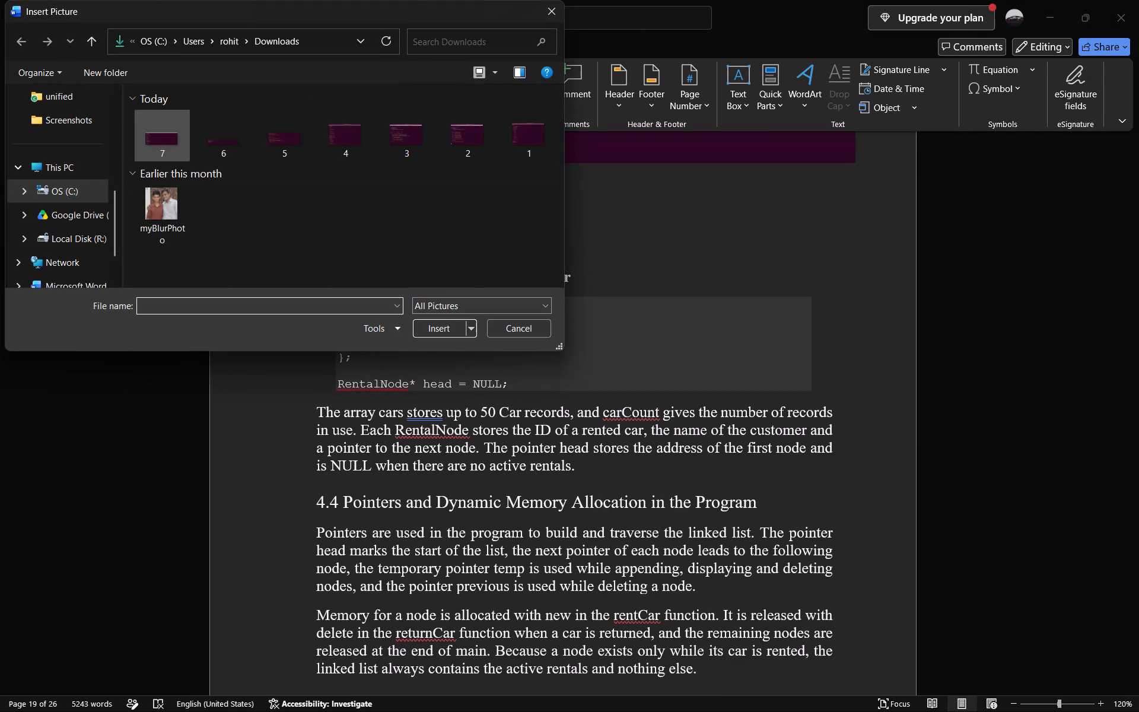
Insert the picture named 7 from the Downloads folder on the empty line under Car Record and Array of Cars.
{"action": "left_click", "coordinate": [172, 149]}
{"action": "key", "text": "Return"}
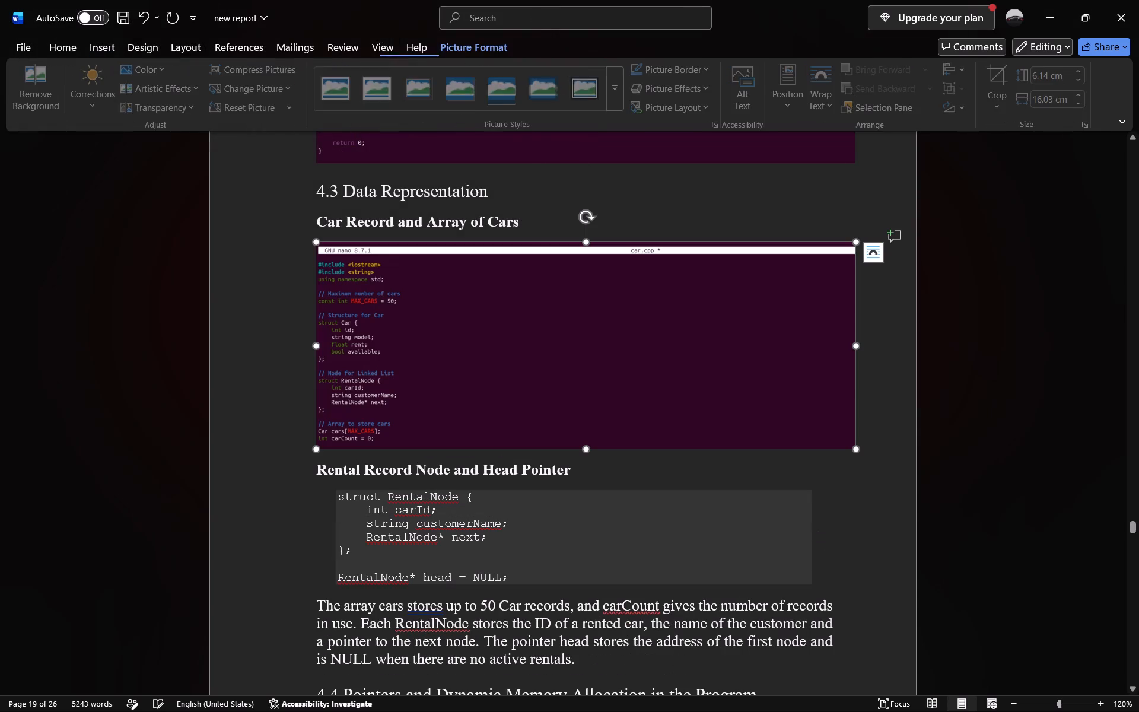
Delete the RentalNode code snippet under Rental Record Node and Head Pointer in section 4.3 and start an empty line below that heading.
{"action": "left_click", "coordinate": [571, 471]}
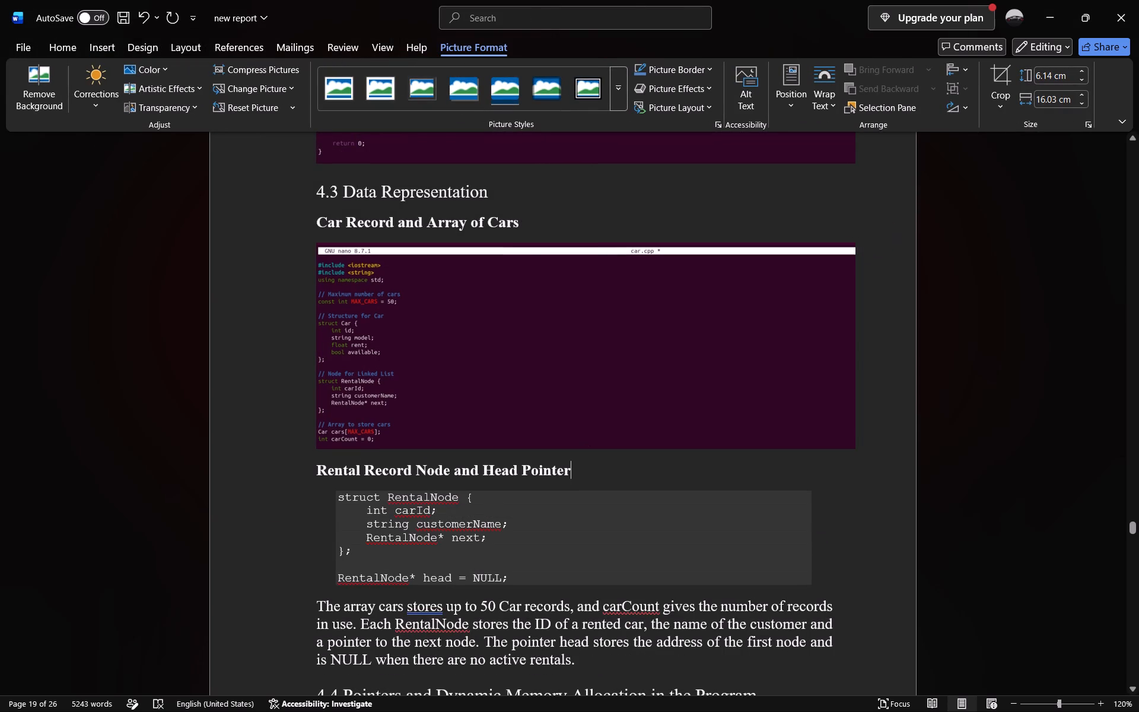
{"action": "key", "text": "shift+Down"}
{"action": "key", "text": "shift+Down"}
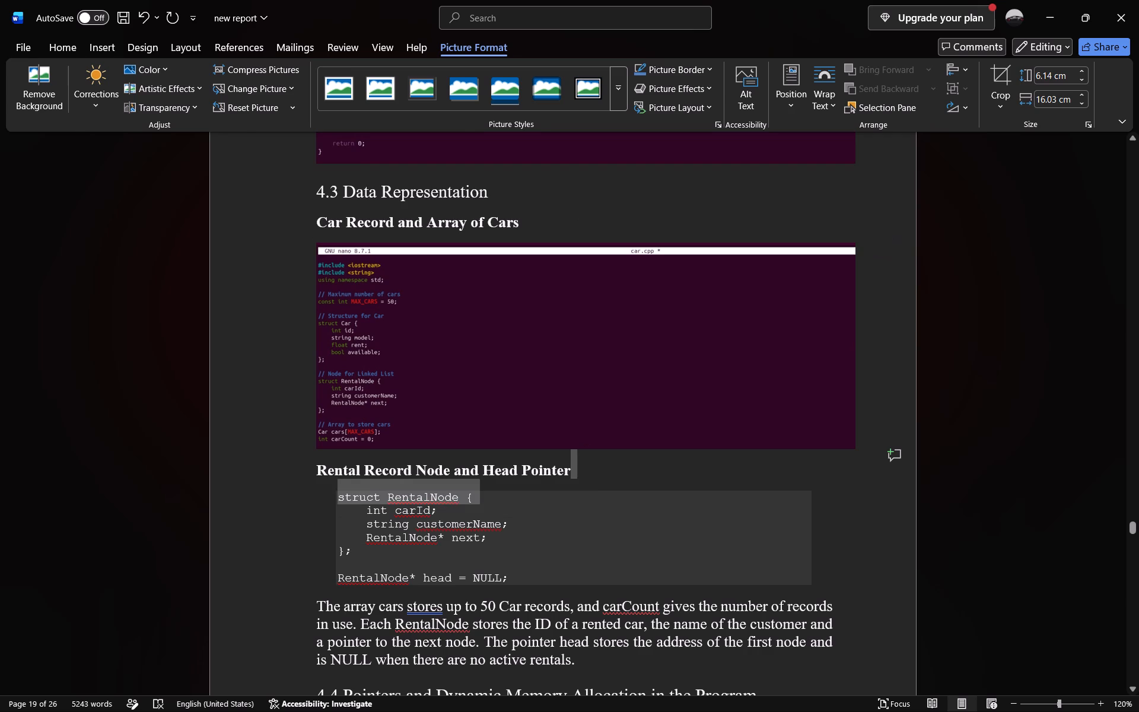
{"action": "key", "text": "shift+Down"}
{"action": "key", "text": "shift+Down"}
{"action": "key", "text": "shift+Down"}
{"action": "key", "text": "shift+Down"}
{"action": "key", "text": "shift+Down"}
{"action": "key", "text": "Return"}
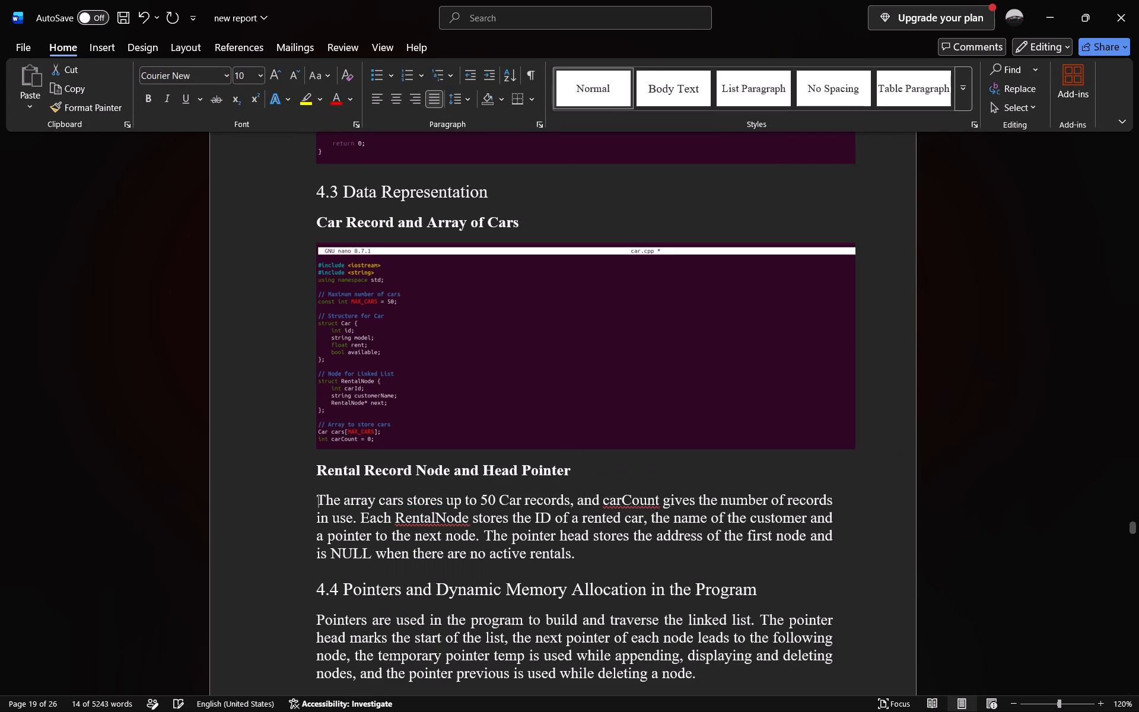
{"action": "key", "text": "Return"}
{"action": "key", "text": "Up"}
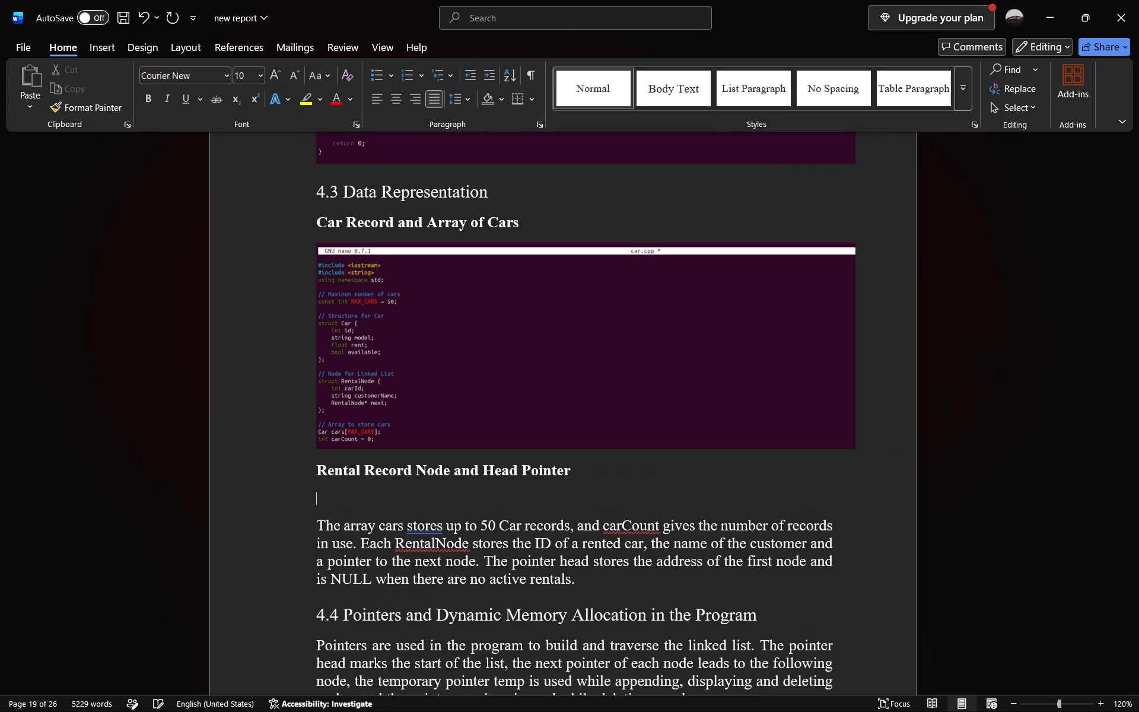
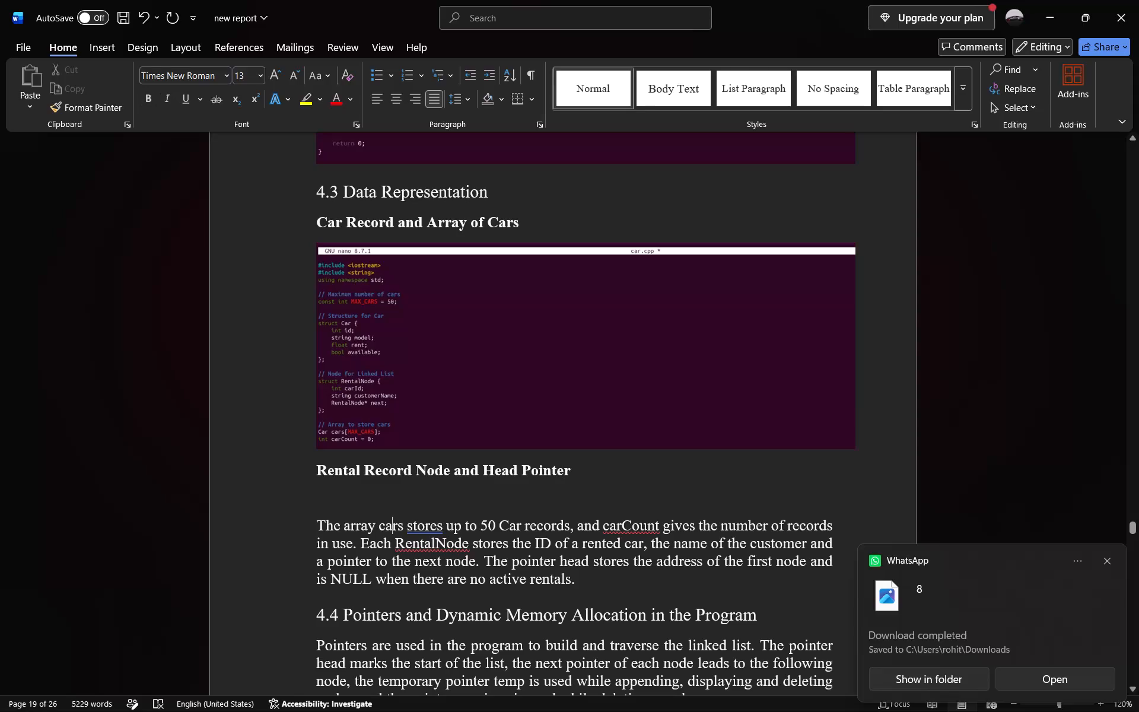
Insert the picture named 8 from the Downloads folder on the empty line under Rental Record Node and Head Pointer.
{"action": "left_click", "coordinate": [369, 504]}
{"action": "right_click", "coordinate": [369, 504]}
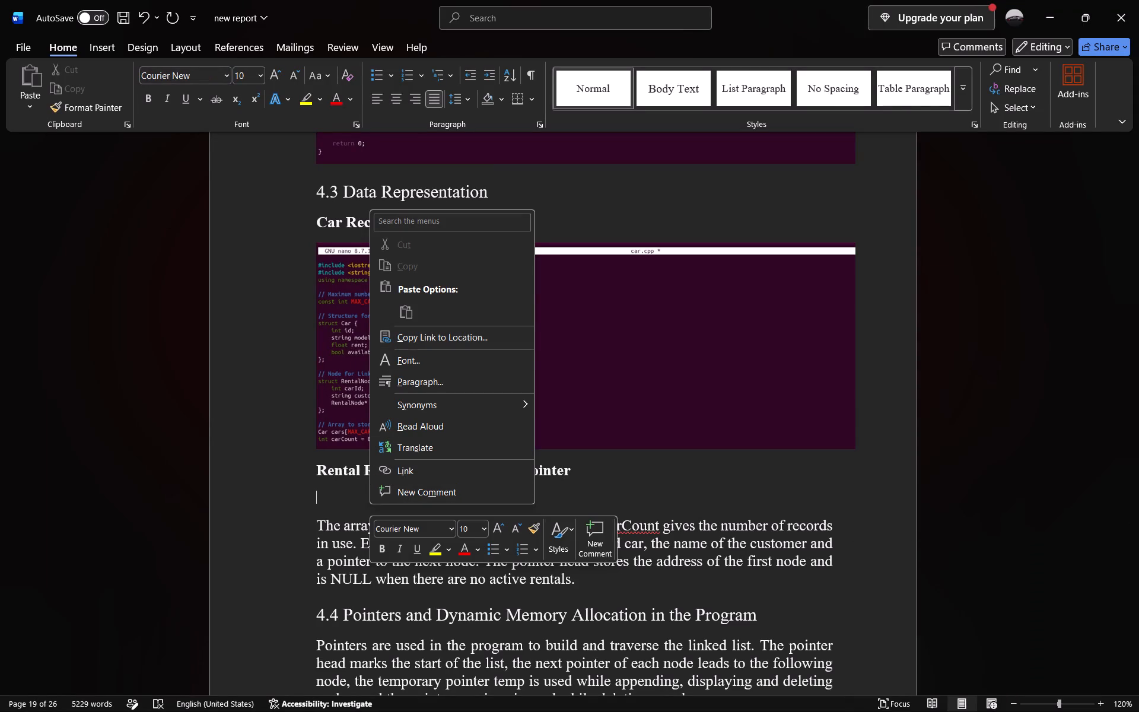
{"action": "left_click", "coordinate": [117, 48]}
{"action": "left_click", "coordinate": [153, 88]}
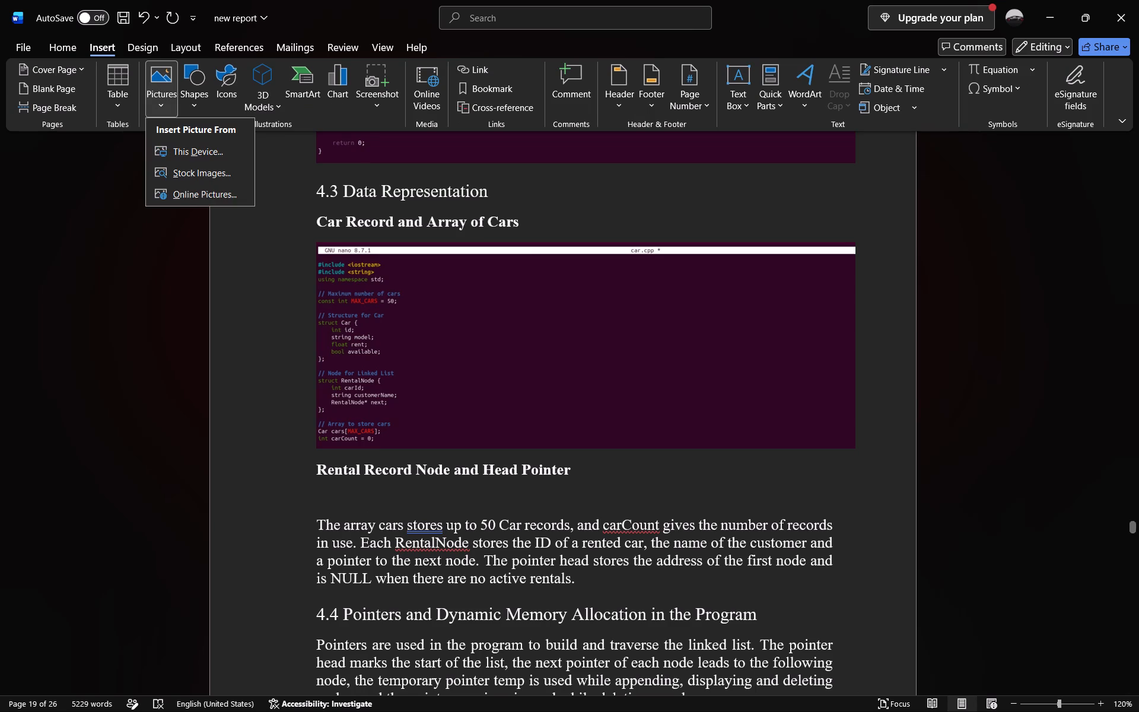
{"action": "left_click", "coordinate": [192, 147]}
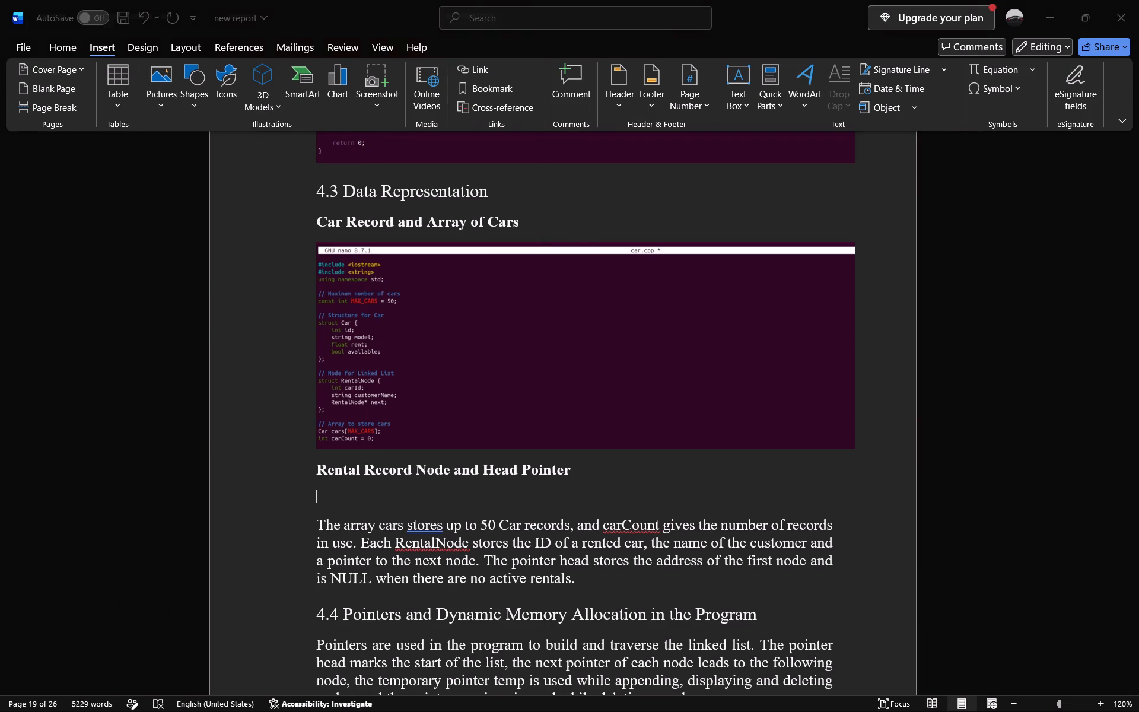
{"action": "left_click", "coordinate": [188, 136]}
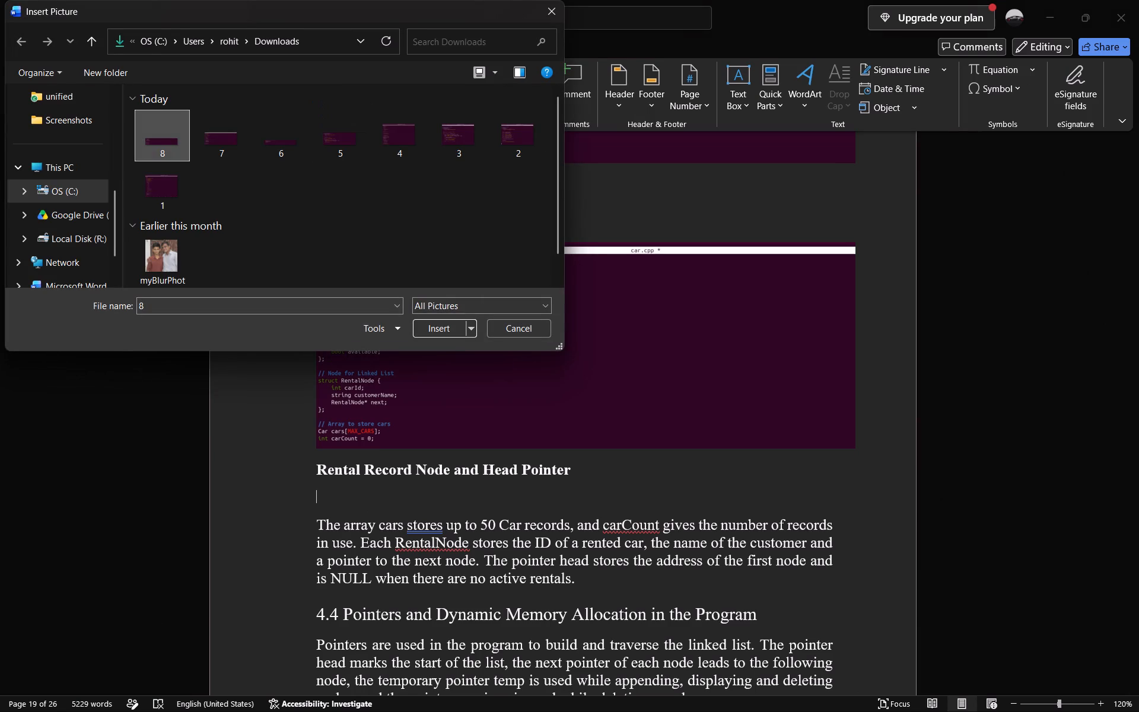
{"action": "key", "text": "Return"}
{"action": "scroll", "coordinate": [431, 425], "scroll_direction": "down", "scroll_amount": 2}
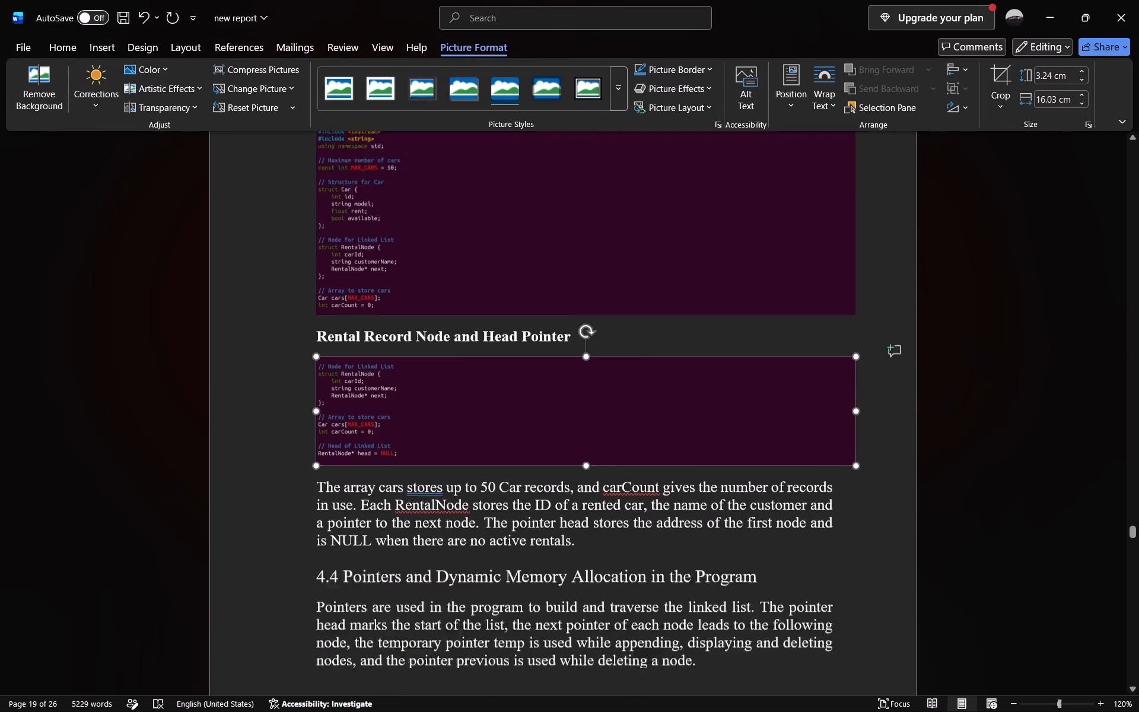
Move the Rental Record Node and Head Pointer code screenshot below its explanatory paragraph, onto its own line above heading 4.4.
{"action": "scroll", "coordinate": [431, 425], "scroll_direction": "down", "scroll_amount": 2}
{"action": "left_click", "coordinate": [823, 306]}
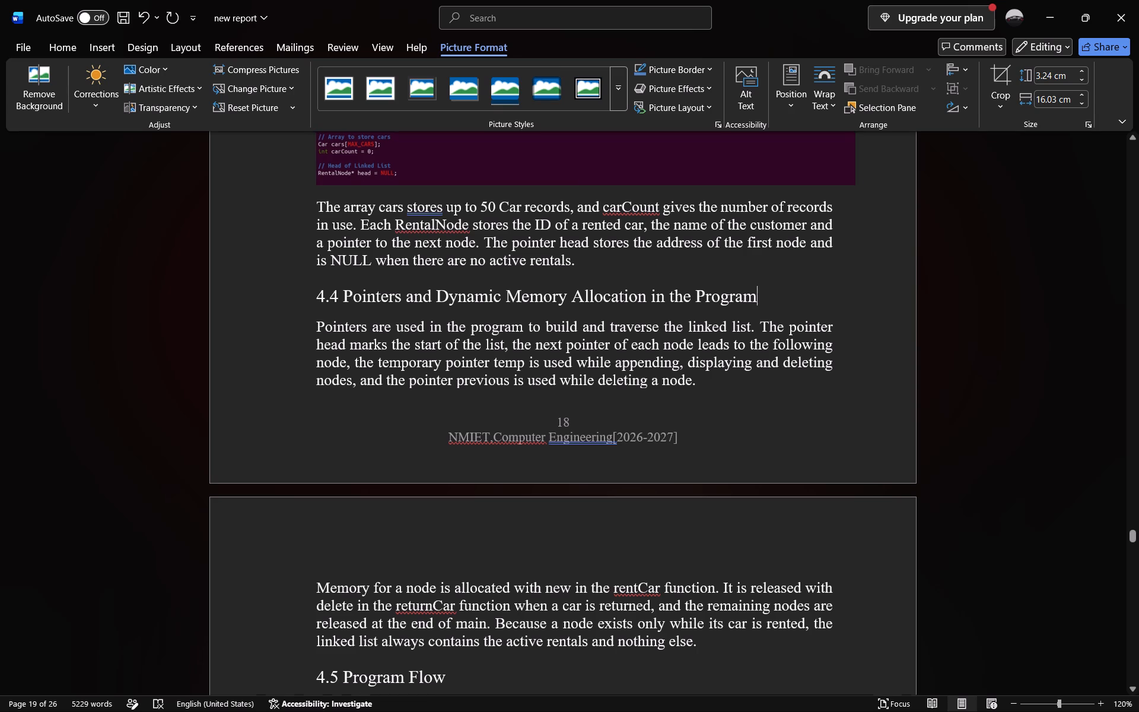
{"action": "scroll", "coordinate": [723, 309], "scroll_direction": "up", "scroll_amount": 7}
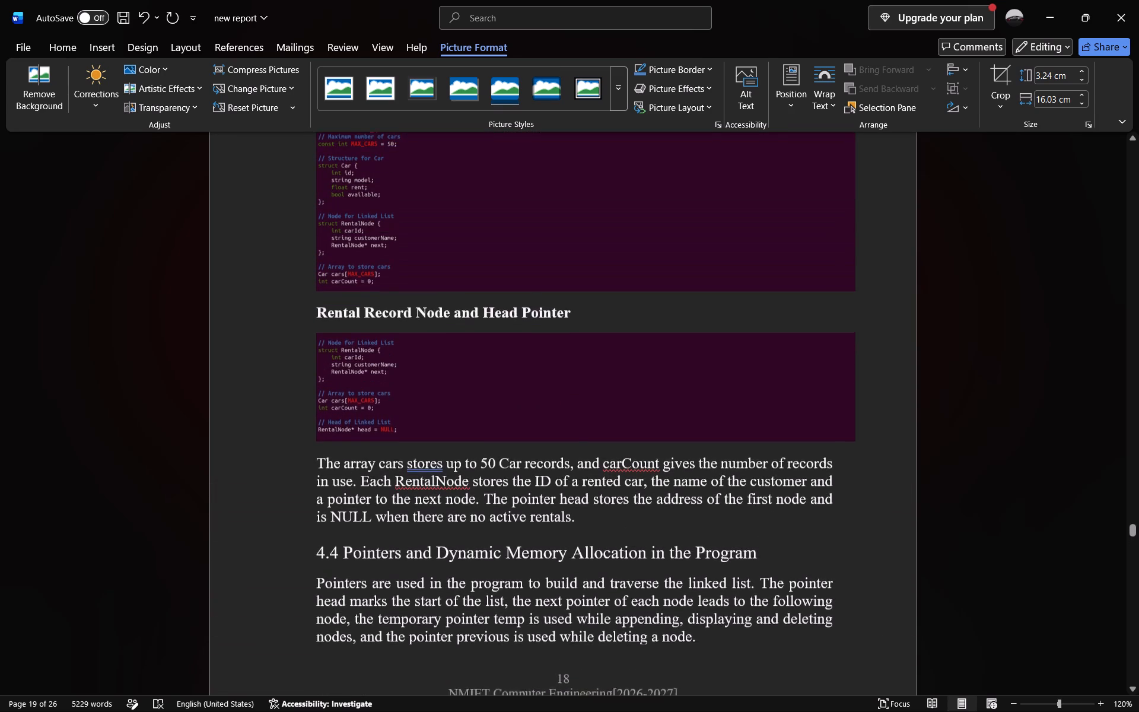
{"action": "scroll", "coordinate": [723, 309], "scroll_direction": "up", "scroll_amount": 3}
{"action": "scroll", "coordinate": [723, 309], "scroll_direction": "down", "scroll_amount": 3}
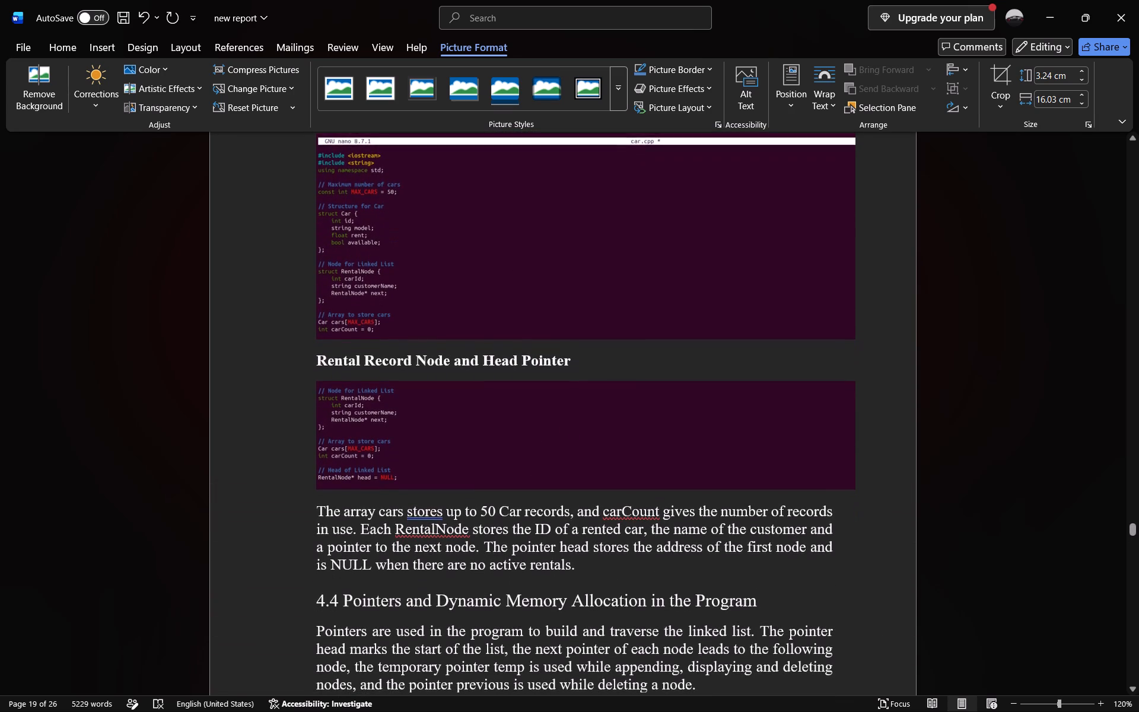
{"action": "scroll", "coordinate": [723, 309], "scroll_direction": "down", "scroll_amount": 3}
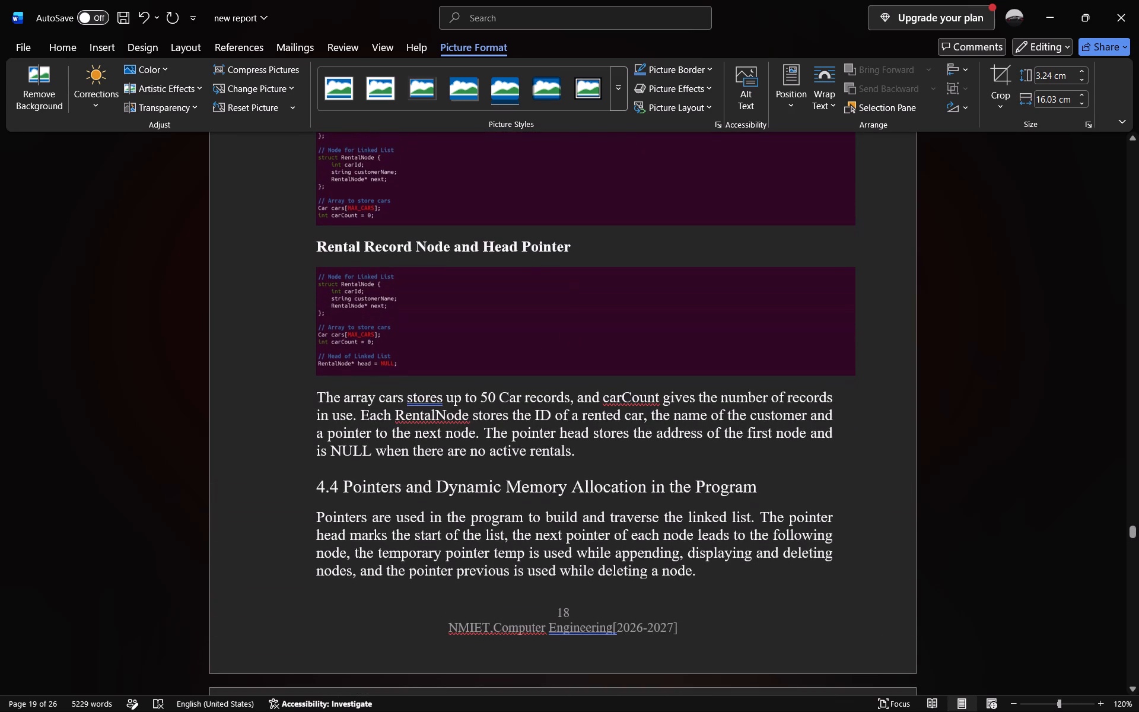
{"action": "left_click_drag", "start_coordinate": [667, 317], "coordinate": [641, 412]}
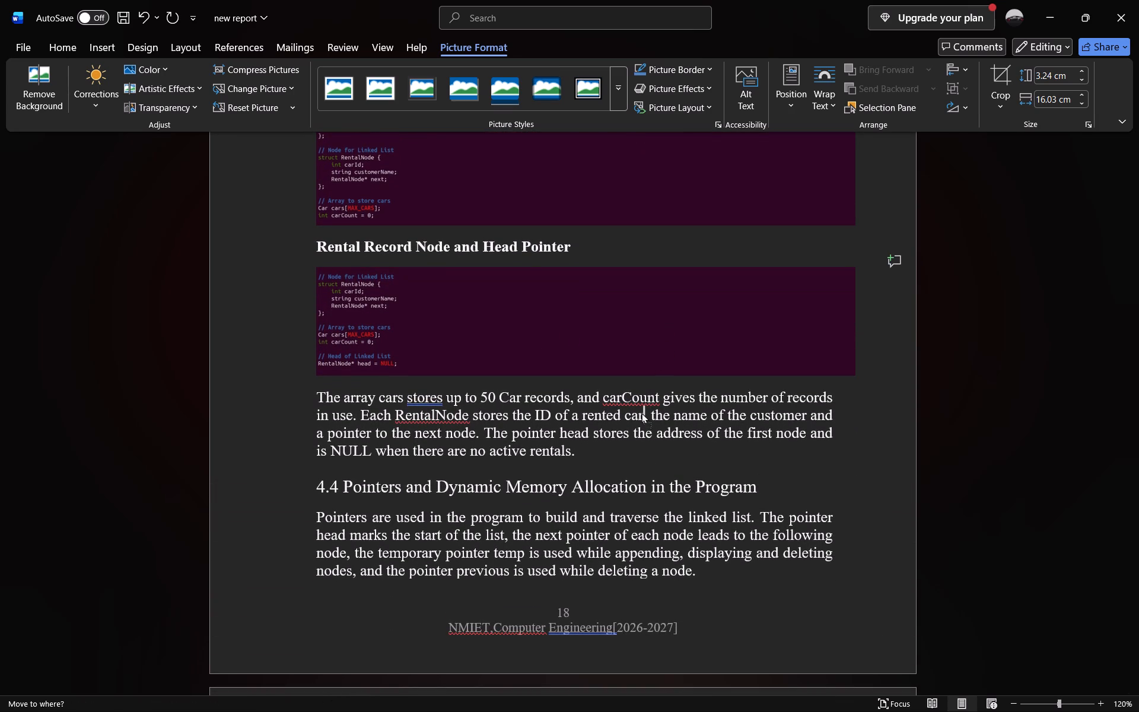
{"action": "left_click_drag", "start_coordinate": [641, 412], "coordinate": [599, 457]}
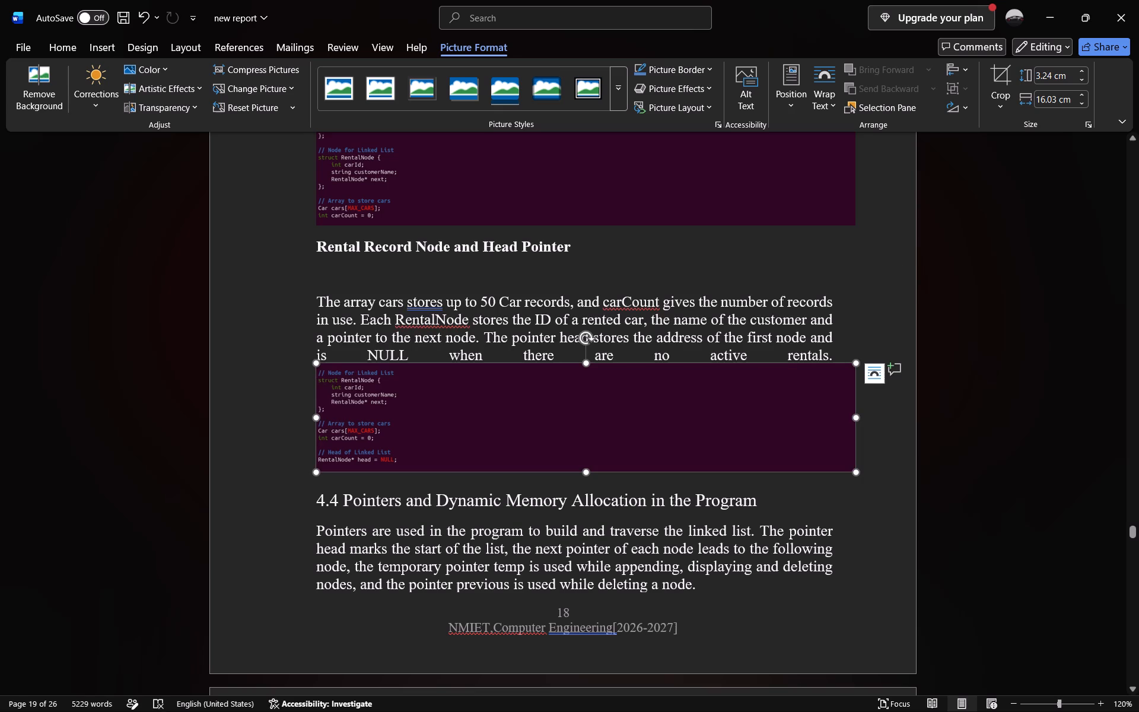
{"action": "left_click", "coordinate": [845, 357]}
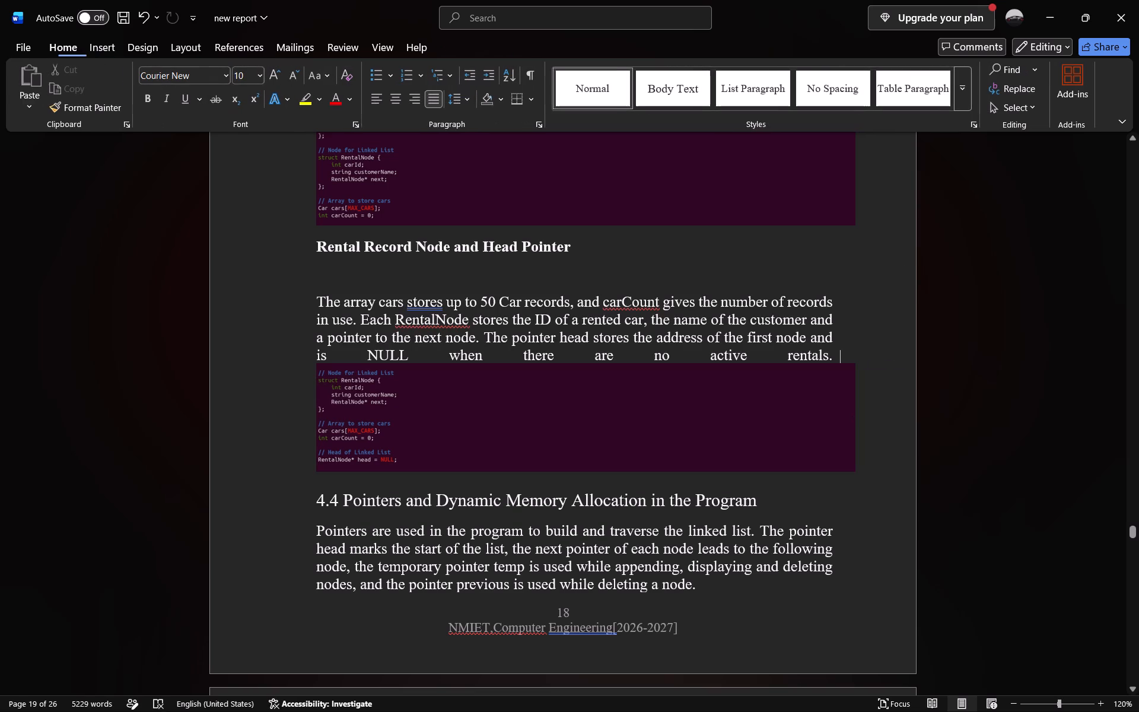
{"action": "key", "text": "Return"}
Remove the empty line between the Rental Record Node and Head Pointer heading and its explanatory paragraph.
{"action": "scroll", "coordinate": [845, 357], "scroll_direction": "down", "scroll_amount": 1}
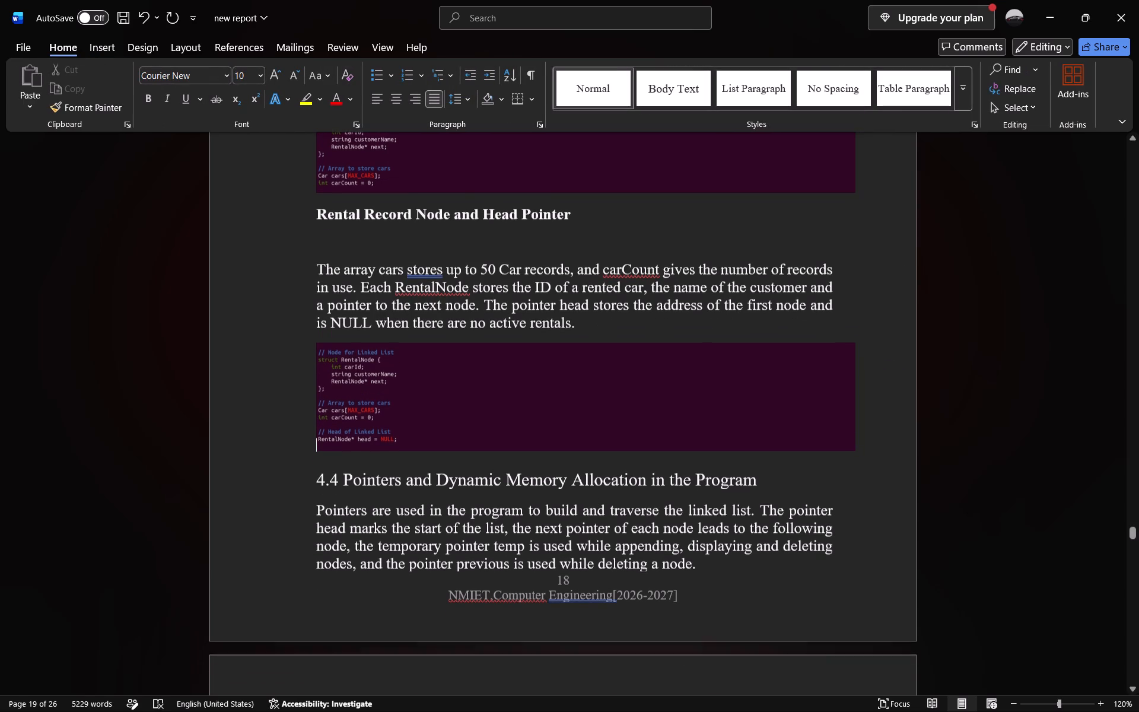
{"action": "scroll", "coordinate": [845, 357], "scroll_direction": "down", "scroll_amount": 1}
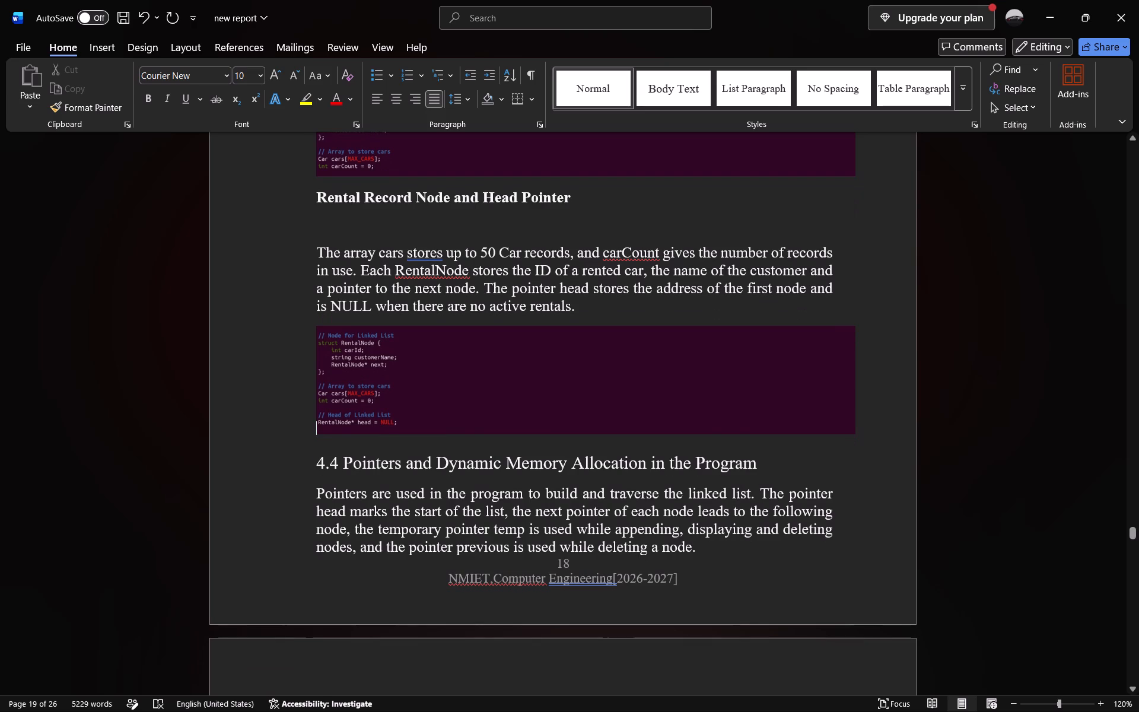
{"action": "key", "text": "Up"}
{"action": "key", "text": "Up"}
{"action": "key", "text": "Up"}
{"action": "key", "text": "Up"}
{"action": "key", "text": "Up"}
{"action": "key", "text": "BackSpace"}
{"action": "key", "text": "BackSpace"}
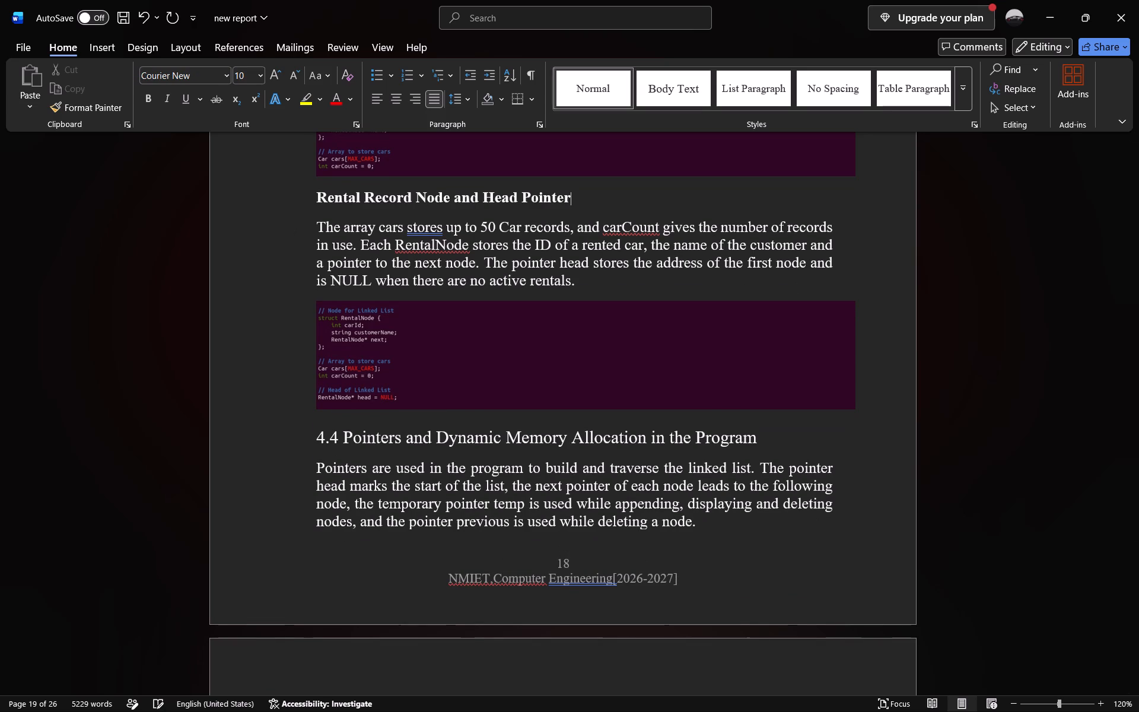
Place the text cursor at the start of the code screenshot's line above heading 4.4.
{"action": "key", "text": "Down"}
{"action": "key", "text": "Down"}
{"action": "key", "text": "Down"}
{"action": "key", "text": "Down"}
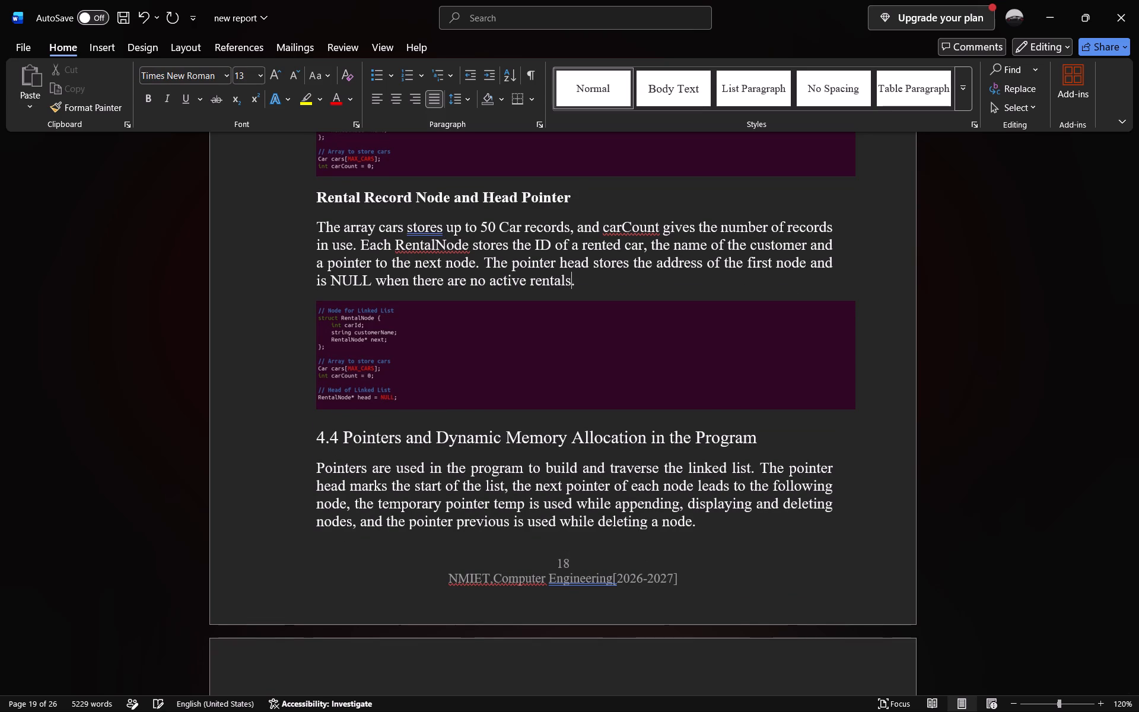
{"action": "key", "text": "Down"}
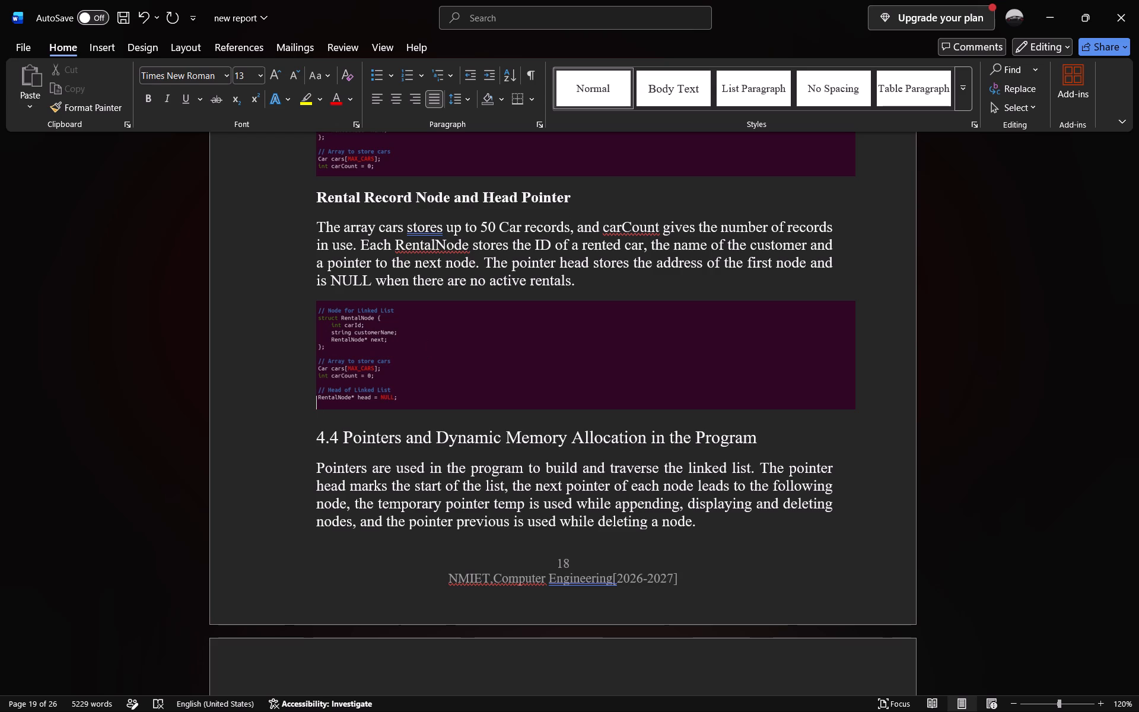
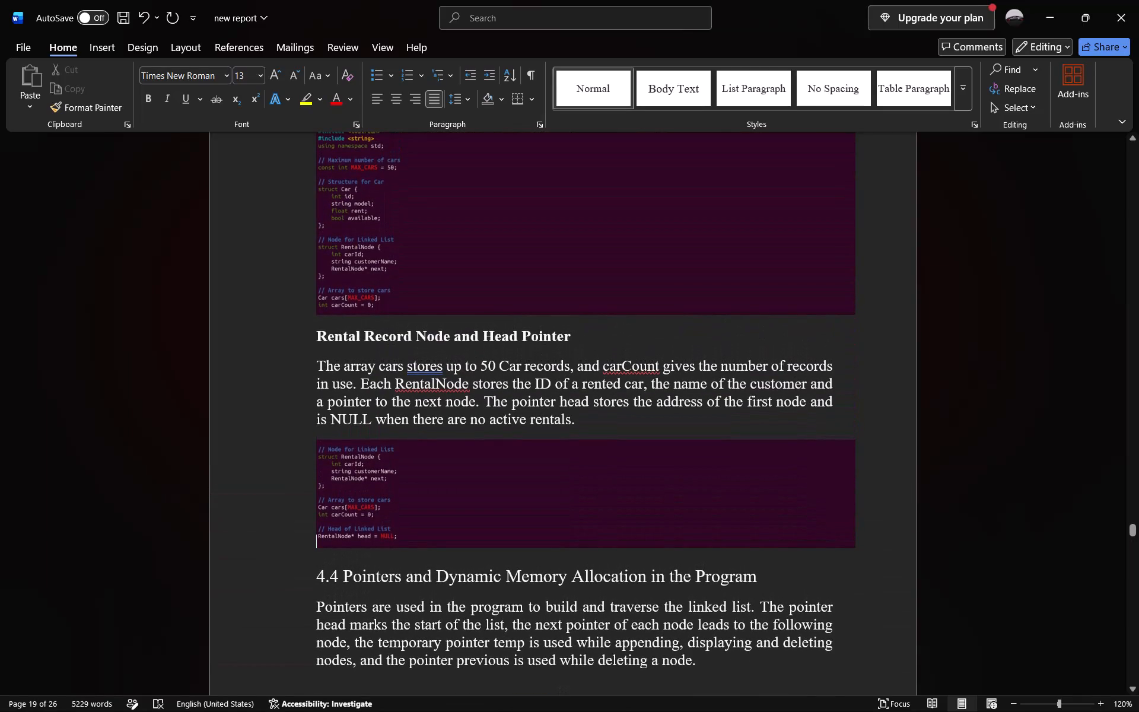
Review the code screenshots and their placement from the car-return code snippet above heading 4.2.6 through to heading 4.4.
{"action": "scroll", "coordinate": [730, 417], "scroll_direction": "up", "scroll_amount": 1}
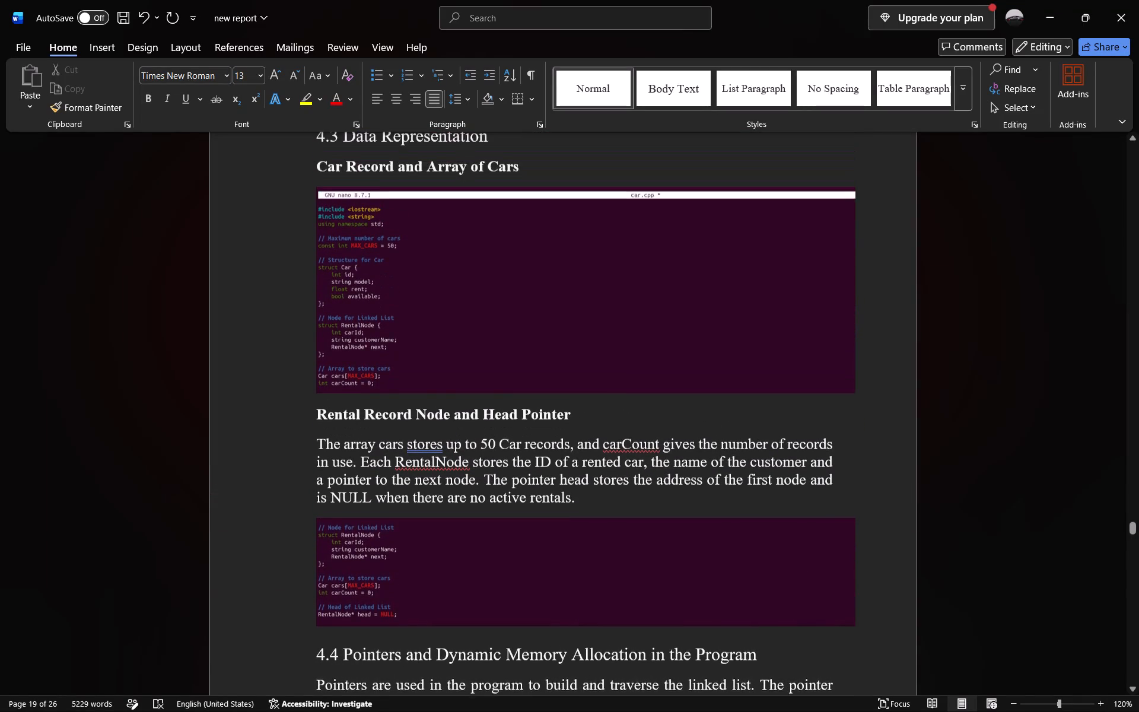
{"action": "scroll", "coordinate": [730, 417], "scroll_direction": "up", "scroll_amount": 2}
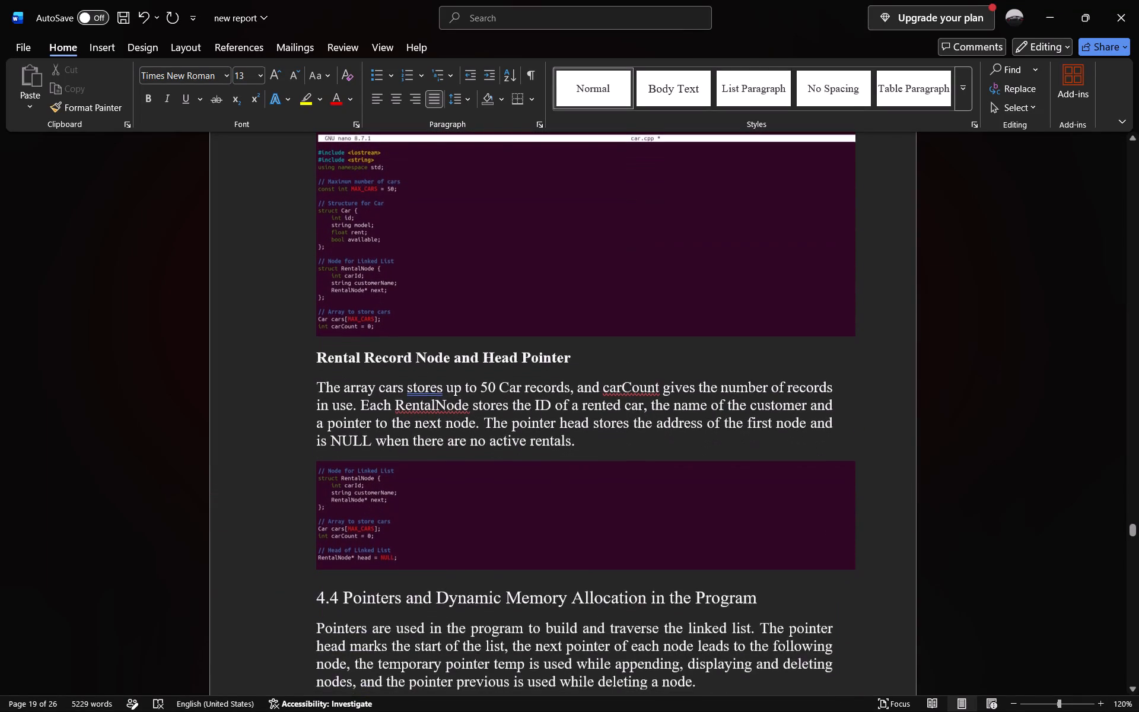
{"action": "scroll", "coordinate": [730, 417], "scroll_direction": "up", "scroll_amount": 2}
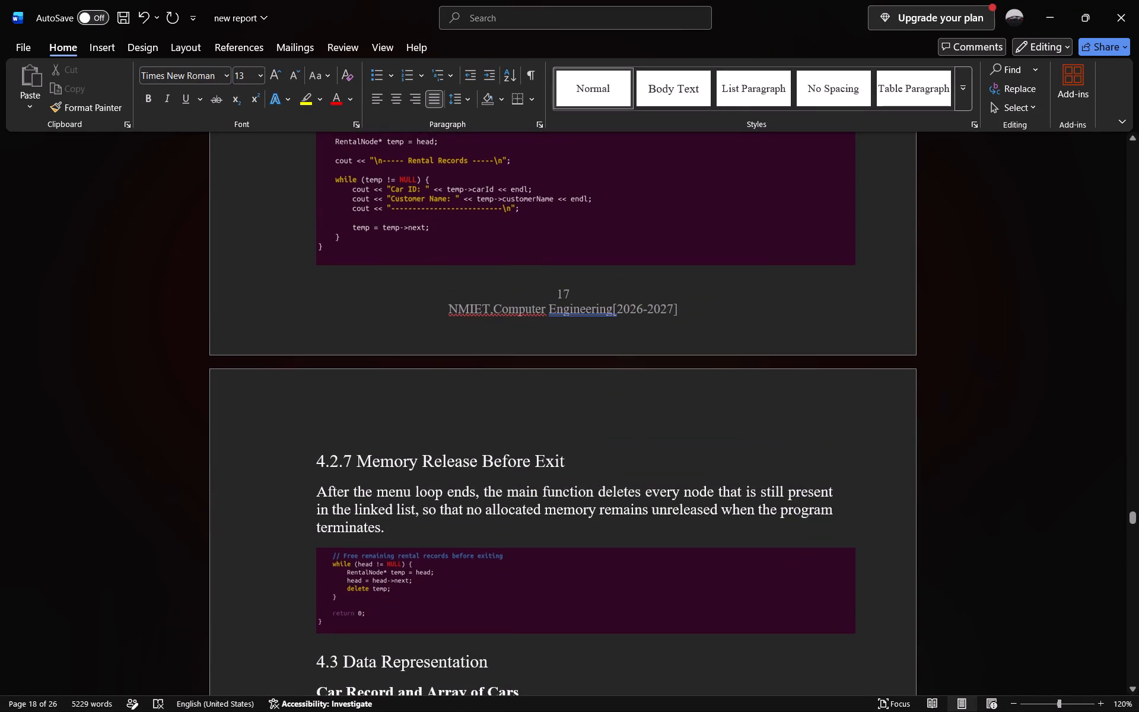
{"action": "scroll", "coordinate": [730, 417], "scroll_direction": "down", "scroll_amount": 2}
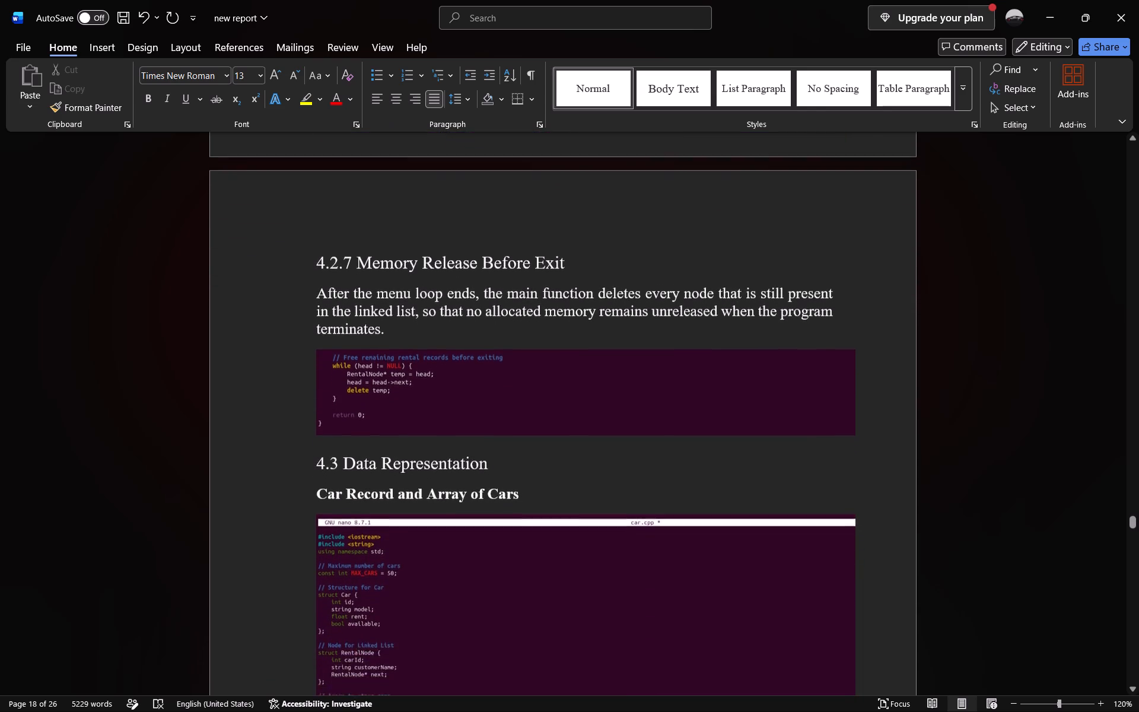
{"action": "scroll", "coordinate": [730, 417], "scroll_direction": "down", "scroll_amount": 4}
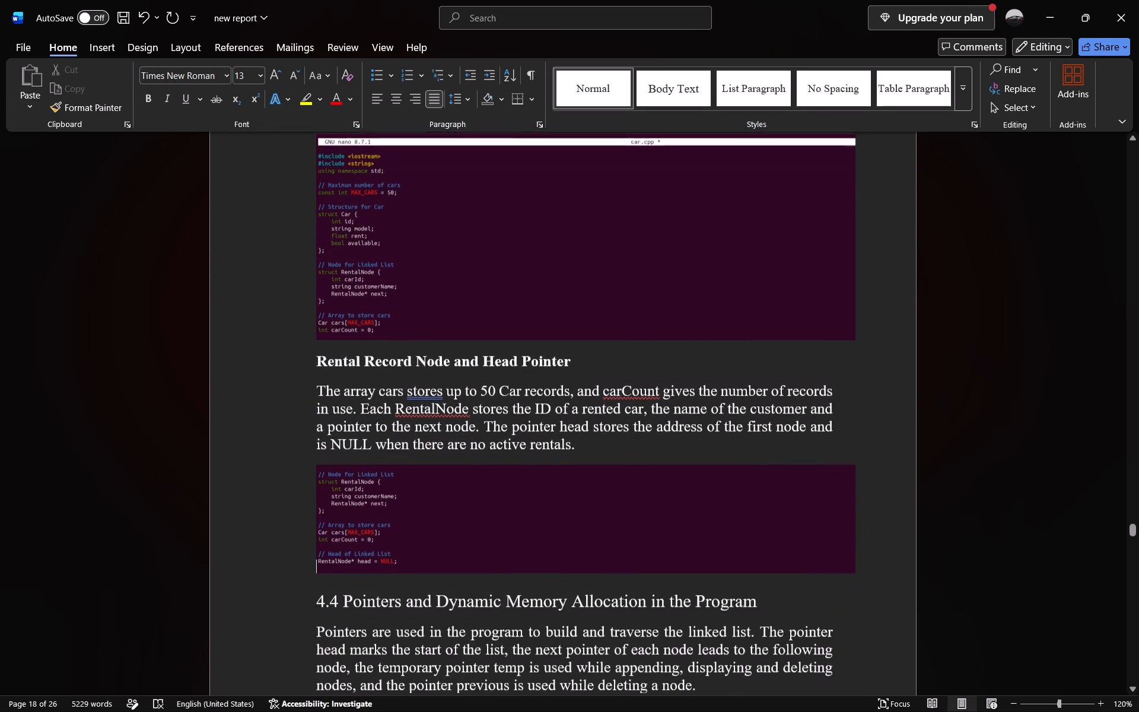
{"action": "scroll", "coordinate": [730, 417], "scroll_direction": "down", "scroll_amount": 2}
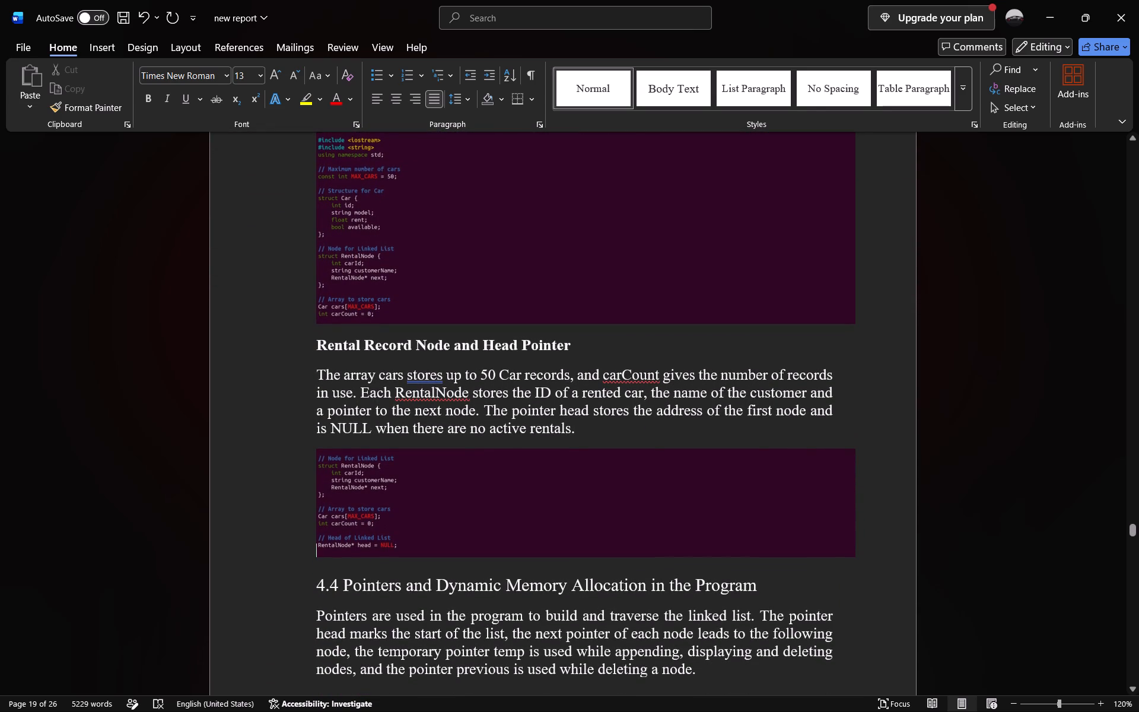
{"action": "scroll", "coordinate": [730, 417], "scroll_direction": "down", "scroll_amount": 2}
{"action": "scroll", "coordinate": [730, 417], "scroll_direction": "up", "scroll_amount": 9}
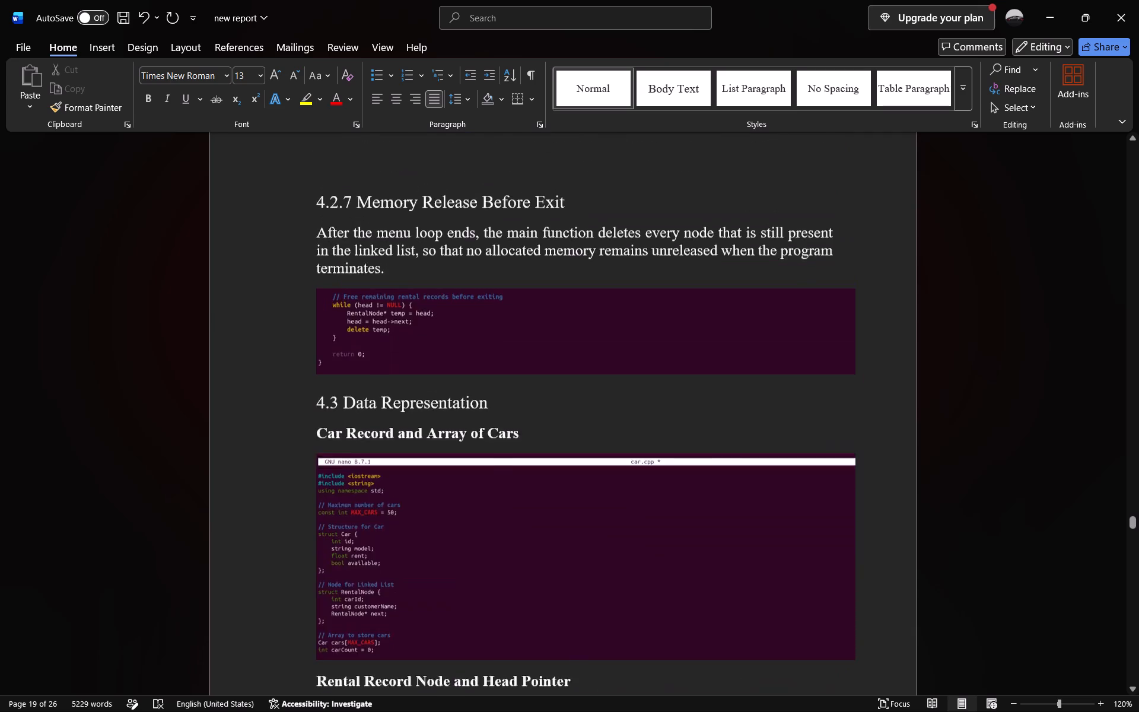
{"action": "scroll", "coordinate": [730, 417], "scroll_direction": "up", "scroll_amount": 3}
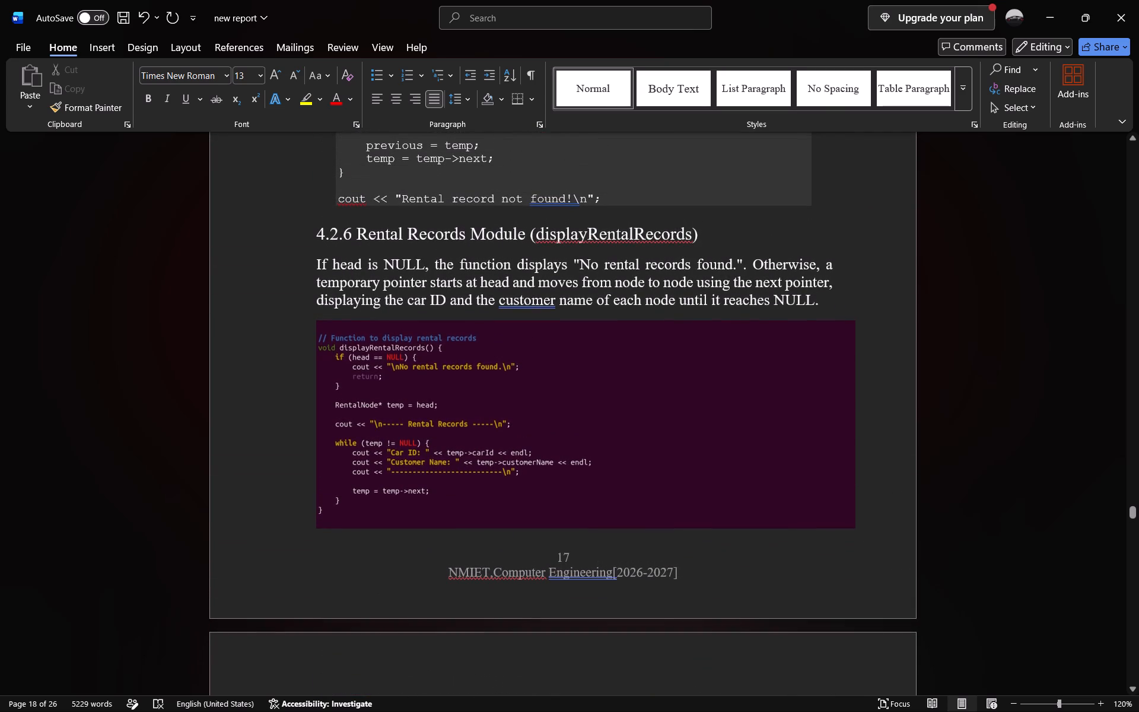
{"action": "scroll", "coordinate": [730, 418], "scroll_direction": "up", "scroll_amount": 3}
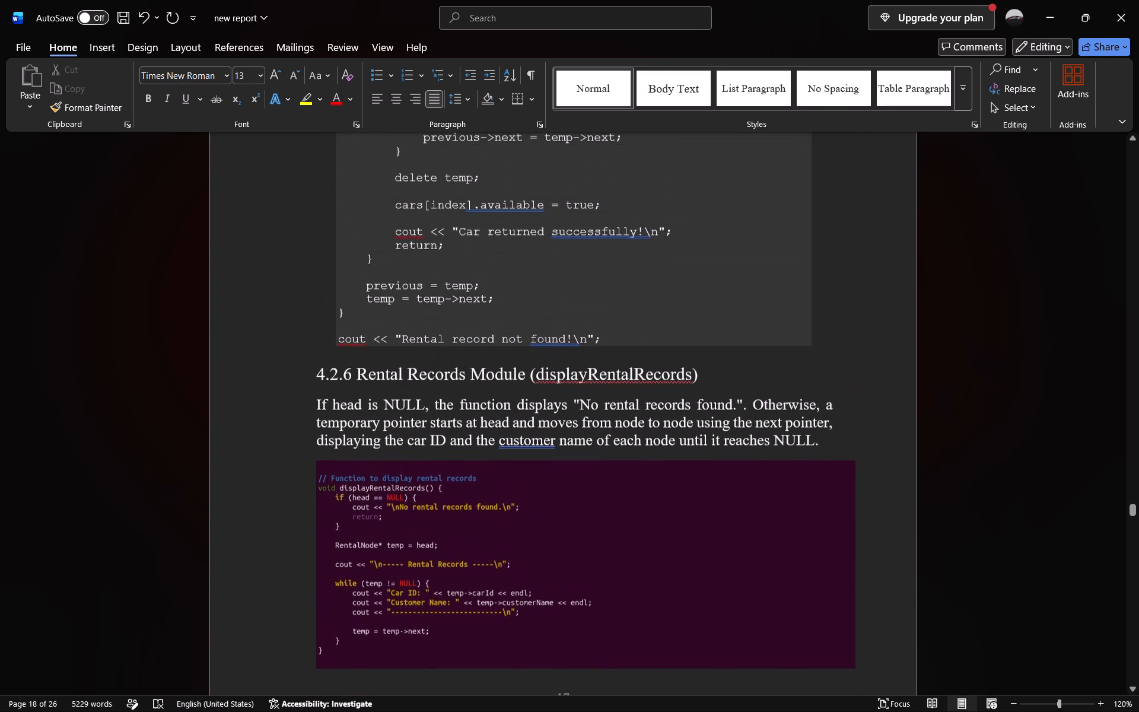
{"action": "scroll", "coordinate": [730, 418], "scroll_direction": "up", "scroll_amount": 2}
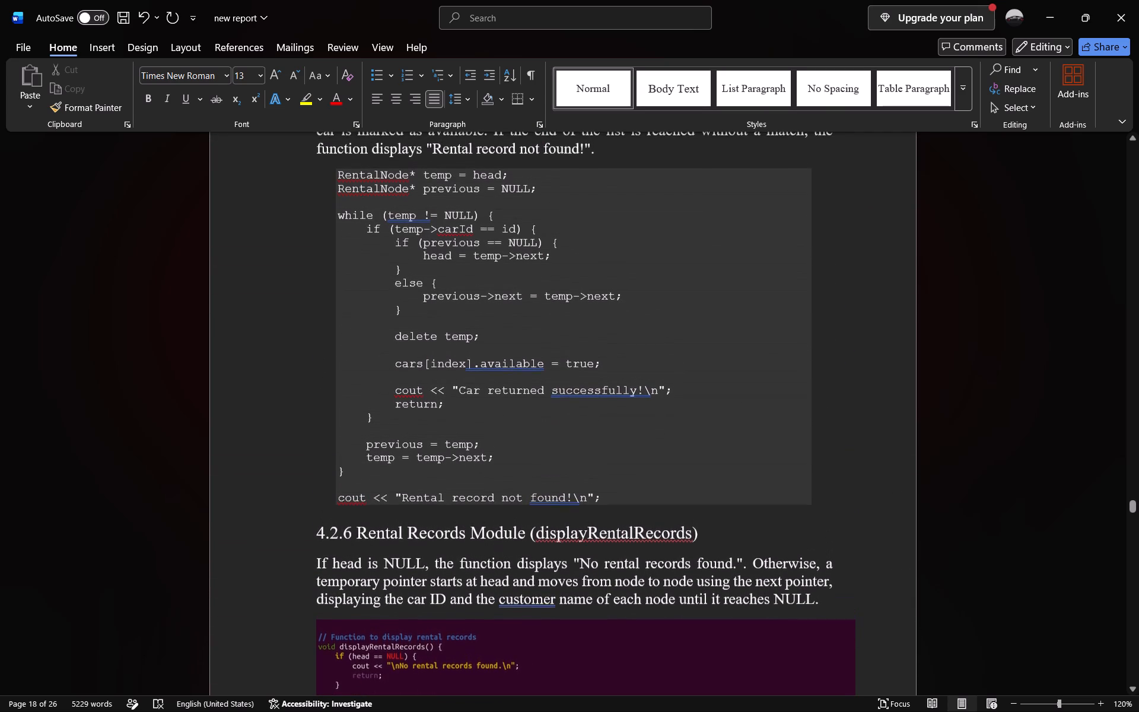
{"action": "scroll", "coordinate": [730, 418], "scroll_direction": "left", "scroll_amount": 1}
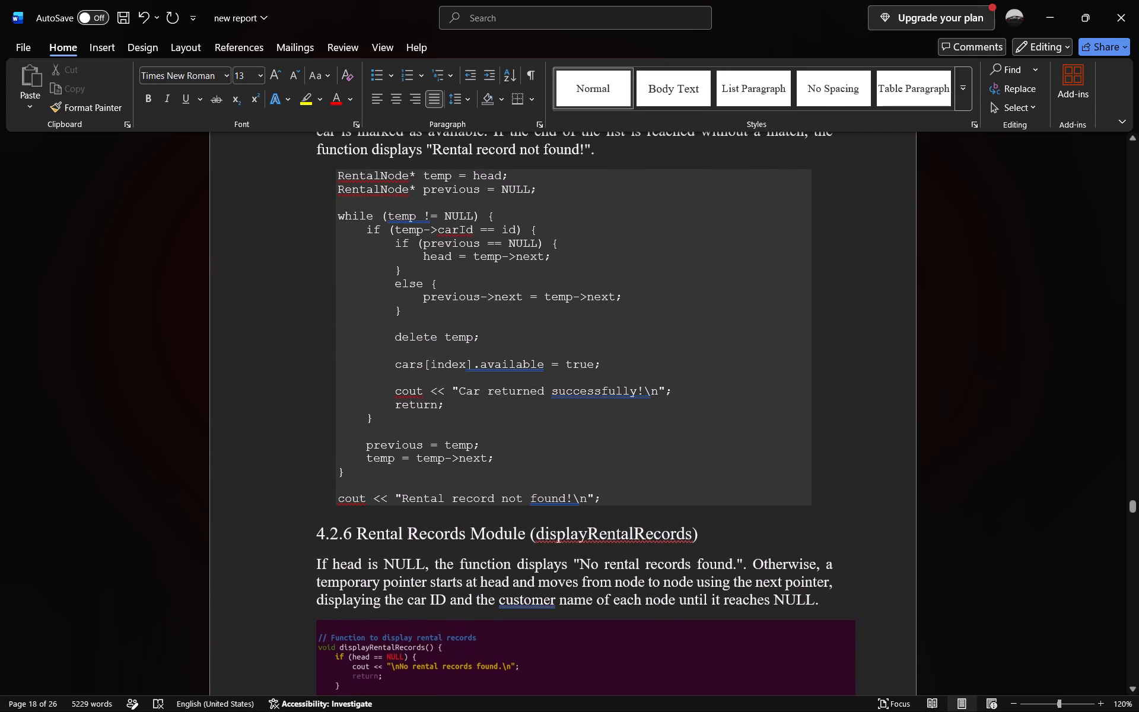
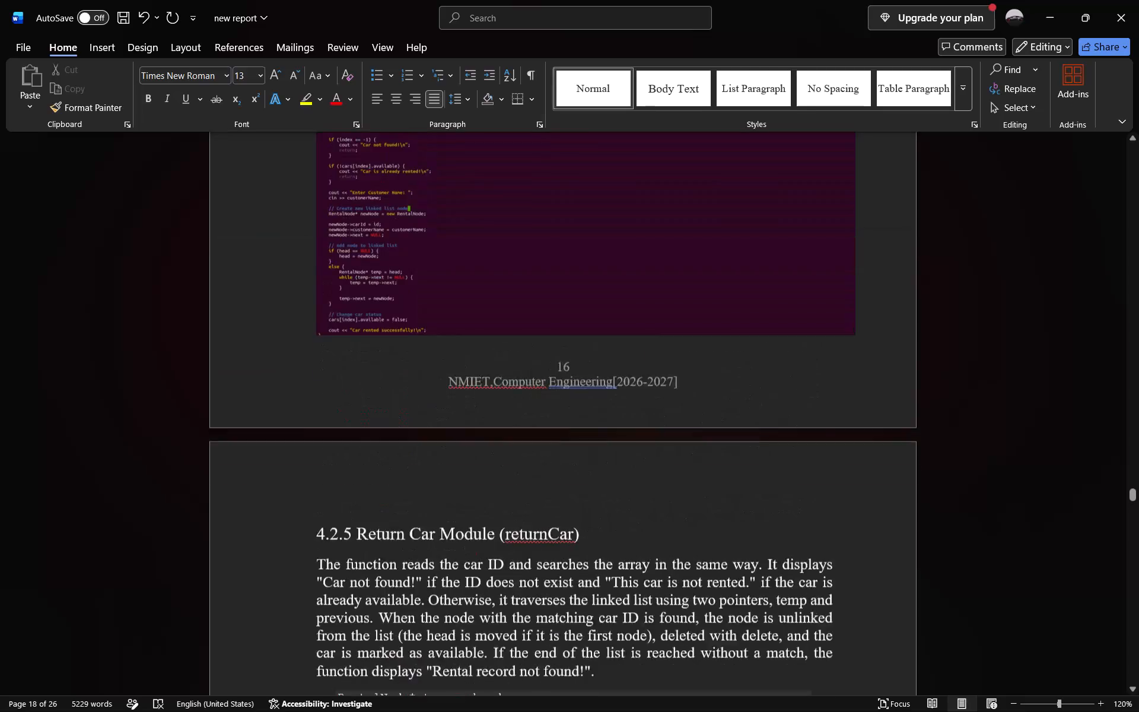
Review the code snippets and screenshots from heading 4.2.2 through heading 4.3, then return to the car-return text snippet in section 4.2.5.
{"action": "scroll", "coordinate": [730, 418], "scroll_direction": "up", "scroll_amount": 2}
{"action": "scroll", "coordinate": [730, 418], "scroll_direction": "down", "scroll_amount": 1}
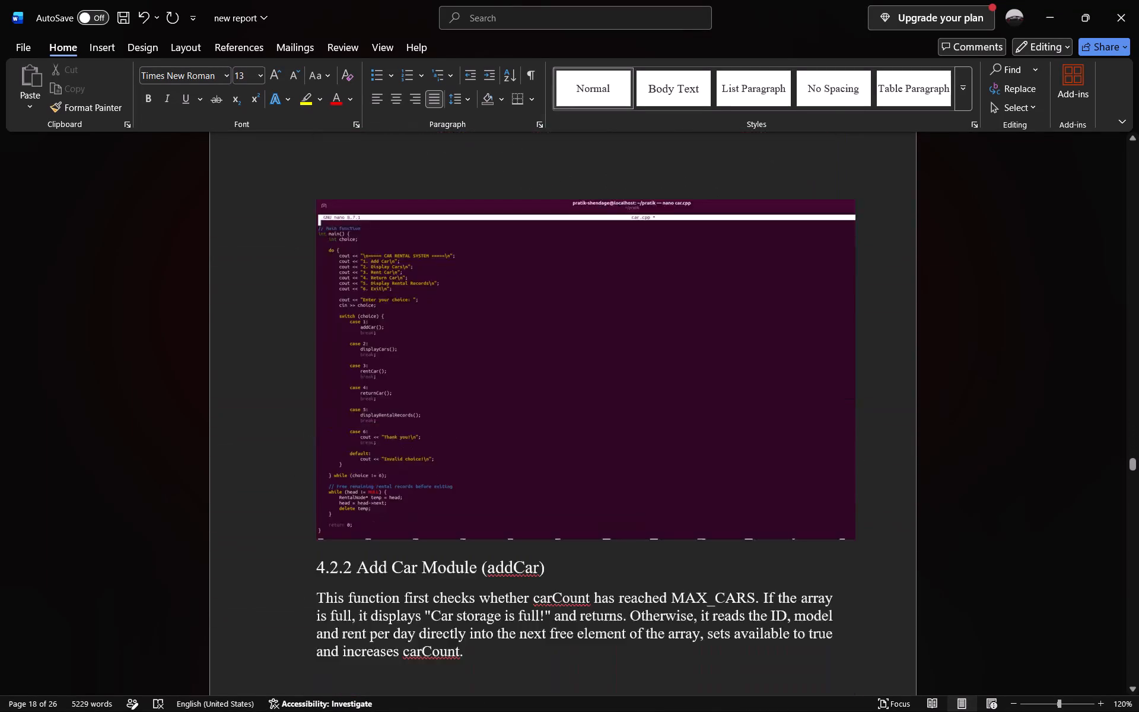
{"action": "scroll", "coordinate": [730, 418], "scroll_direction": "down", "scroll_amount": 8}
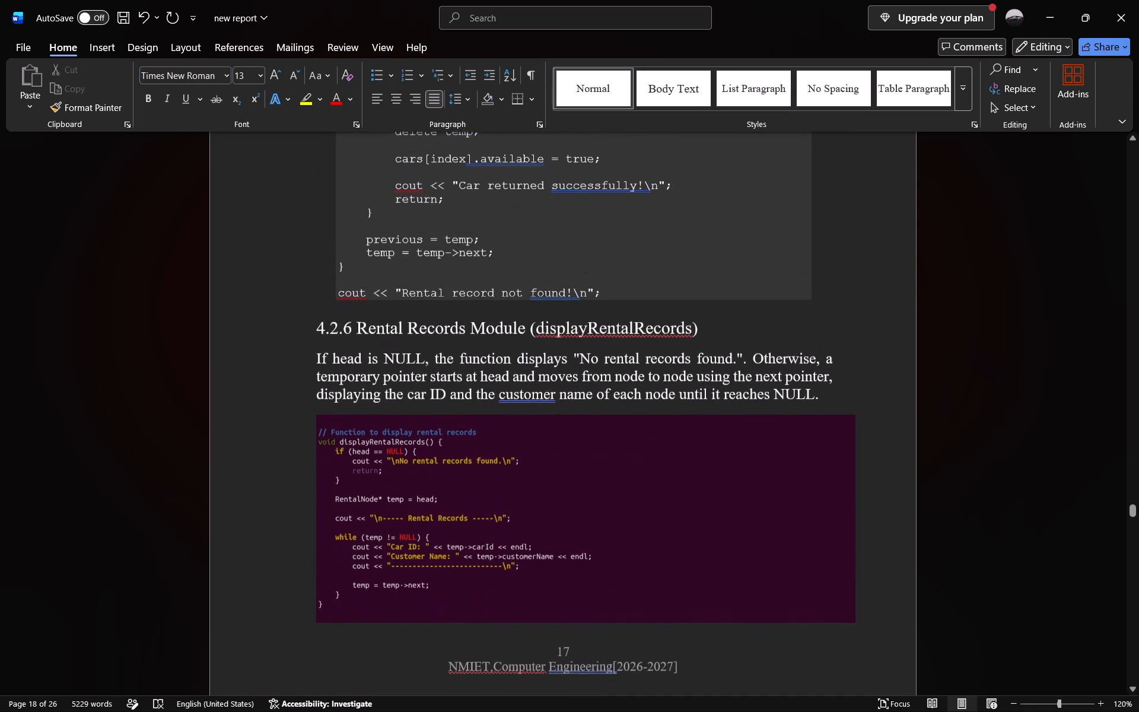
{"action": "scroll", "coordinate": [730, 418], "scroll_direction": "down", "scroll_amount": 4}
{"action": "scroll", "coordinate": [730, 418], "scroll_direction": "up", "scroll_amount": 1}
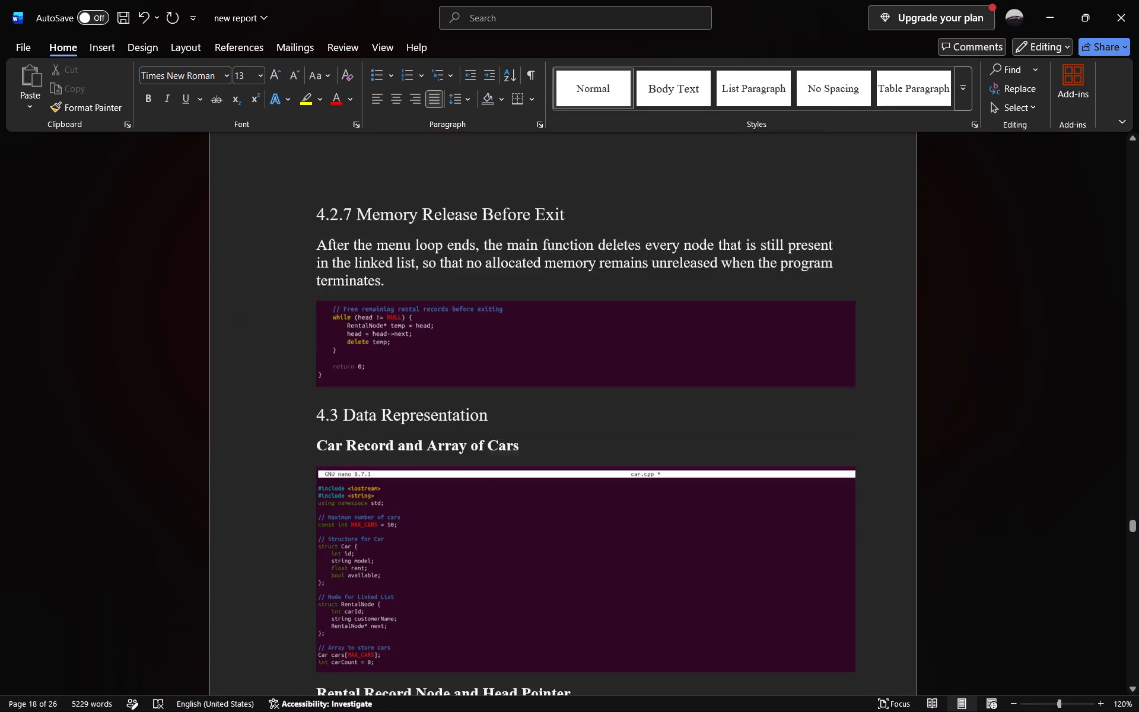
{"action": "scroll", "coordinate": [730, 418], "scroll_direction": "up", "scroll_amount": 2}
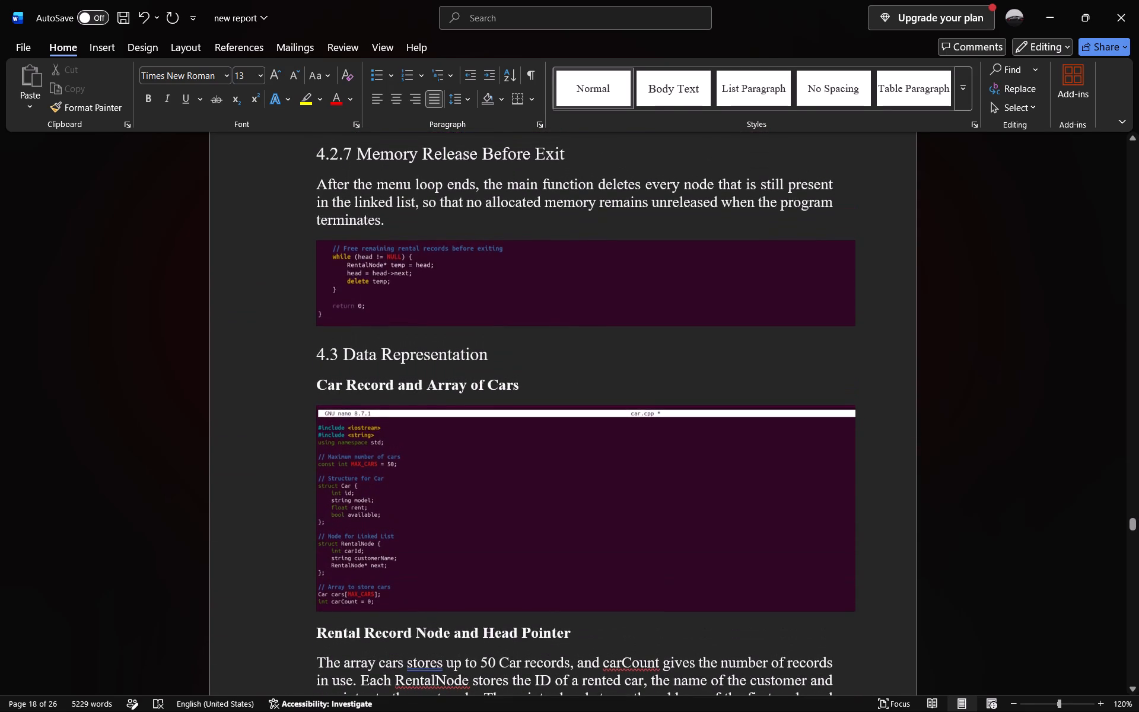
{"action": "scroll", "coordinate": [730, 418], "scroll_direction": "up", "scroll_amount": 2}
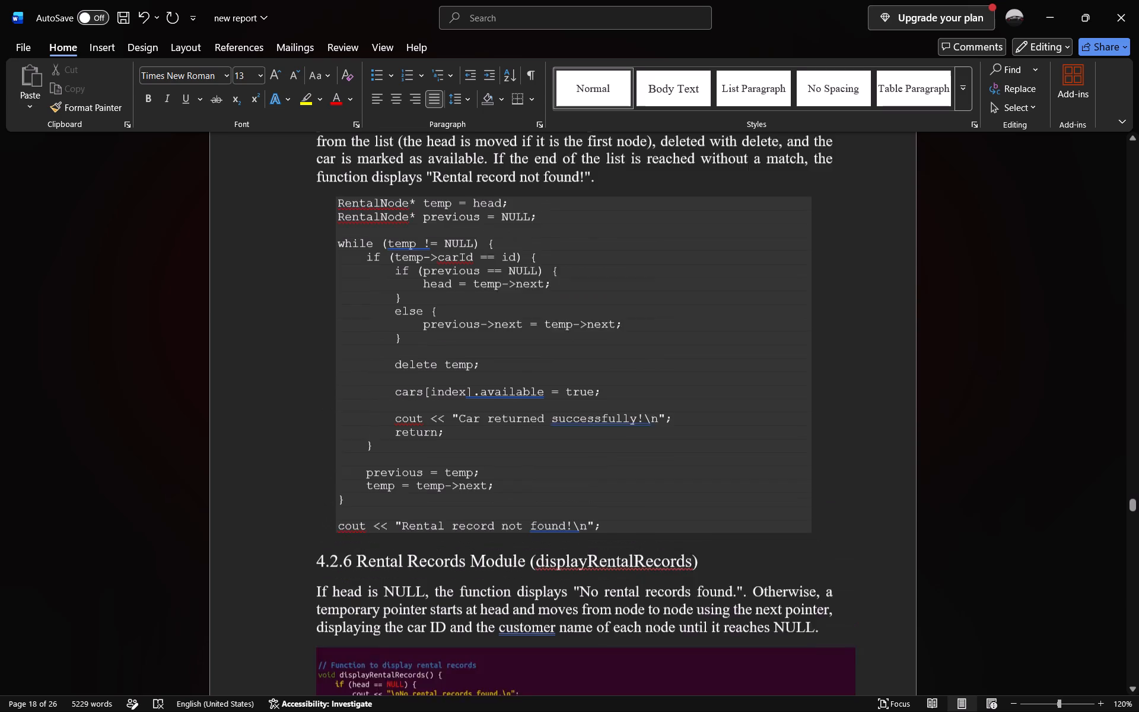
Delete the car-return text code snippet, from RentalNode* temp through the "Rental record not found!" output line, in section 4.2.5.
{"action": "scroll", "coordinate": [730, 418], "scroll_direction": "up", "scroll_amount": 1}
{"action": "left_click", "coordinate": [728, 229]}
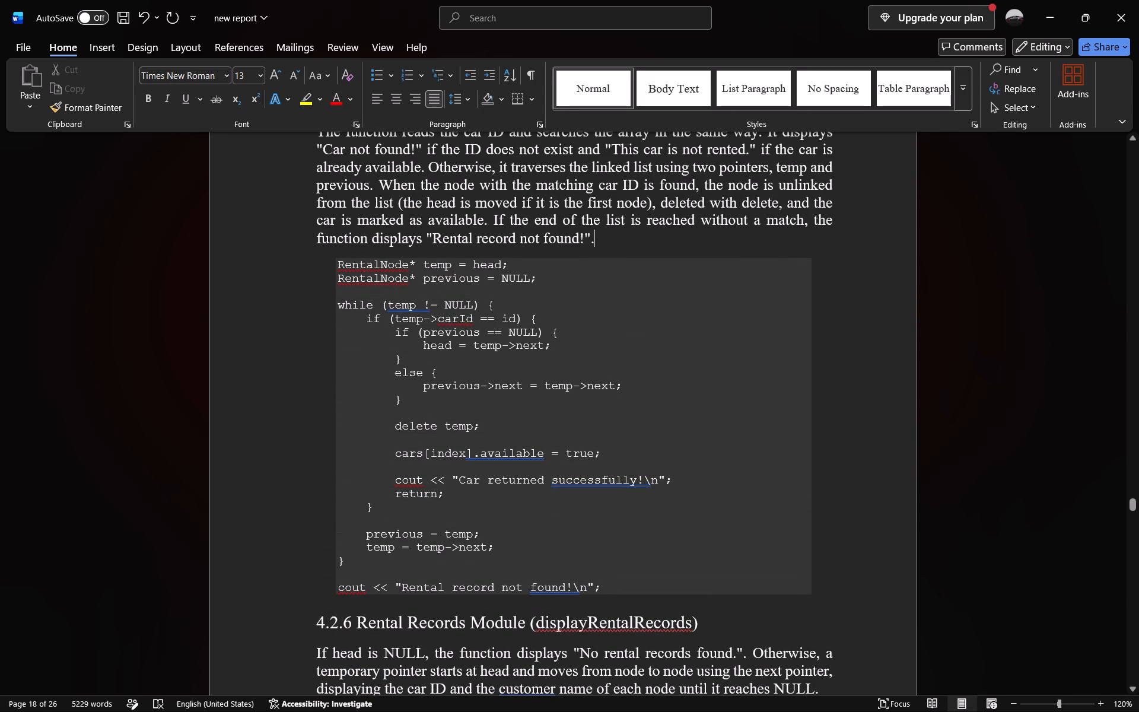
{"action": "key", "text": "shift+Down"}
{"action": "key", "text": "shift+Down"}
{"action": "key", "text": "shift+Down"}
{"action": "key", "text": "shift+Down"}
{"action": "key", "text": "shift+Down"}
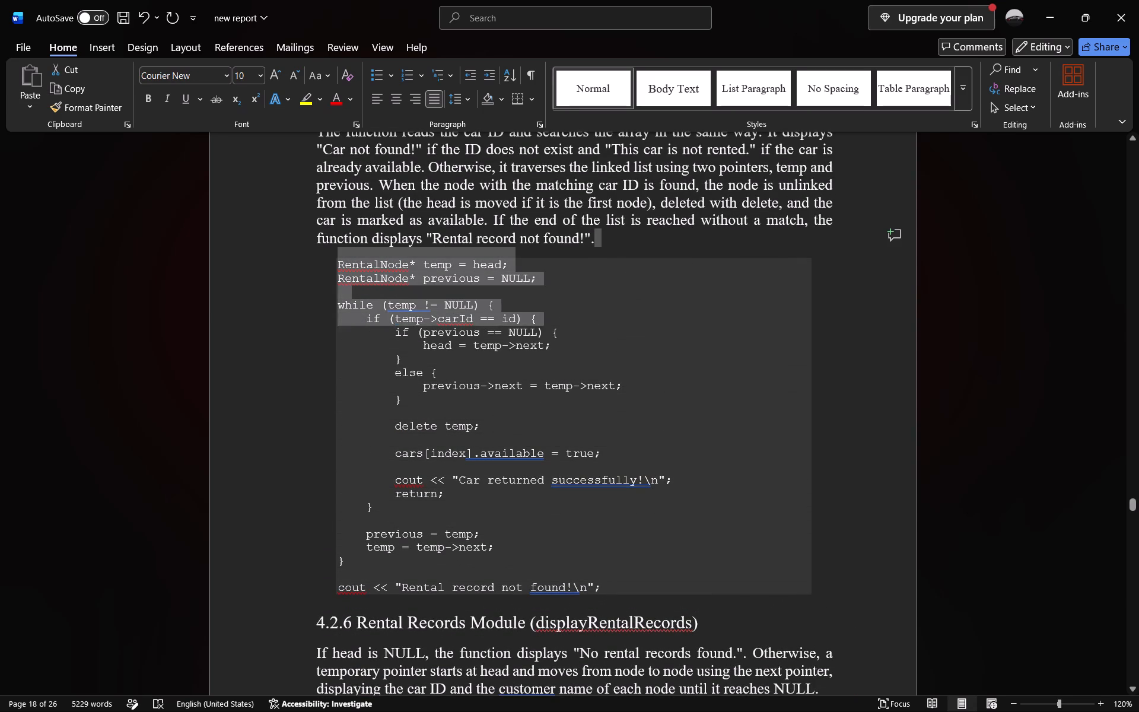
{"action": "key", "text": "shift+Down"}
{"action": "key", "text": "shift+Down"}
{"action": "key", "text": "shift+Down"}
{"action": "key", "text": "shift+Down"}
{"action": "key", "text": "shift+Down"}
{"action": "key", "text": "shift+Down"}
{"action": "key", "text": "shift+Down"}
{"action": "key", "text": "shift+Down"}
{"action": "key", "text": "shift+Down"}
{"action": "key", "text": "shift+Down"}
{"action": "key", "text": "shift+Down"}
{"action": "key", "text": "shift+Down"}
{"action": "key", "text": "shift+Down"}
{"action": "key", "text": "shift+Down"}
{"action": "key", "text": "shift+Down"}
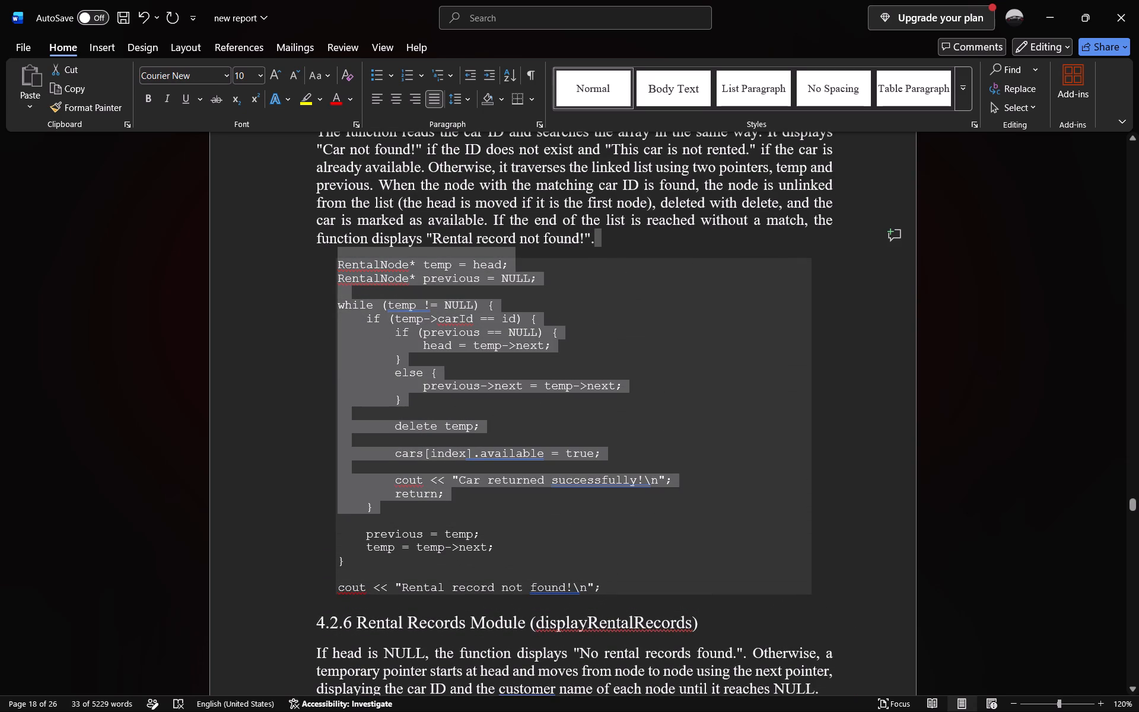
{"action": "key", "text": "shift+Down"}
{"action": "key", "text": "shift+Down"}
{"action": "key", "text": "shift+Down"}
{"action": "key", "text": "shift+Down"}
{"action": "key", "text": "shift+Down"}
{"action": "key", "text": "shift+Right"}
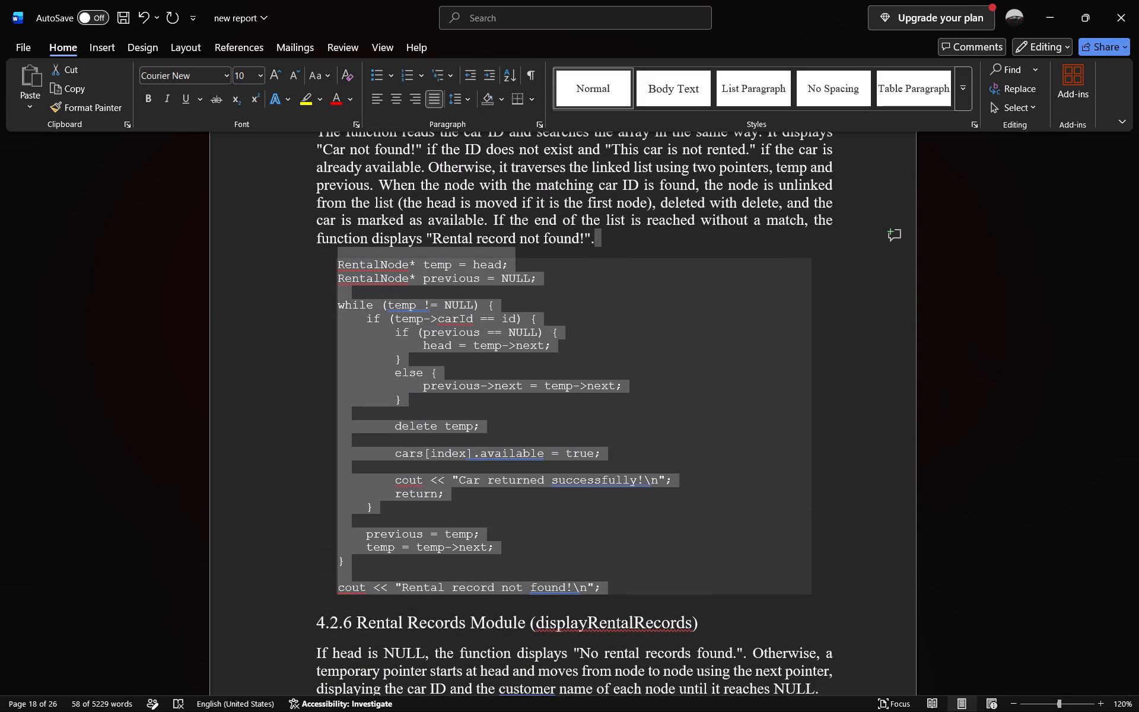
{"action": "key", "text": "Return"}
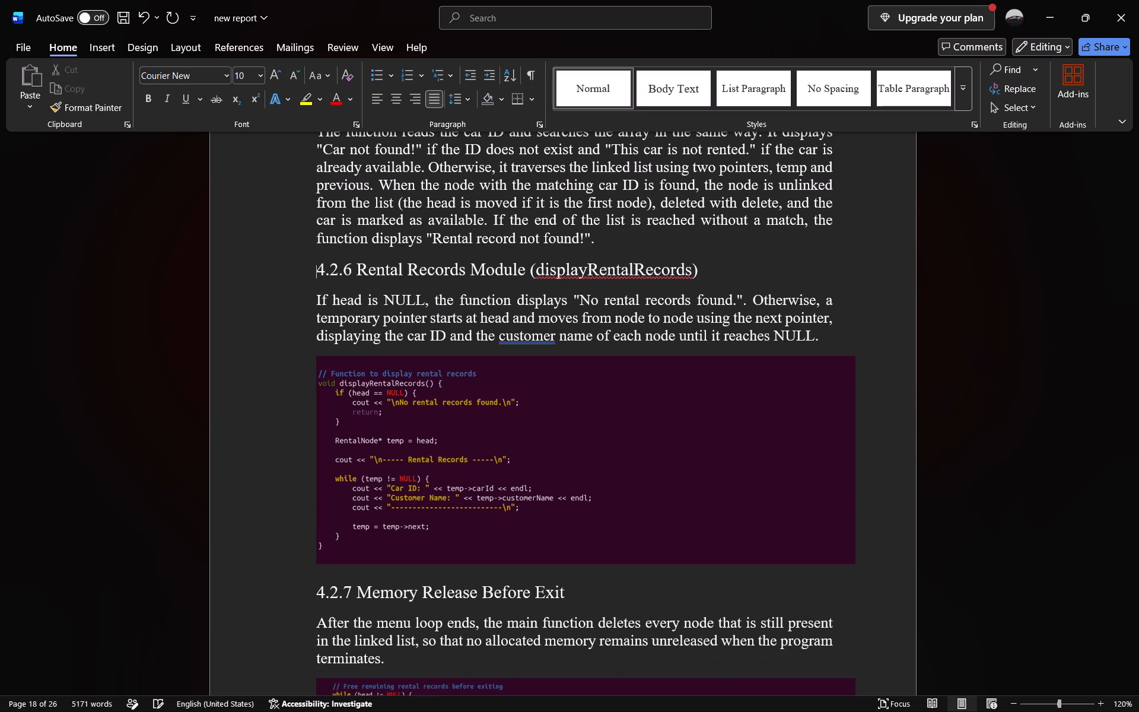
Add an empty line above heading 4.2.6 and place the text cursor on it.
{"action": "key", "text": "Return"}
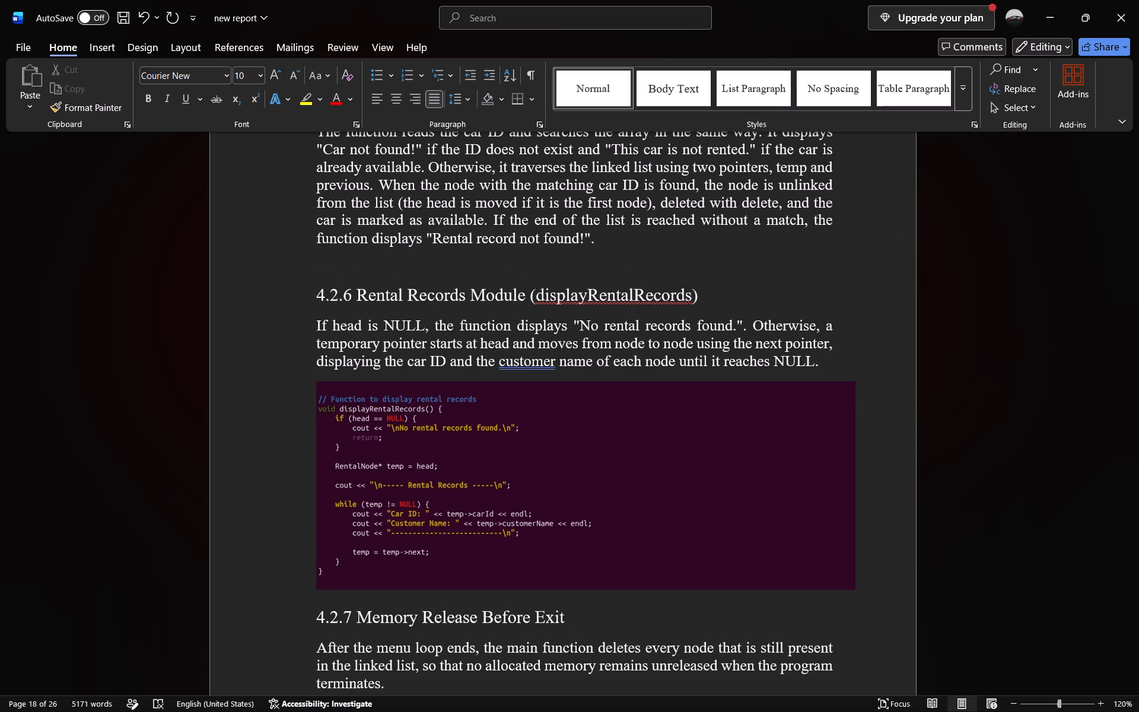
{"action": "key", "text": "Up"}
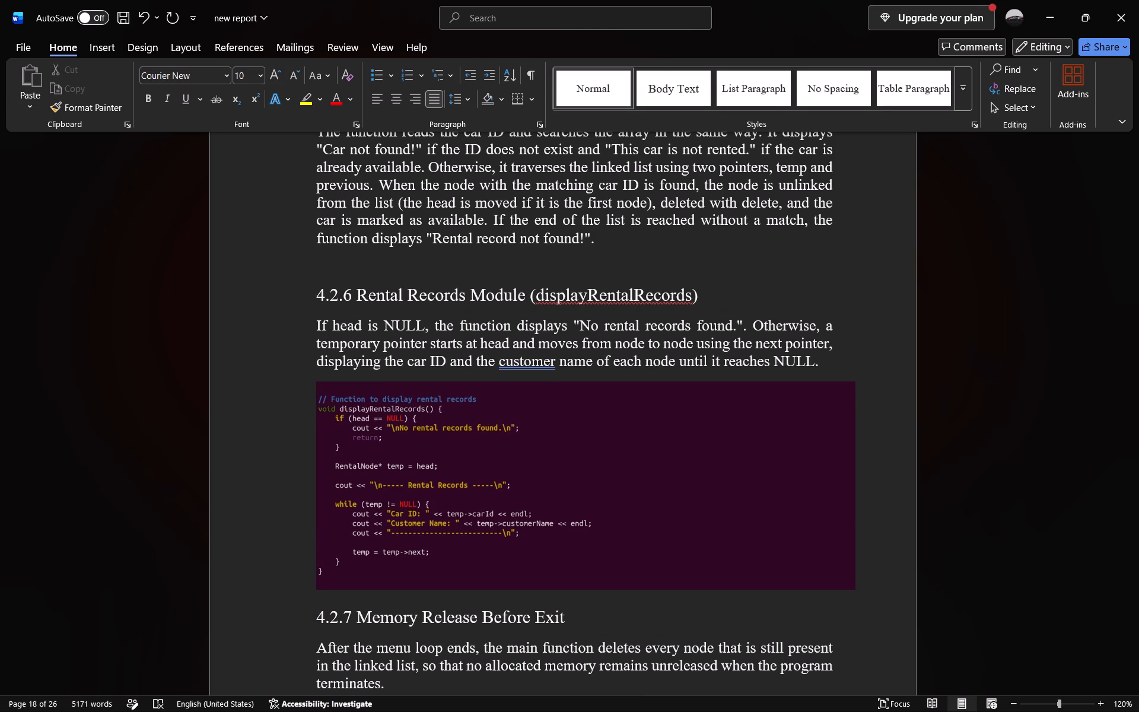
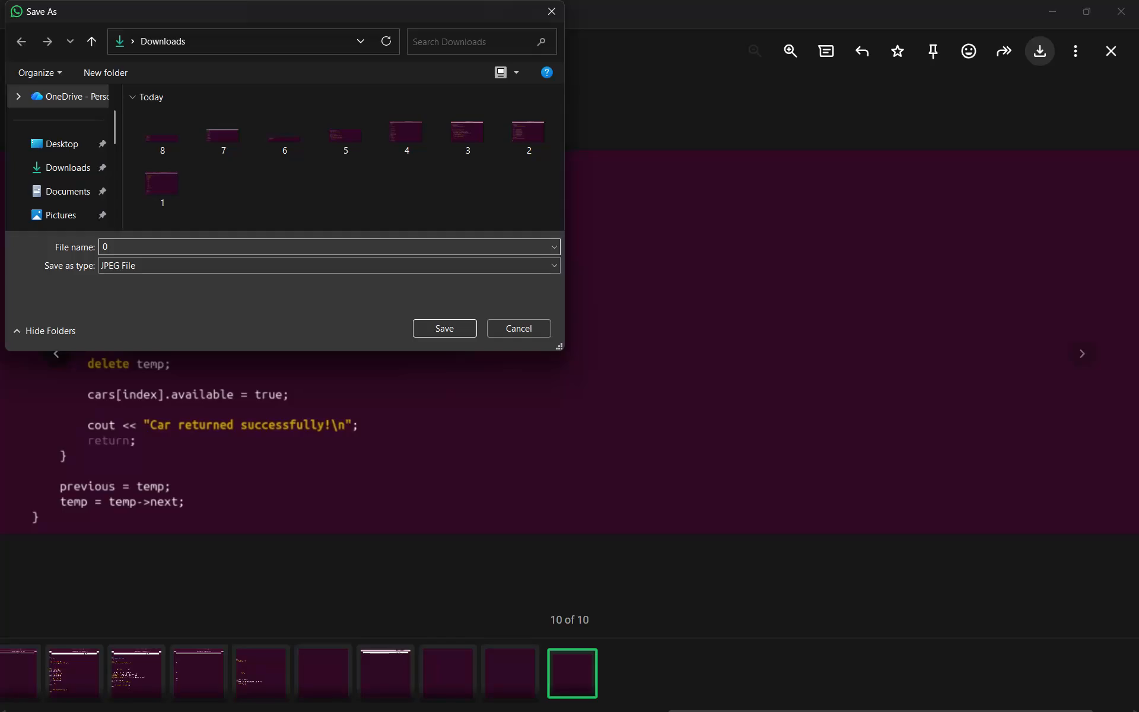
Name the downloaded car-return code screenshot 10 for saving as a JPEG in the Downloads folder.
{"action": "key", "text": "BackSpace"}
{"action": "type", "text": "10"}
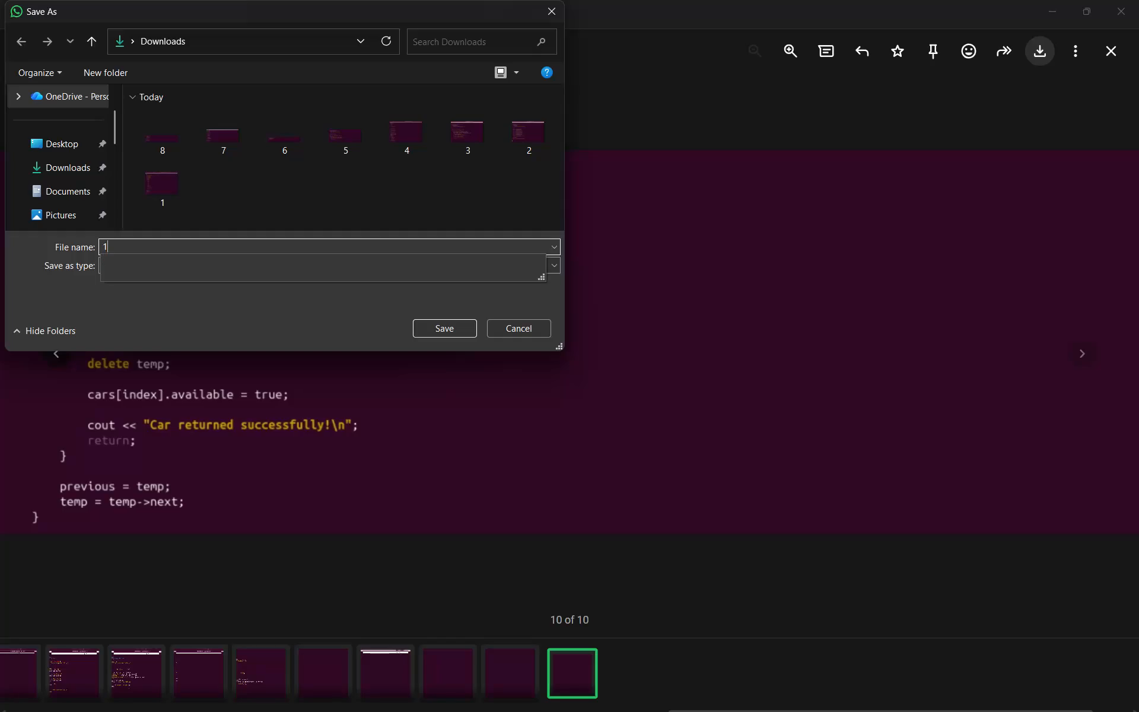
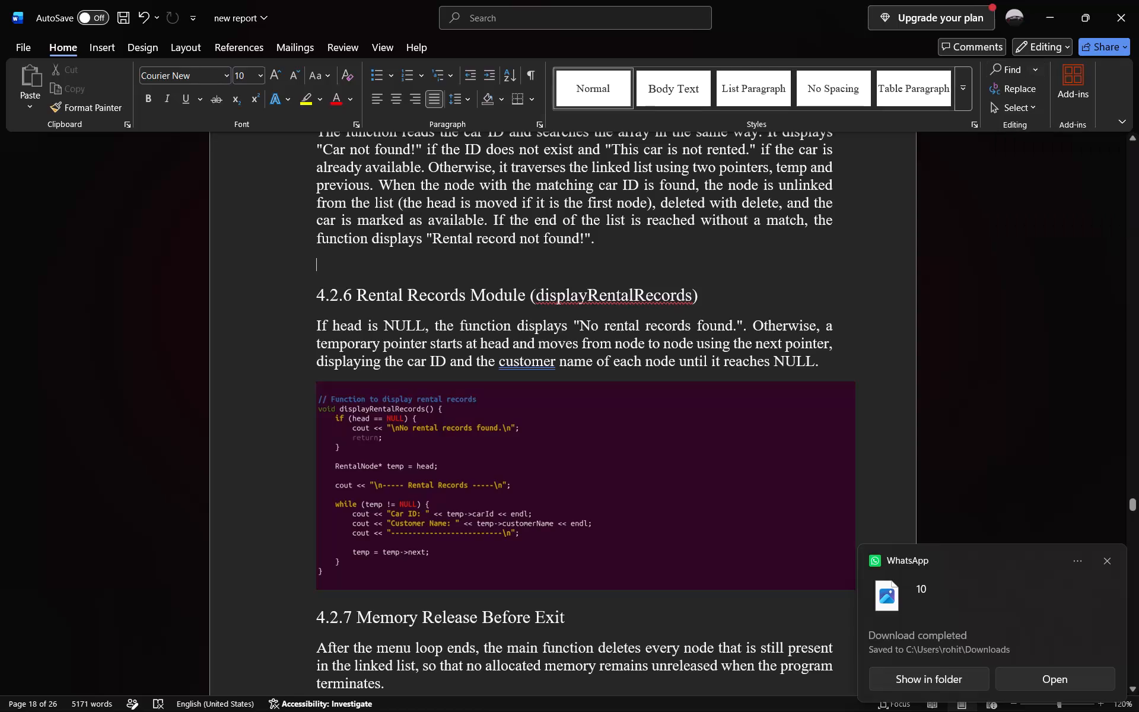
Insert picture 10 from the Downloads folder on the empty line between the car-return explanation and heading 4.2.6.
{"action": "left_click", "coordinate": [113, 50]}
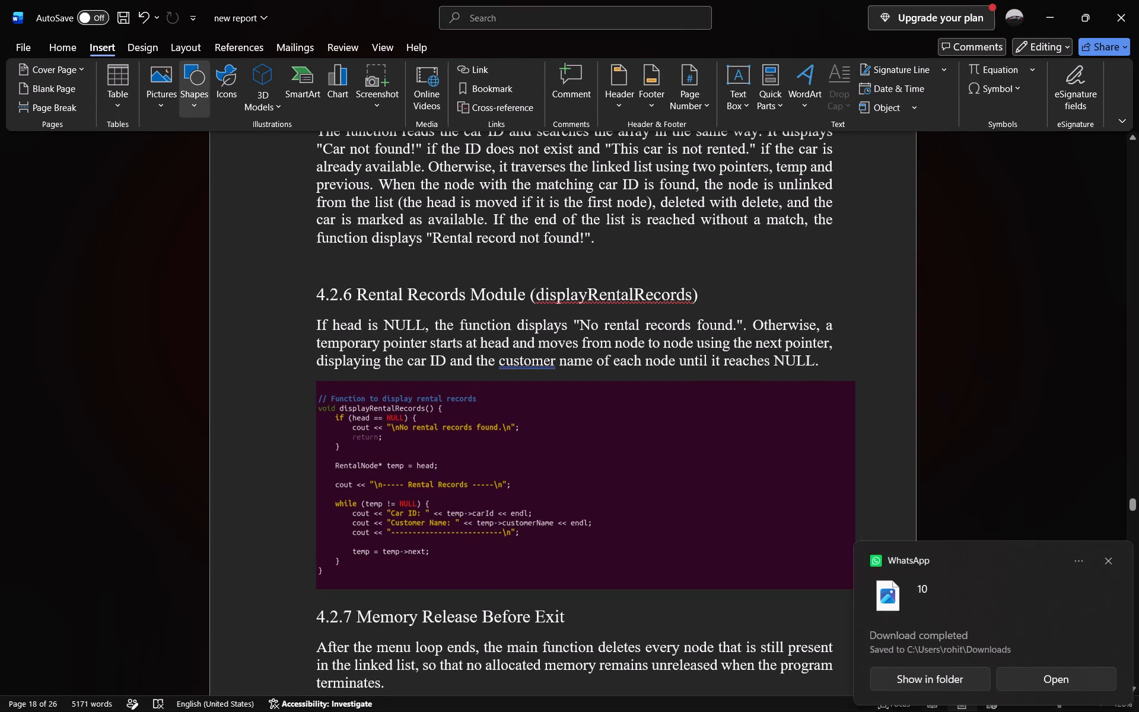
{"action": "left_click", "coordinate": [176, 84]}
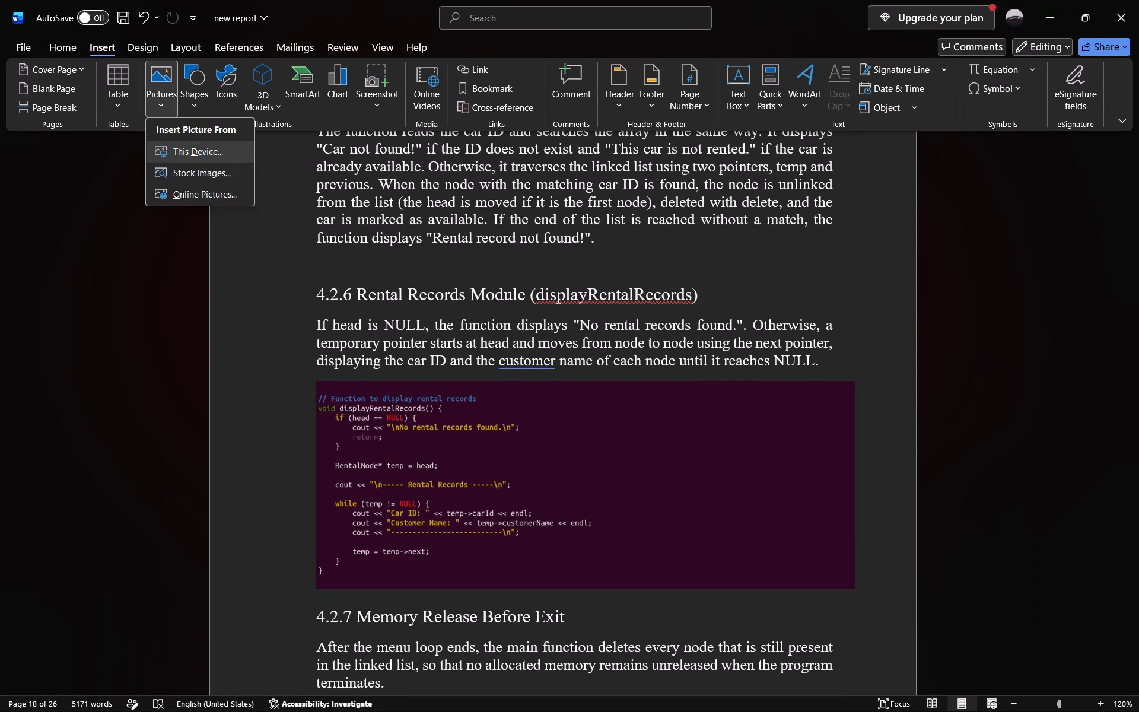
{"action": "left_click", "coordinate": [227, 150]}
{"action": "left_click", "coordinate": [168, 152]}
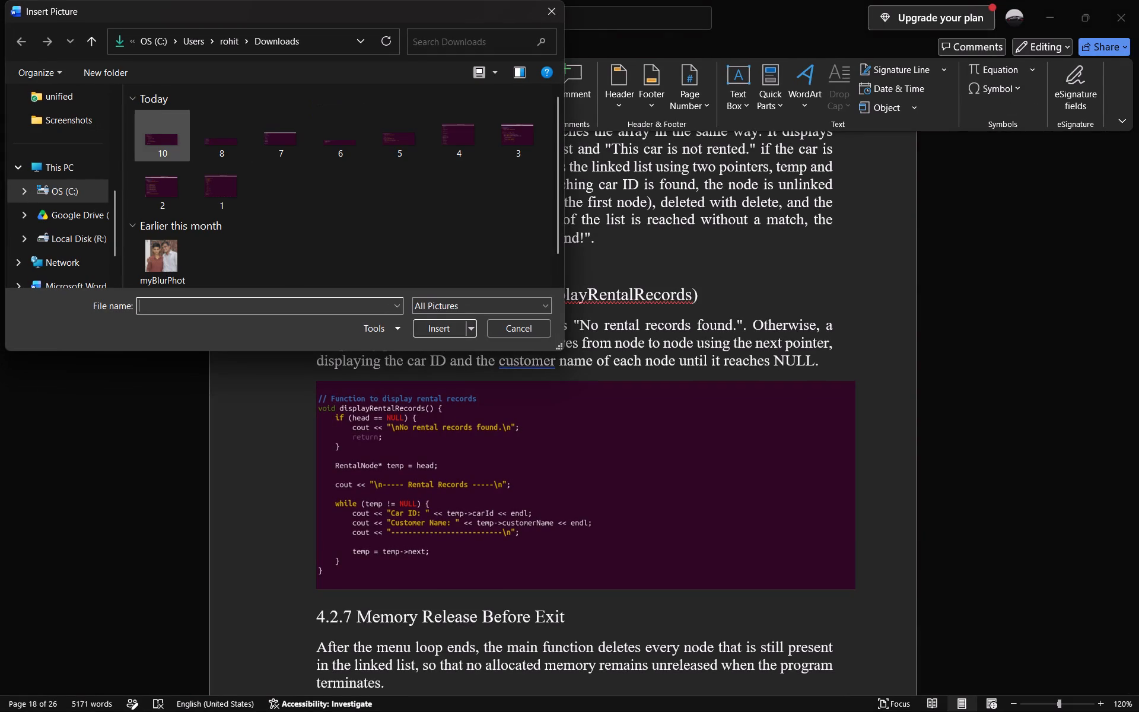
{"action": "left_click", "coordinate": [432, 328]}
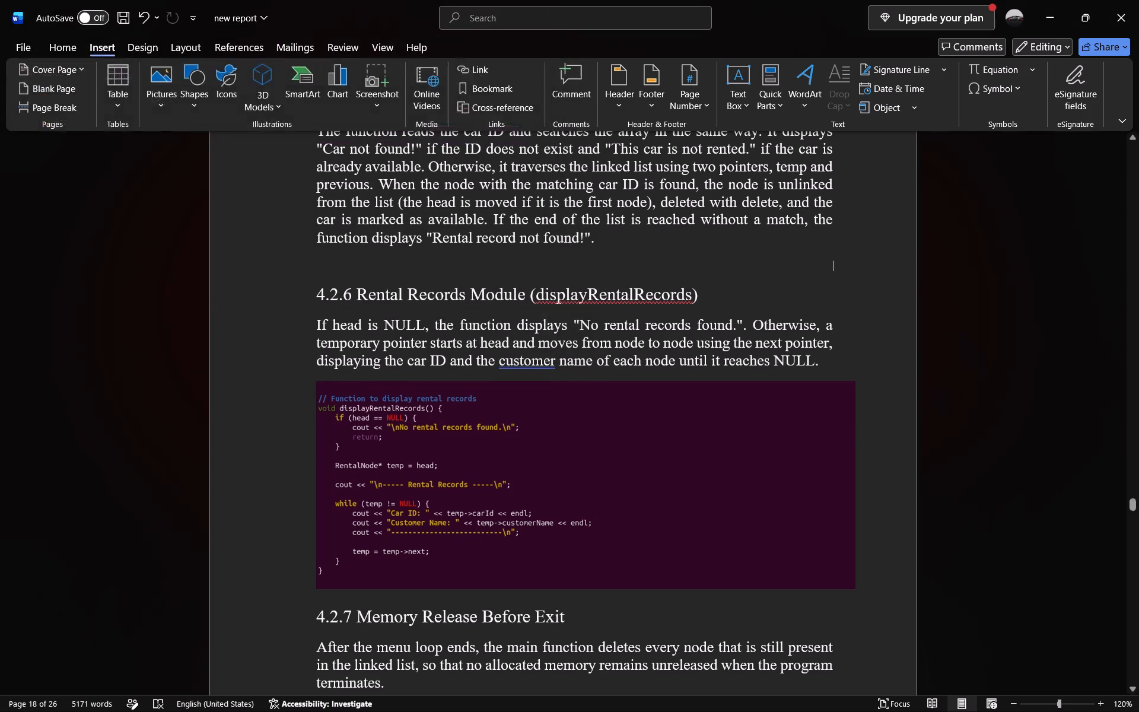
Insert four blank lines above heading 4.2.7 Memory Release Before Exit to push the section onto the next page.
{"action": "scroll", "coordinate": [594, 406], "scroll_direction": "down", "scroll_amount": 6}
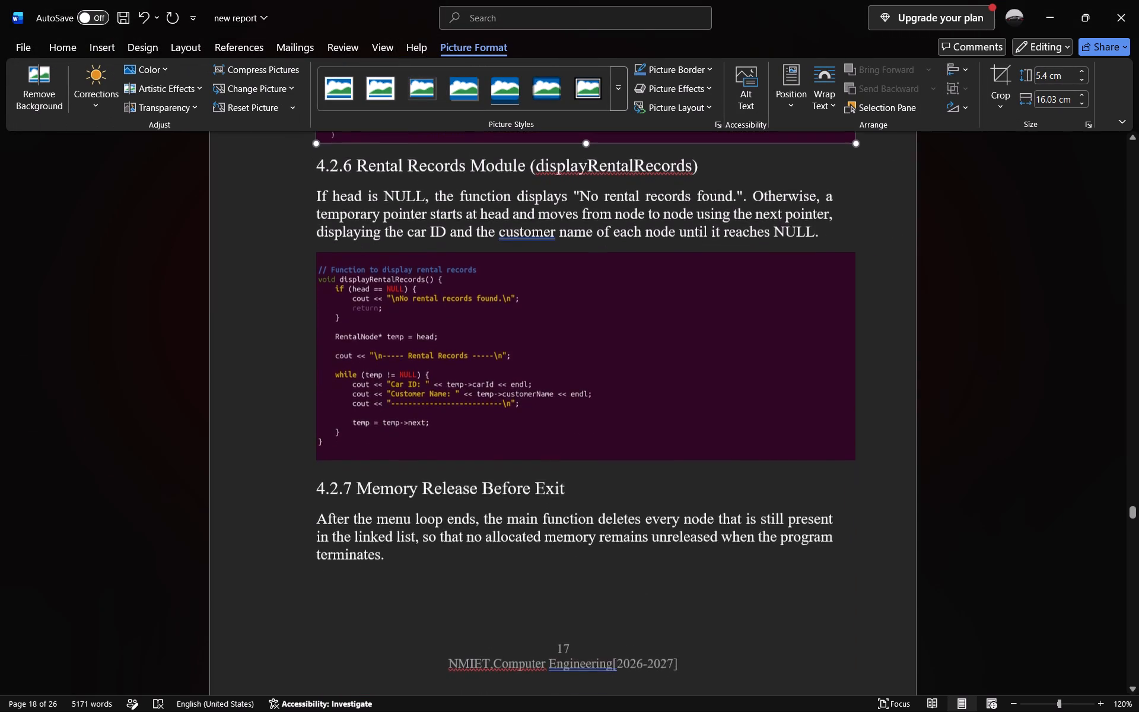
{"action": "scroll", "coordinate": [594, 406], "scroll_direction": "down", "scroll_amount": 1}
{"action": "scroll", "coordinate": [594, 406], "scroll_direction": "up", "scroll_amount": 2}
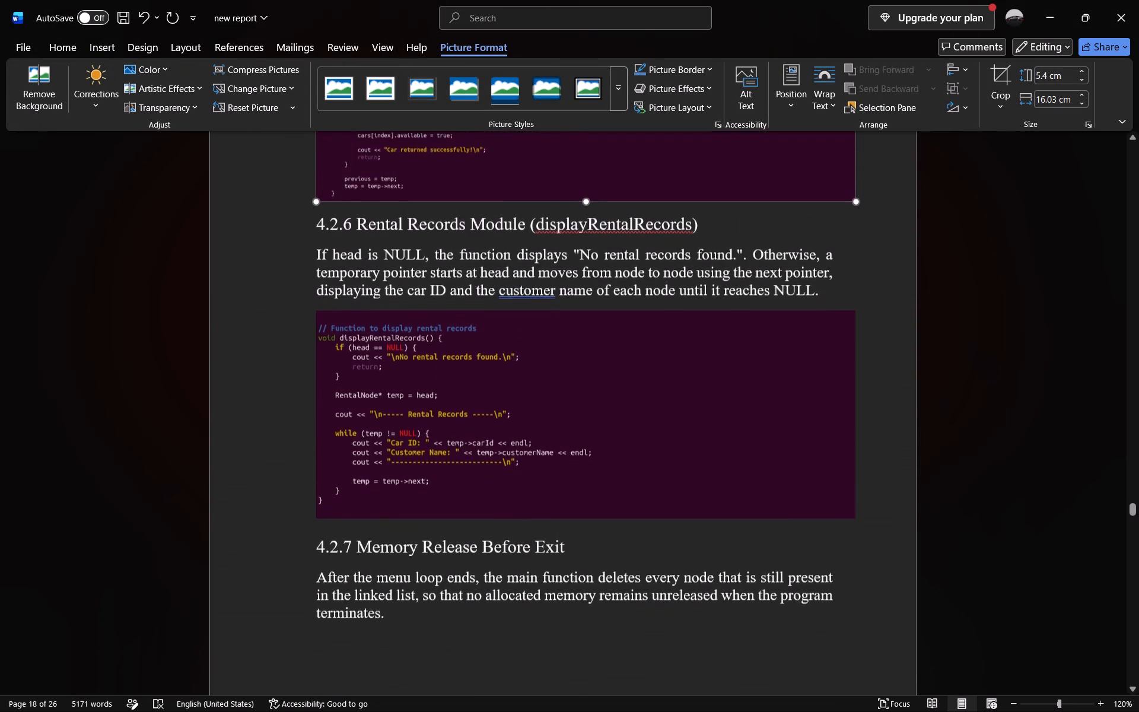
{"action": "scroll", "coordinate": [594, 406], "scroll_direction": "up", "scroll_amount": 1}
{"action": "scroll", "coordinate": [594, 406], "scroll_direction": "right", "scroll_amount": 1}
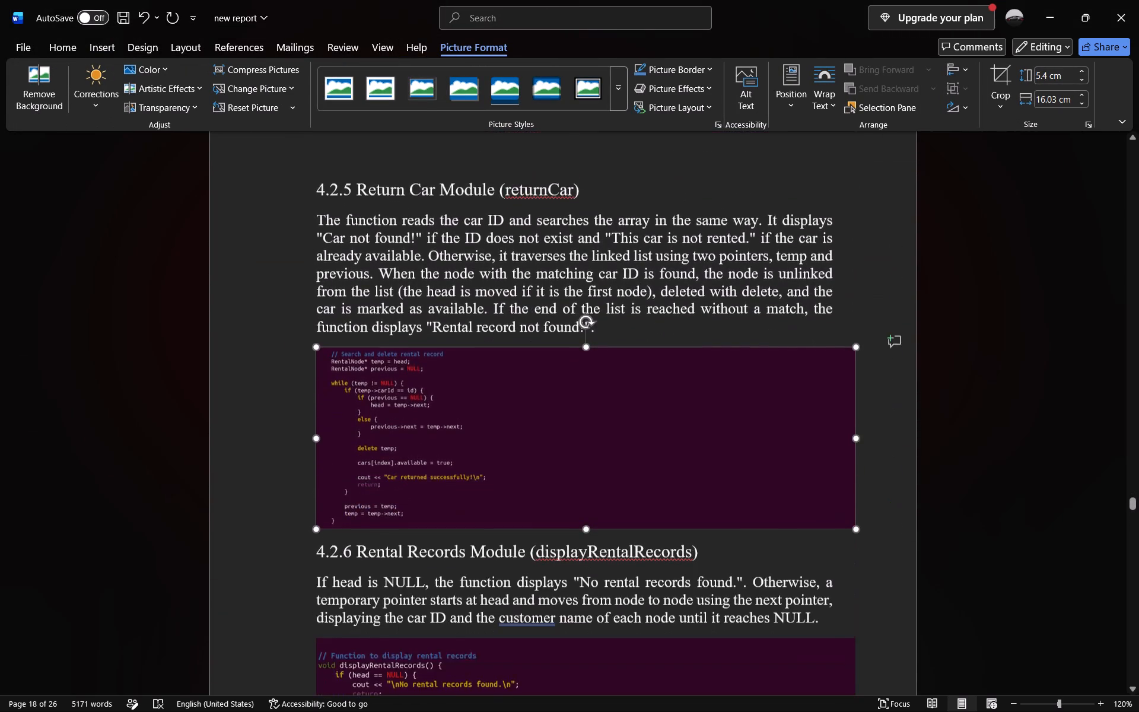
{"action": "scroll", "coordinate": [594, 406], "scroll_direction": "right", "scroll_amount": 1}
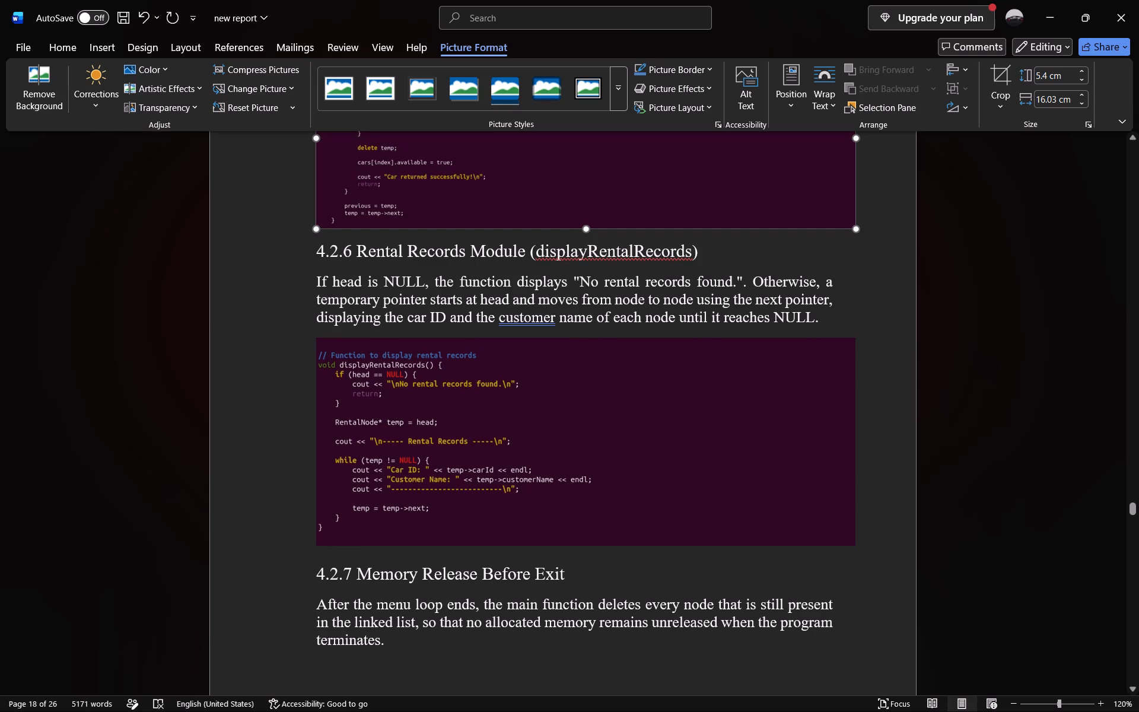
{"action": "left_click", "coordinate": [320, 571]}
{"action": "key", "text": "Return"}
{"action": "key", "text": "Return"}
{"action": "key", "text": "Return"}
{"action": "key", "text": "Return"}
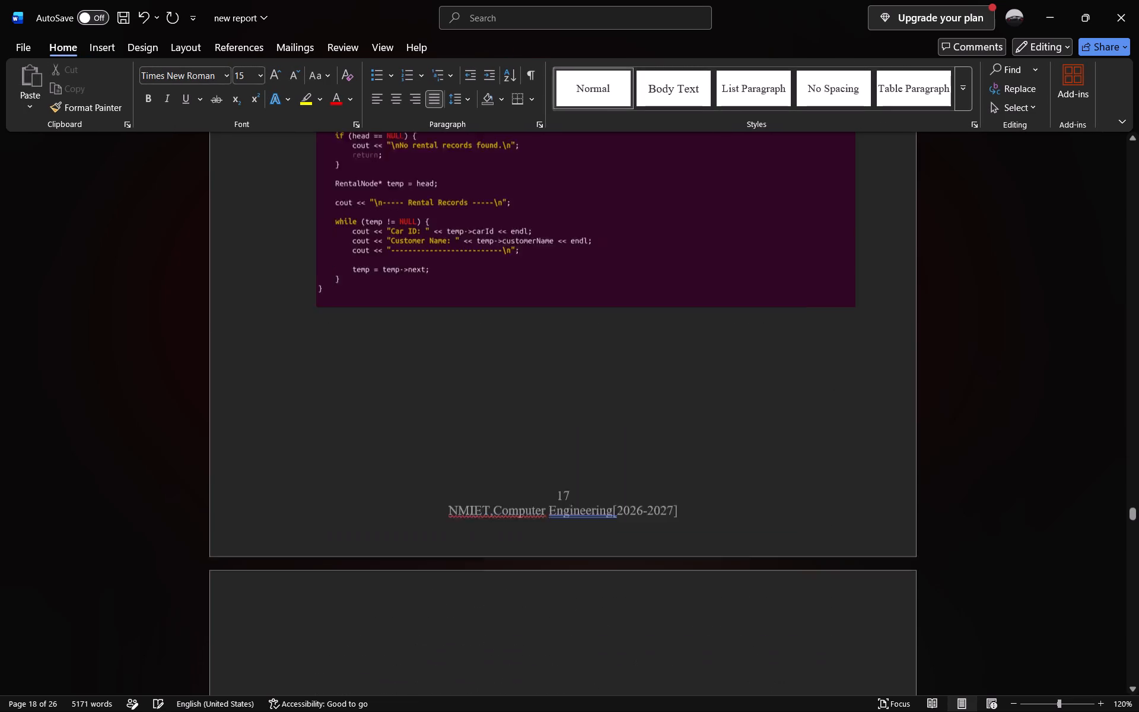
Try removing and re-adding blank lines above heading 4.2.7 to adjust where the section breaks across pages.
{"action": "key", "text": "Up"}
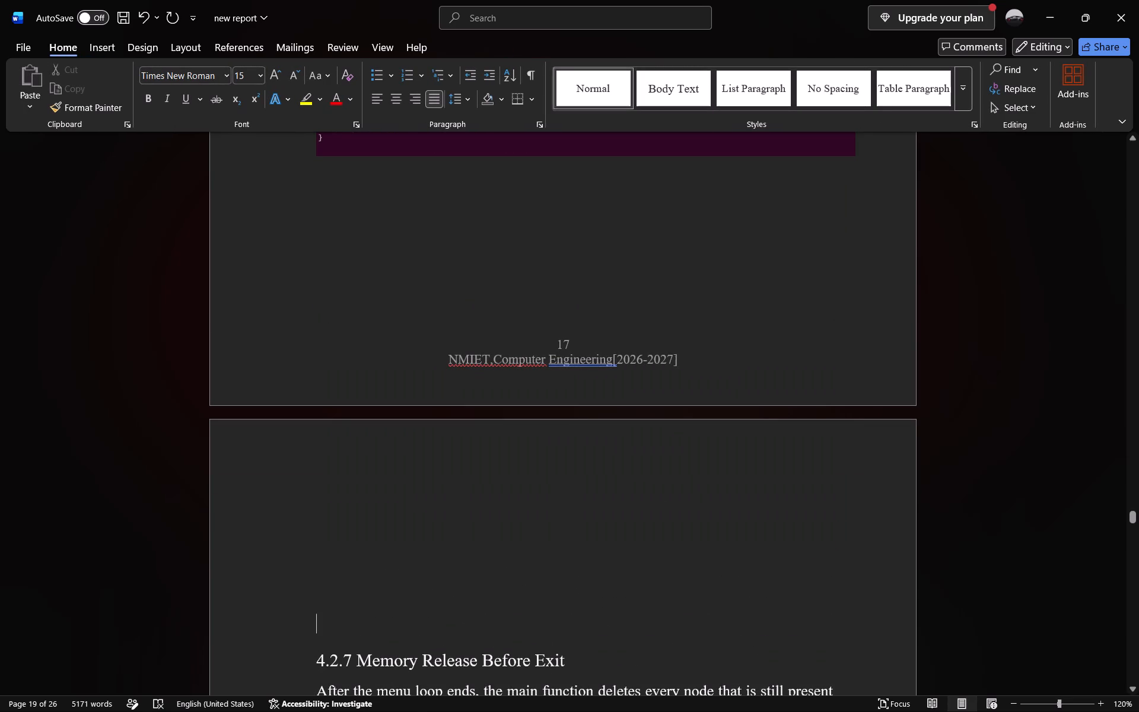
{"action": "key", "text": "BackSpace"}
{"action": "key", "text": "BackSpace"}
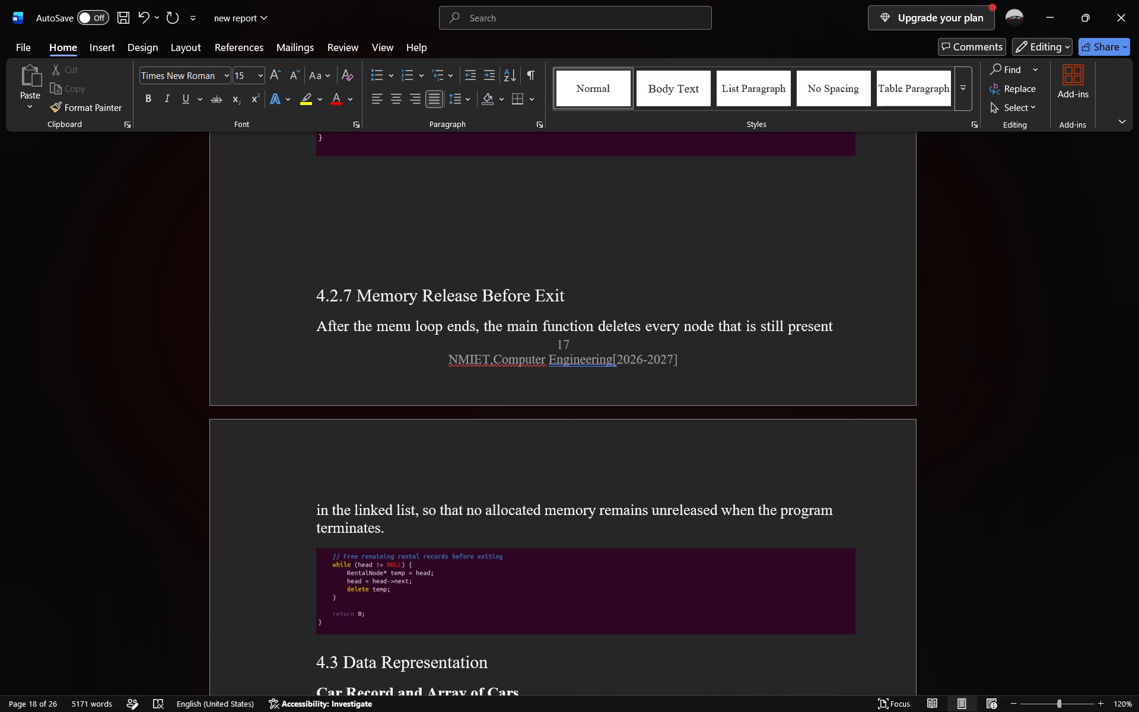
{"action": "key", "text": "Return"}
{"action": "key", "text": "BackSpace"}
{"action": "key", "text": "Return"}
Delete three of the blank lines above heading 4.2.7, leaving one between the rental-records screenshot and the heading.
{"action": "key", "text": "Right"}
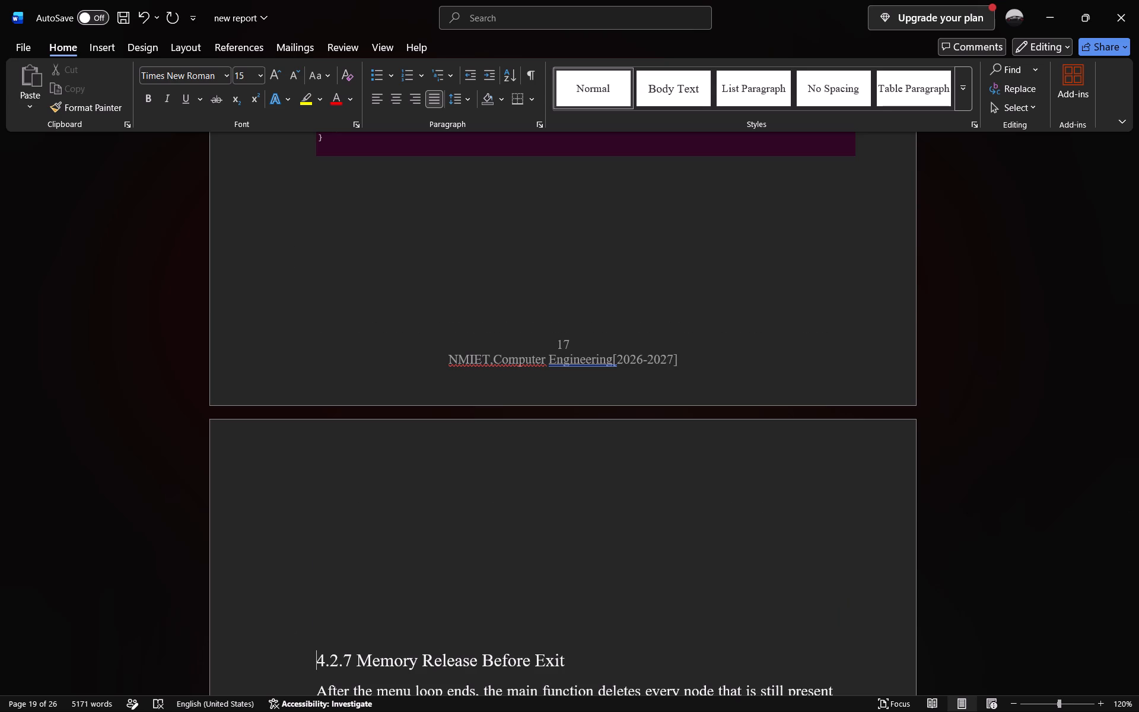
{"action": "key", "text": "Up"}
{"action": "key", "text": "Up"}
{"action": "key", "text": "Up"}
{"action": "key", "text": "Delete"}
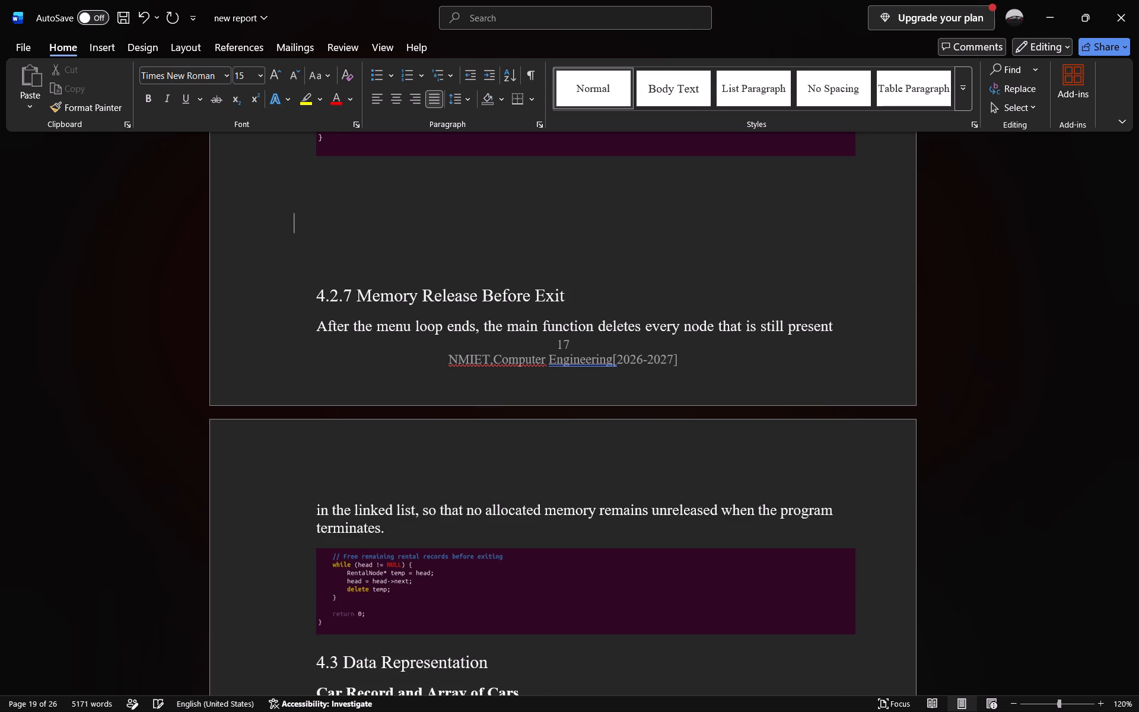
{"action": "key", "text": "Delete"}
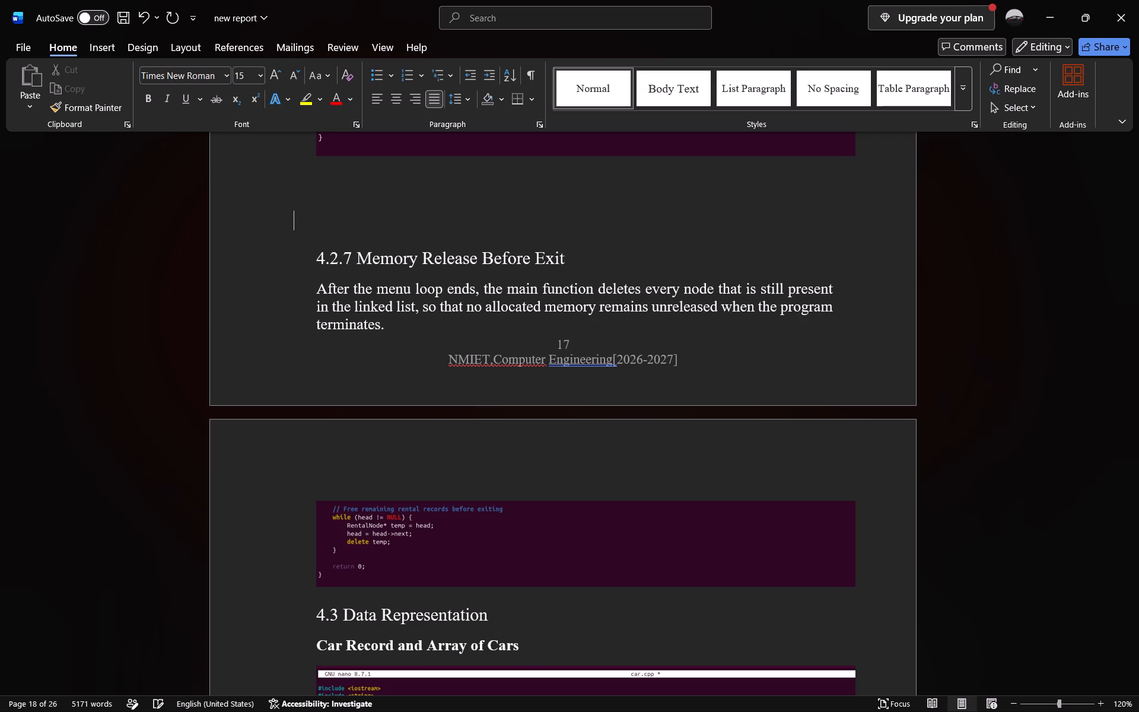
{"action": "key", "text": "Delete"}
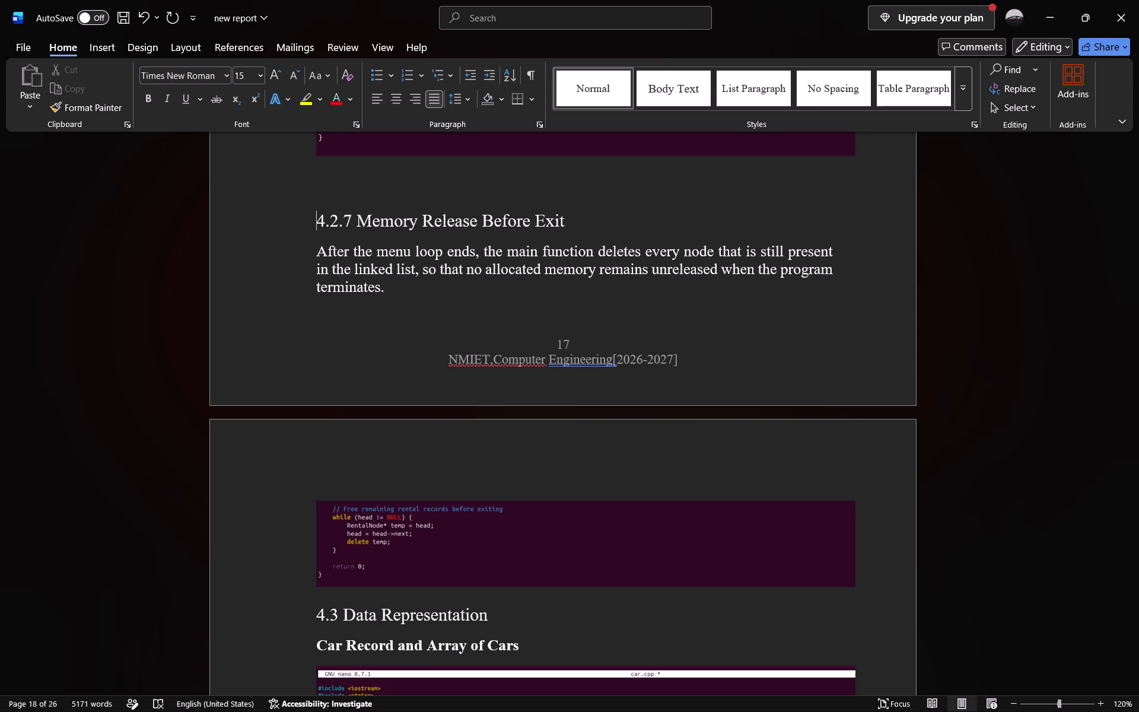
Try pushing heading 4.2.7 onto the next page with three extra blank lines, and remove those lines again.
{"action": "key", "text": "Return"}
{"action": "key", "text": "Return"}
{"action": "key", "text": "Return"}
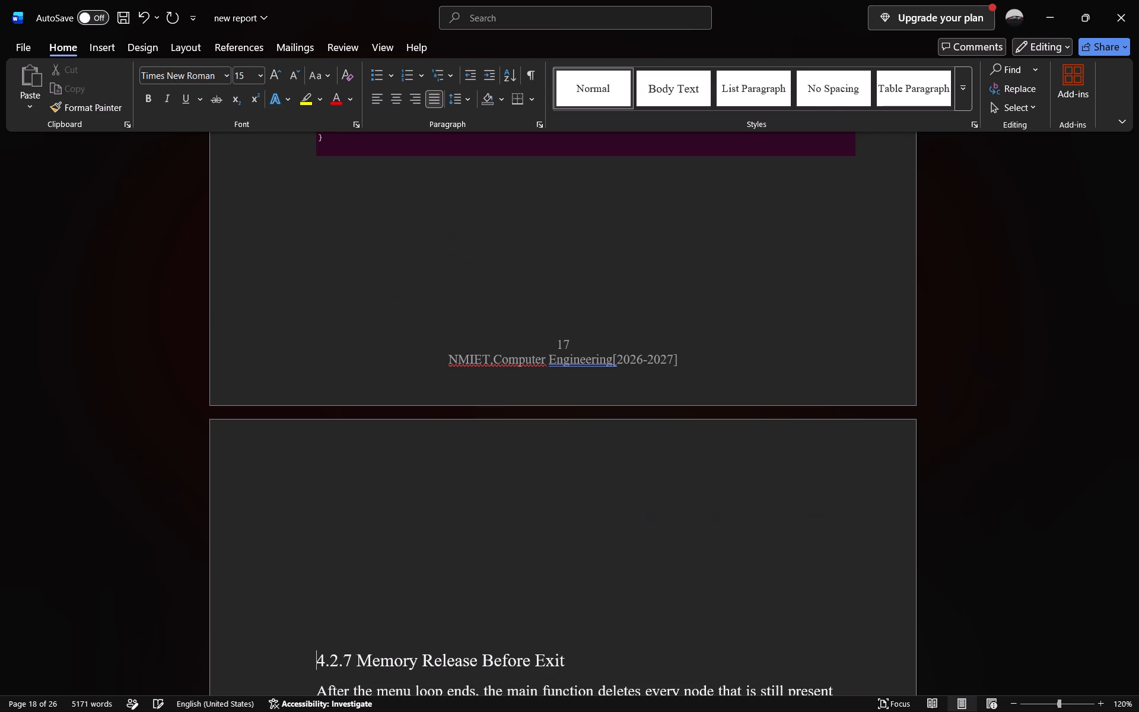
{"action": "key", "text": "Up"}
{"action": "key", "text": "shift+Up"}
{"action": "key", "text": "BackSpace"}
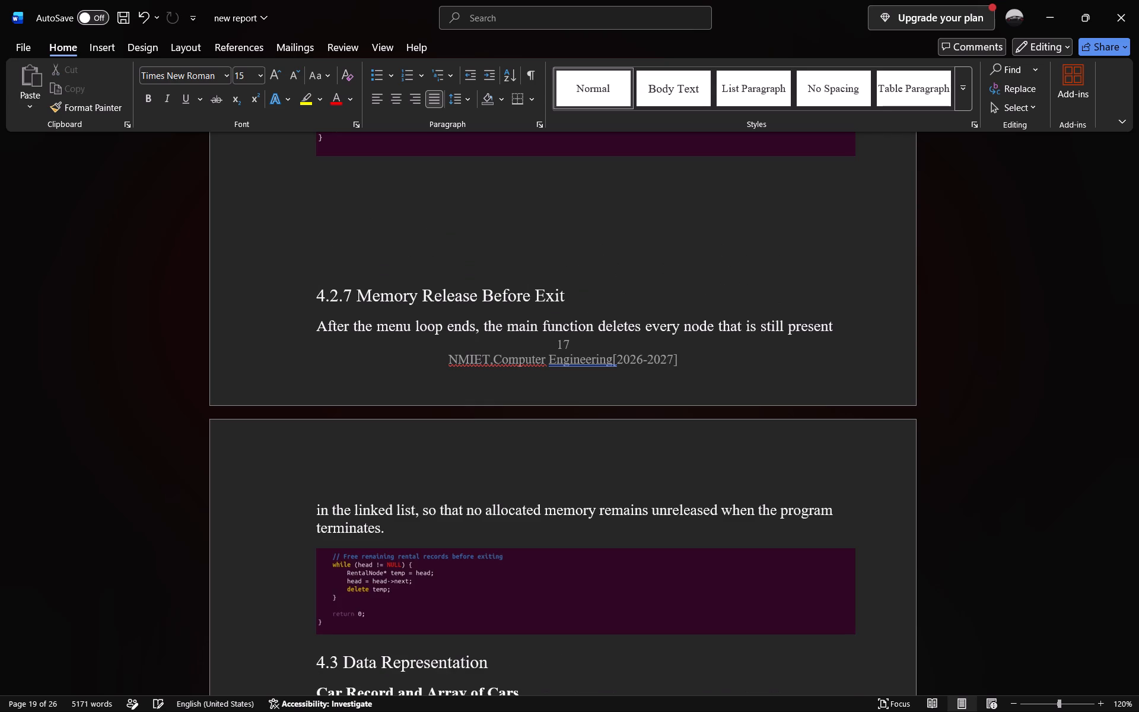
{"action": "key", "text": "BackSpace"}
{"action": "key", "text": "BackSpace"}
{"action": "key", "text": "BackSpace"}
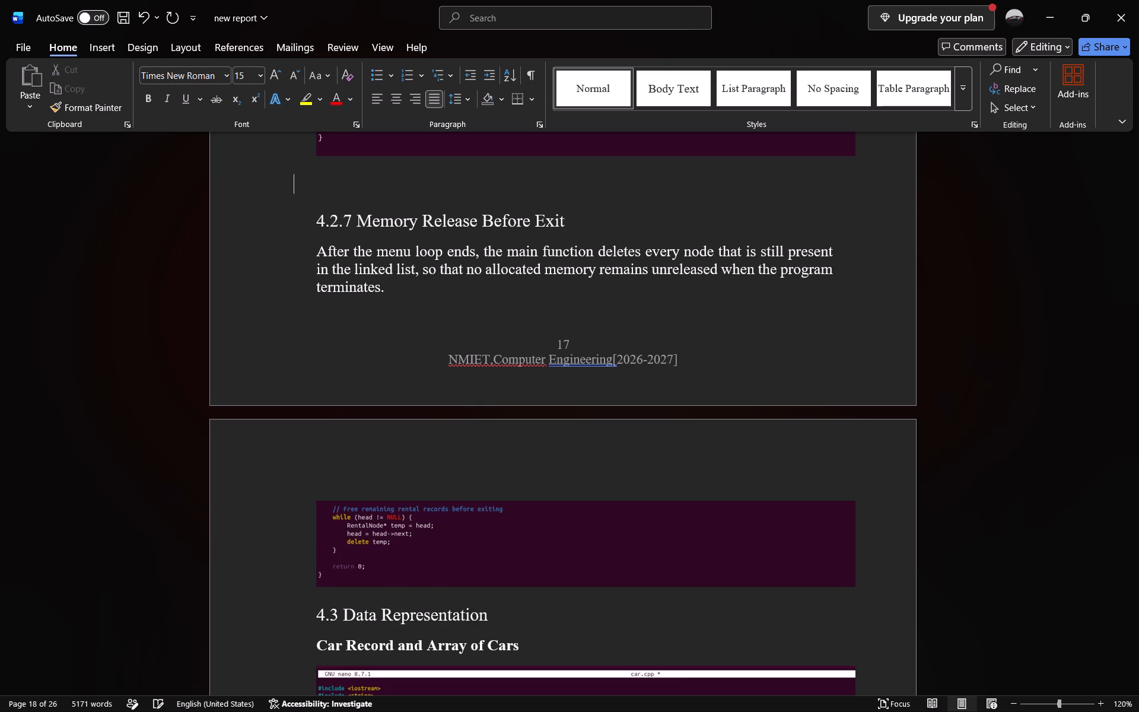
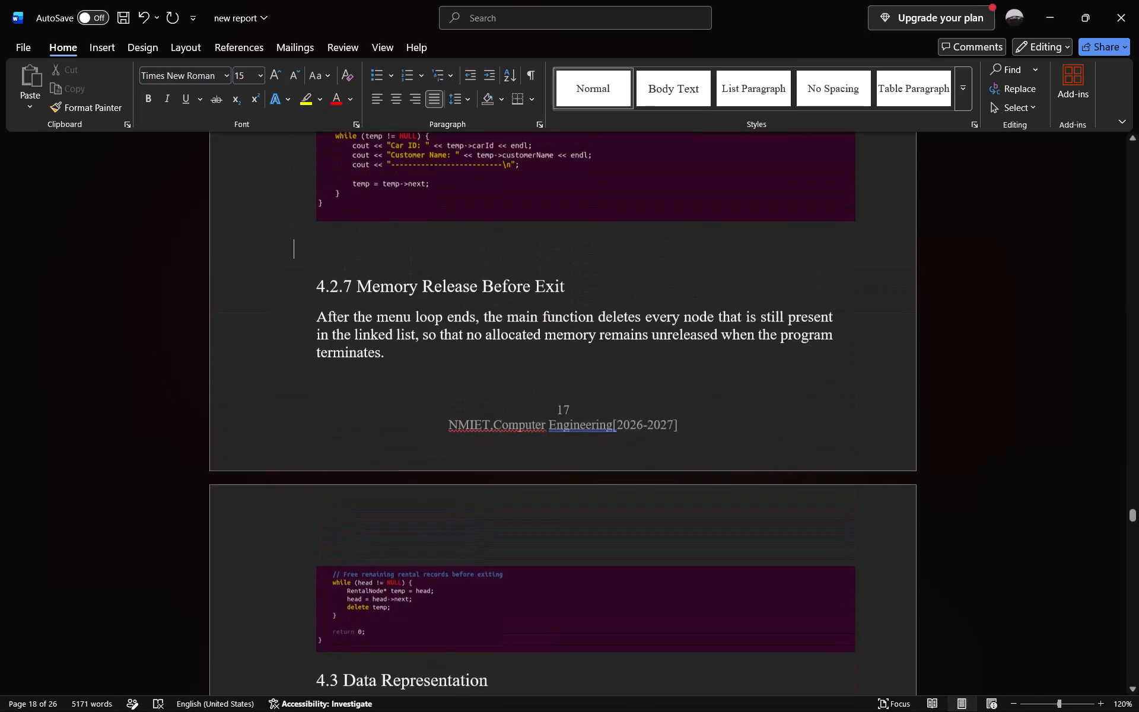
Delete the remaining blank line between the rental-records screenshot and heading 4.2.7.
{"action": "scroll", "coordinate": [667, 468], "scroll_direction": "up", "scroll_amount": 1}
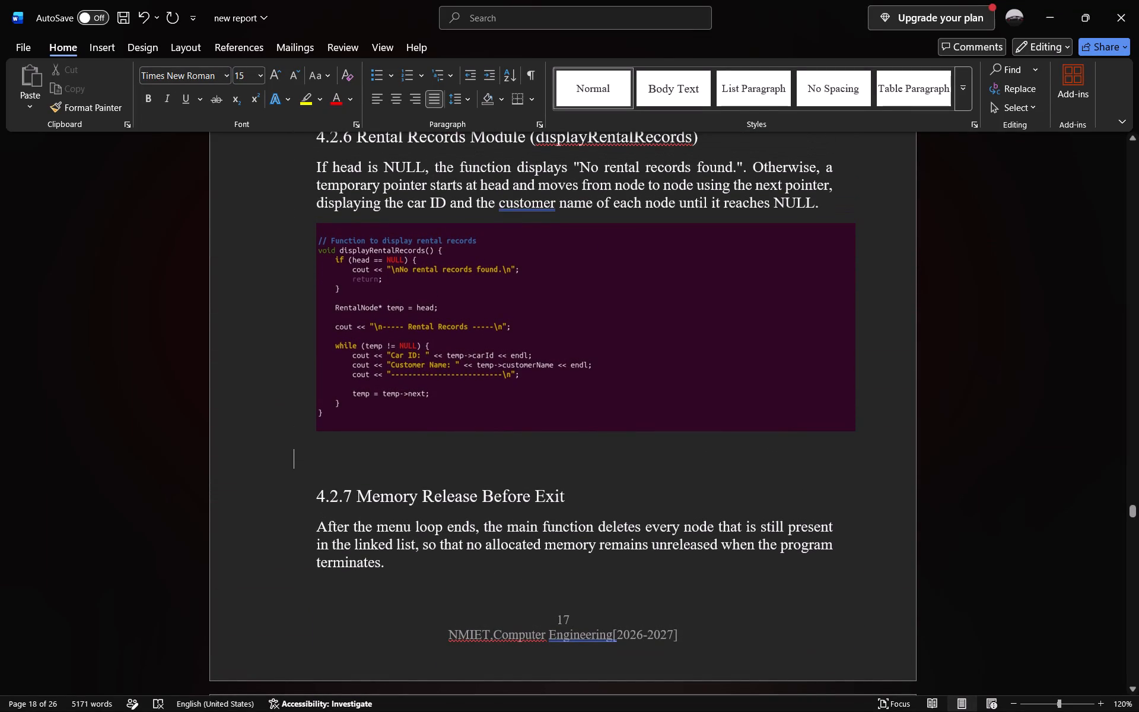
{"action": "key", "text": "BackSpace"}
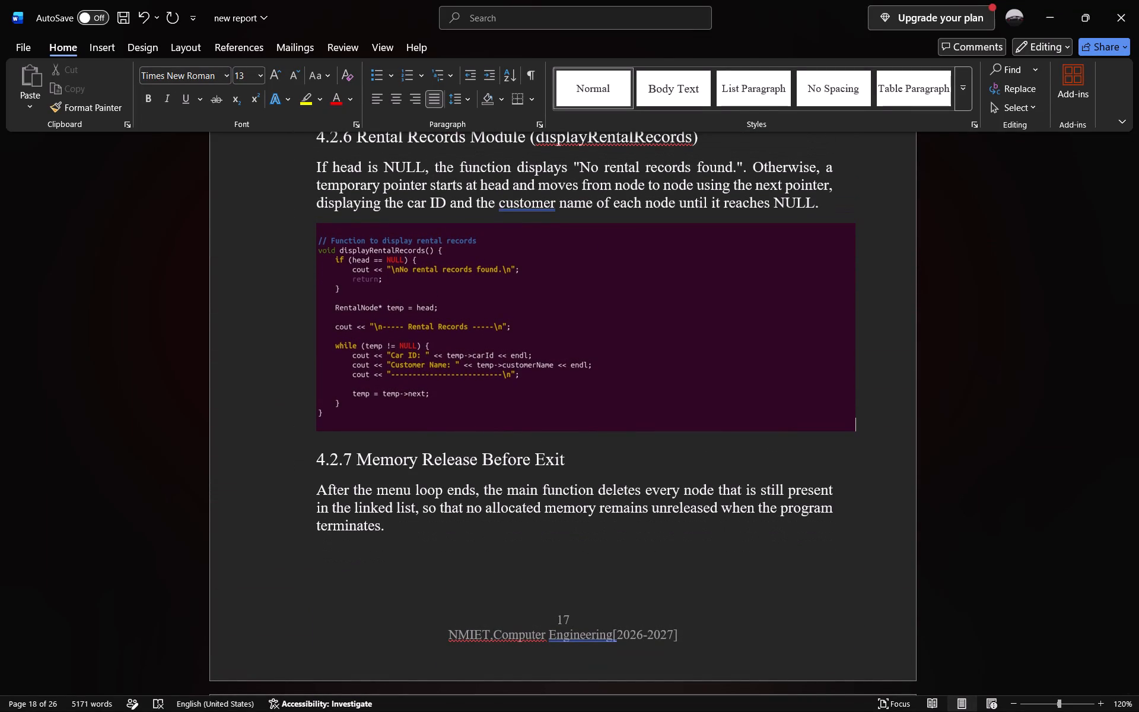
Examine the page layout from section 4.2.7 through 4.4, including the memory-release and data-representation screenshots.
{"action": "scroll", "coordinate": [667, 468], "scroll_direction": "down", "scroll_amount": 5}
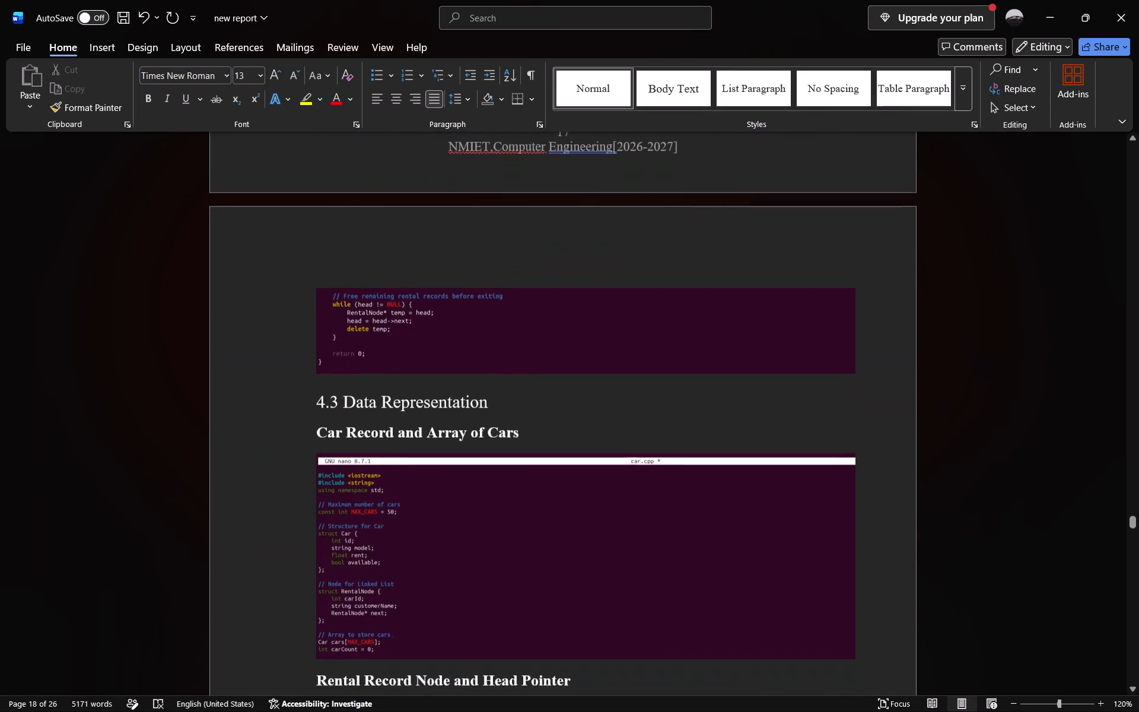
{"action": "scroll", "coordinate": [667, 468], "scroll_direction": "down", "scroll_amount": 5}
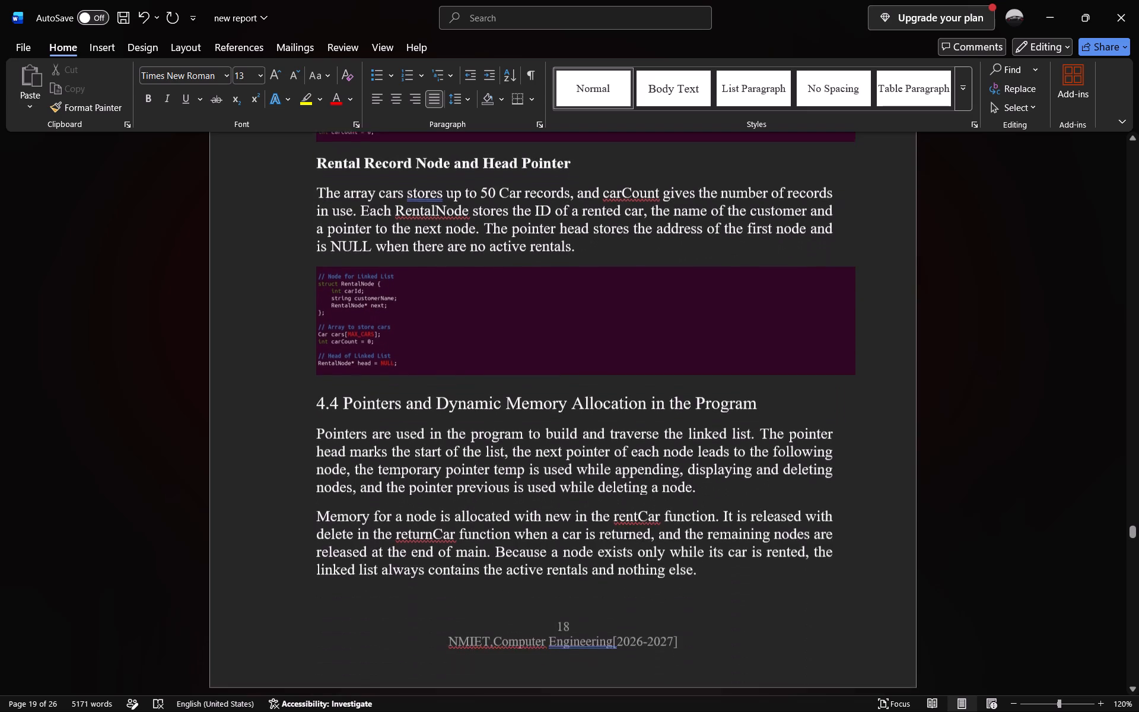
{"action": "scroll", "coordinate": [667, 468], "scroll_direction": "down", "scroll_amount": 2}
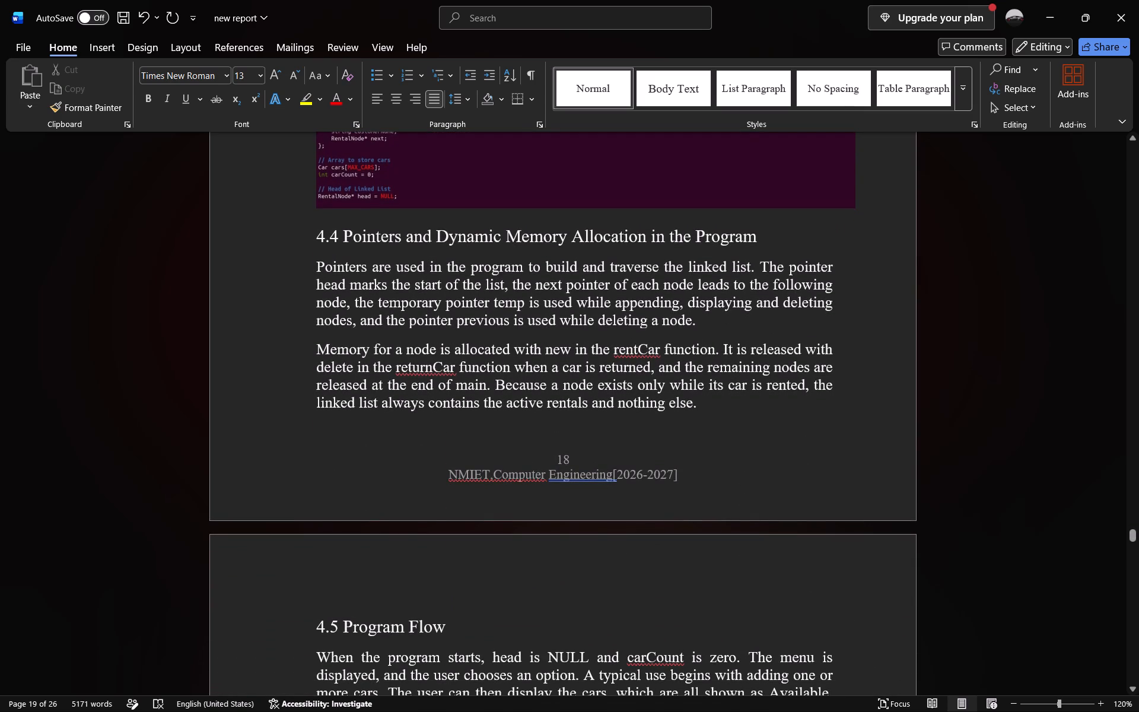
{"action": "scroll", "coordinate": [451, 406], "scroll_direction": "right", "scroll_amount": 1}
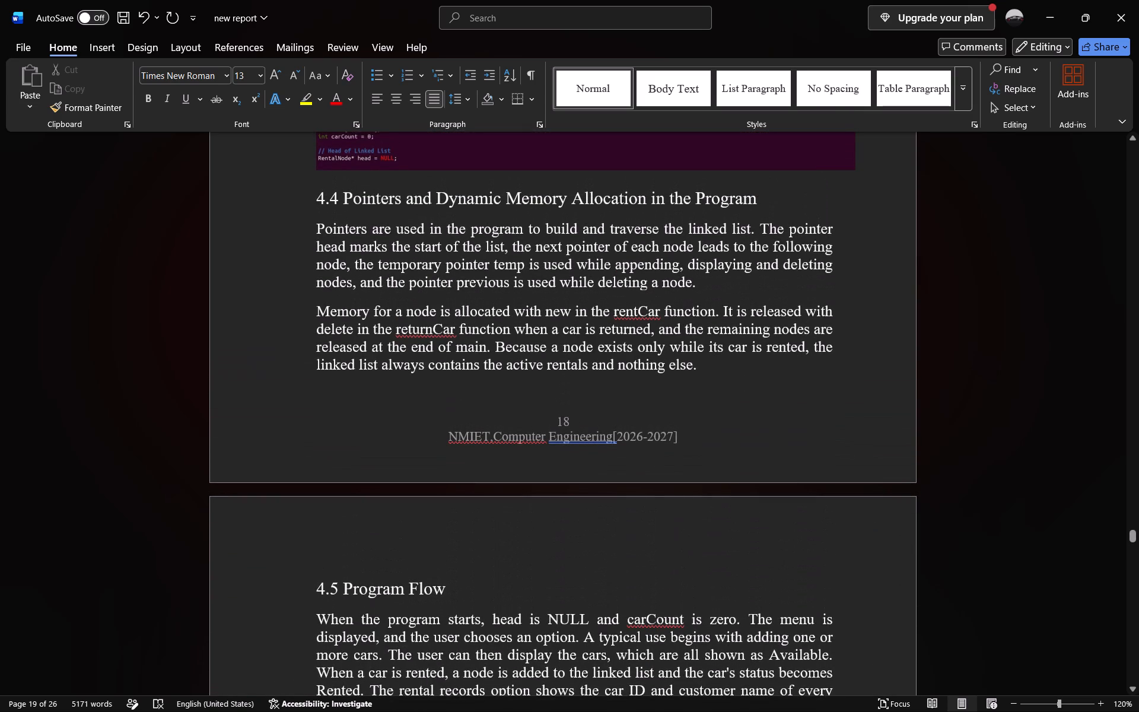
{"action": "scroll", "coordinate": [451, 406], "scroll_direction": "up", "scroll_amount": 6}
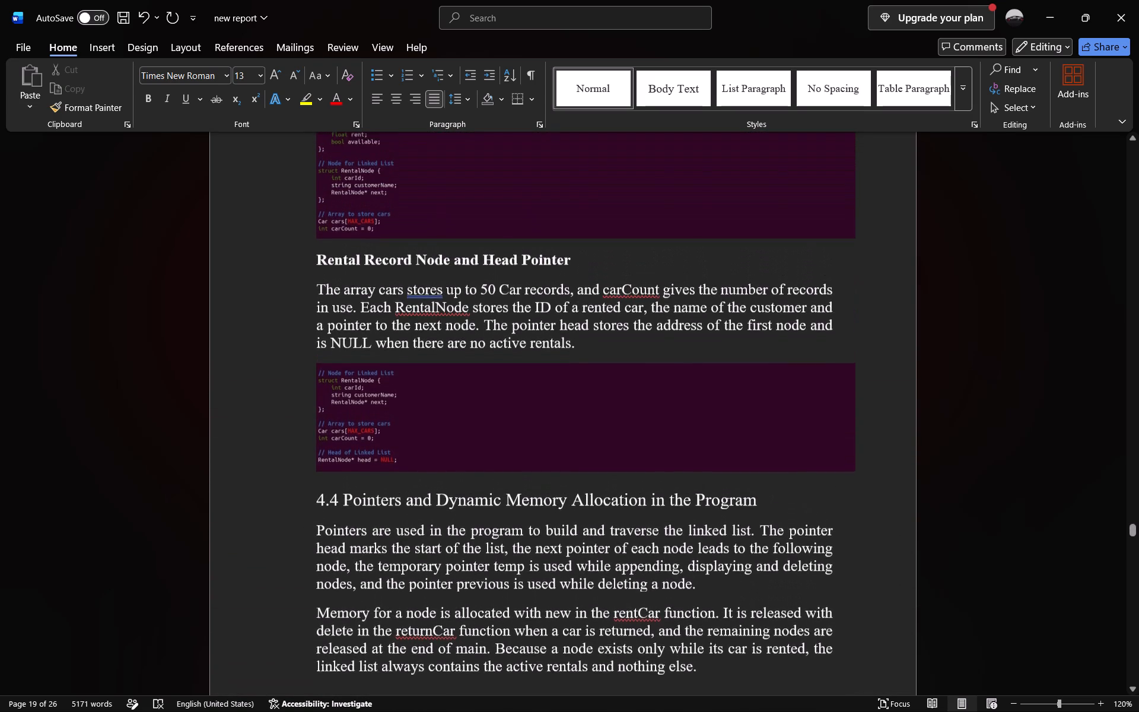
{"action": "scroll", "coordinate": [451, 406], "scroll_direction": "up", "scroll_amount": 6}
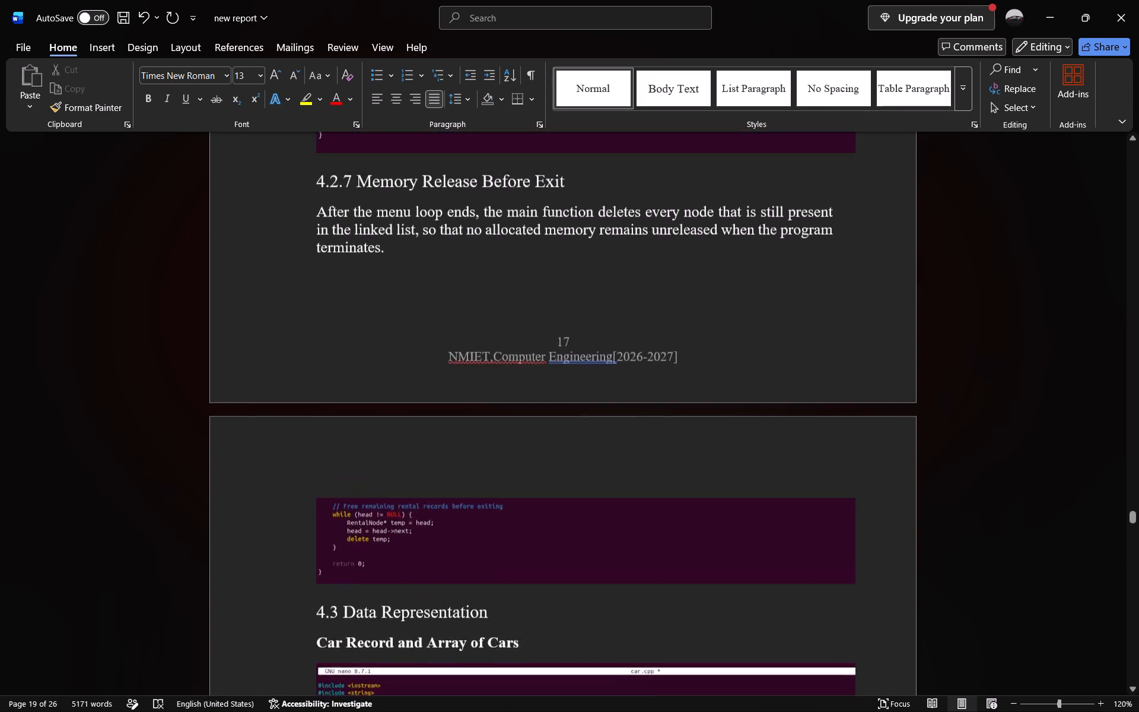
{"action": "scroll", "coordinate": [451, 406], "scroll_direction": "up", "scroll_amount": 2}
{"action": "scroll", "coordinate": [451, 406], "scroll_direction": "down", "scroll_amount": 1}
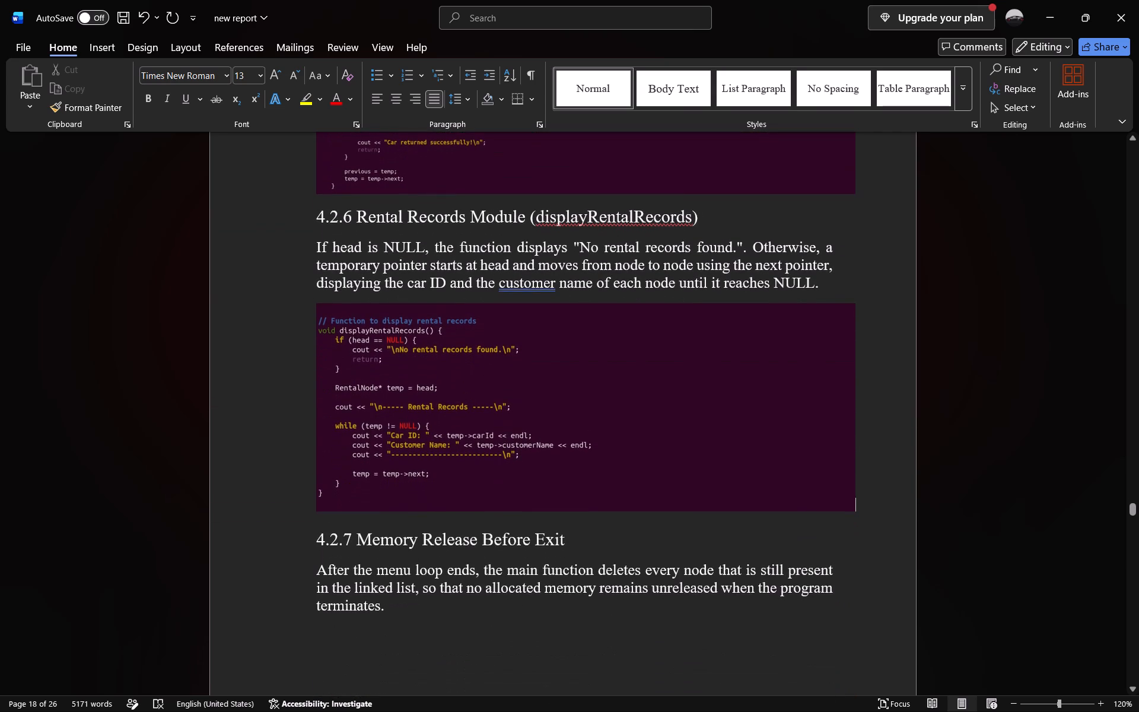
Insert four blank lines after the rental-records screenshot to push heading 4.2.7 Memory Release Before Exit onto the next page.
{"action": "key", "text": "Return"}
{"action": "key", "text": "Return"}
{"action": "key", "text": "Return"}
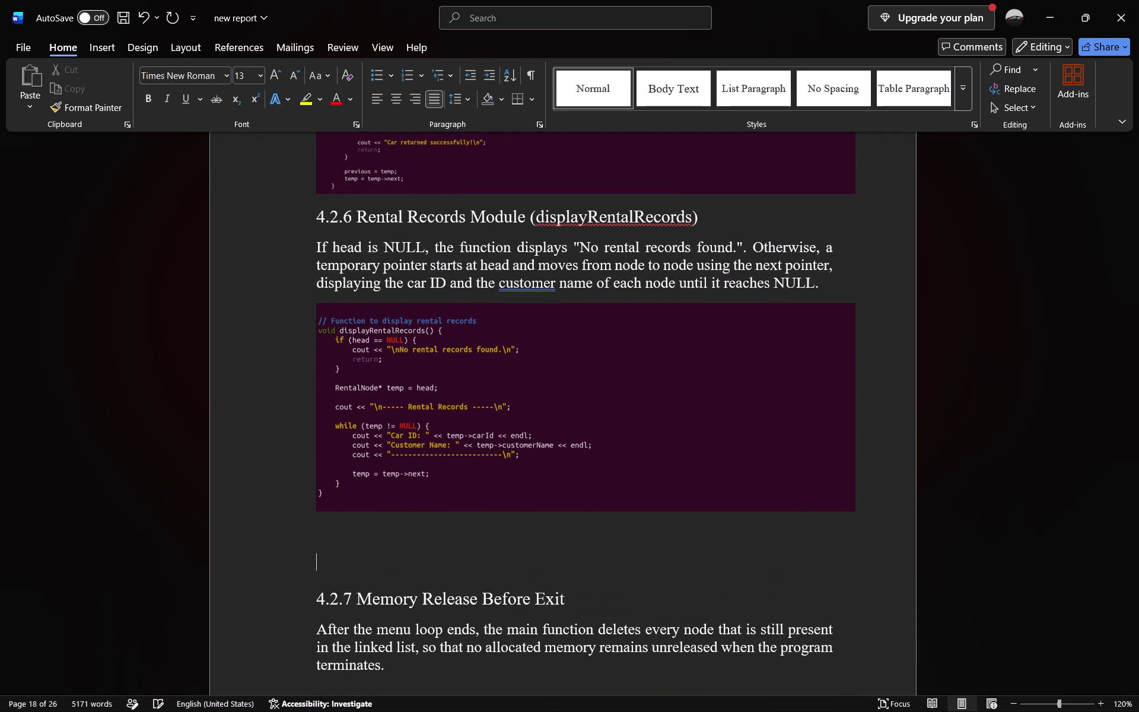
{"action": "scroll", "coordinate": [784, 351], "scroll_direction": "down", "scroll_amount": 2}
{"action": "key", "text": "Return"}
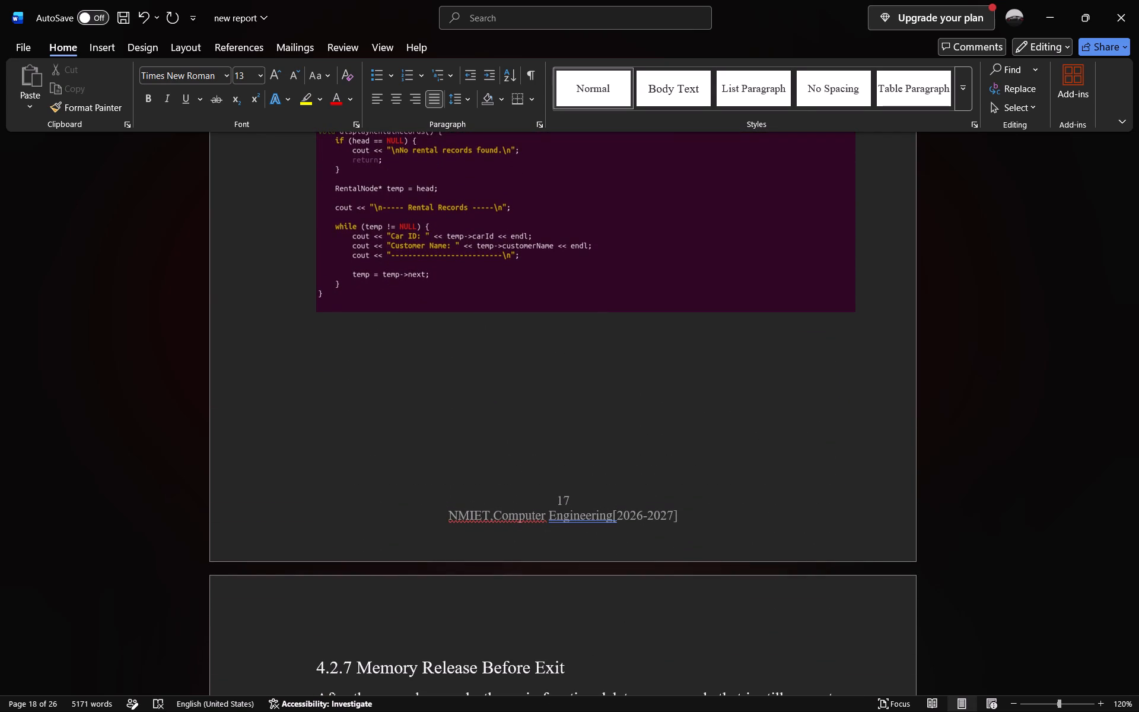
{"action": "scroll", "coordinate": [784, 351], "scroll_direction": "down", "scroll_amount": 1}
{"action": "left_click", "coordinate": [552, 419]}
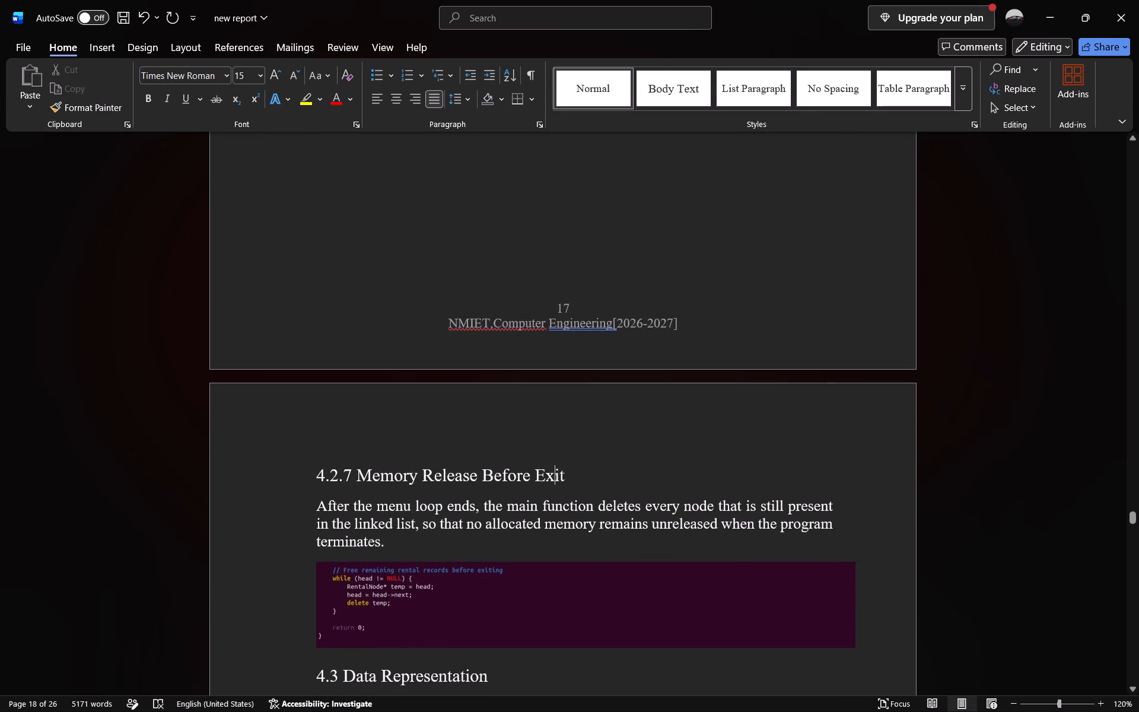
Save the report.
{"action": "scroll", "coordinate": [719, 260], "scroll_direction": "up", "scroll_amount": 5}
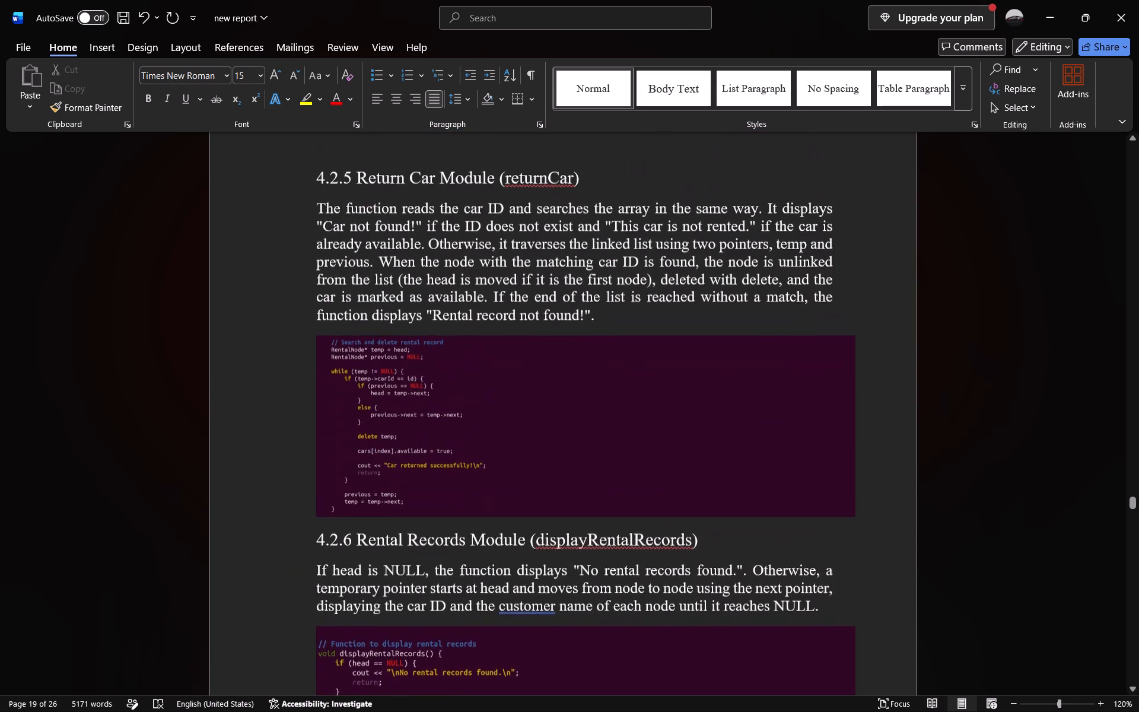
{"action": "key", "text": "ctrl+s"}
{"action": "key", "text": "ctrl+s"}
Examine the code screenshots and page breaks from section 4.2.5 back up to 4.2.2 Add Car Module.
{"action": "scroll", "coordinate": [719, 260], "scroll_direction": "up", "scroll_amount": 2}
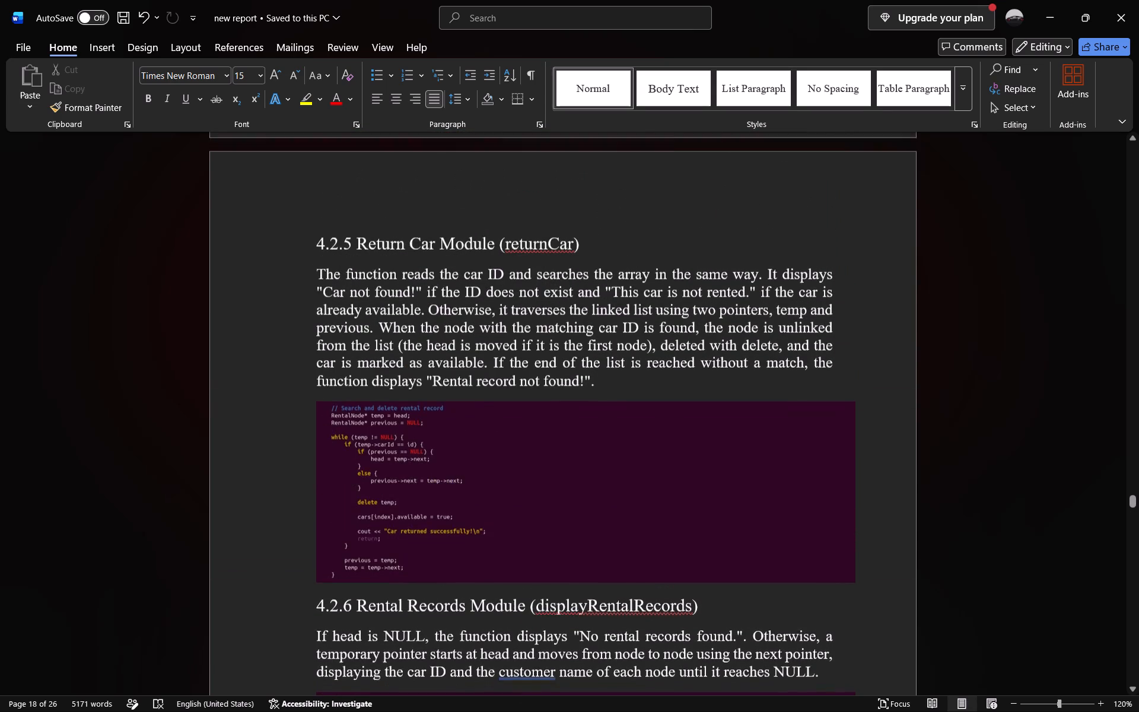
{"action": "scroll", "coordinate": [719, 260], "scroll_direction": "up", "scroll_amount": 5}
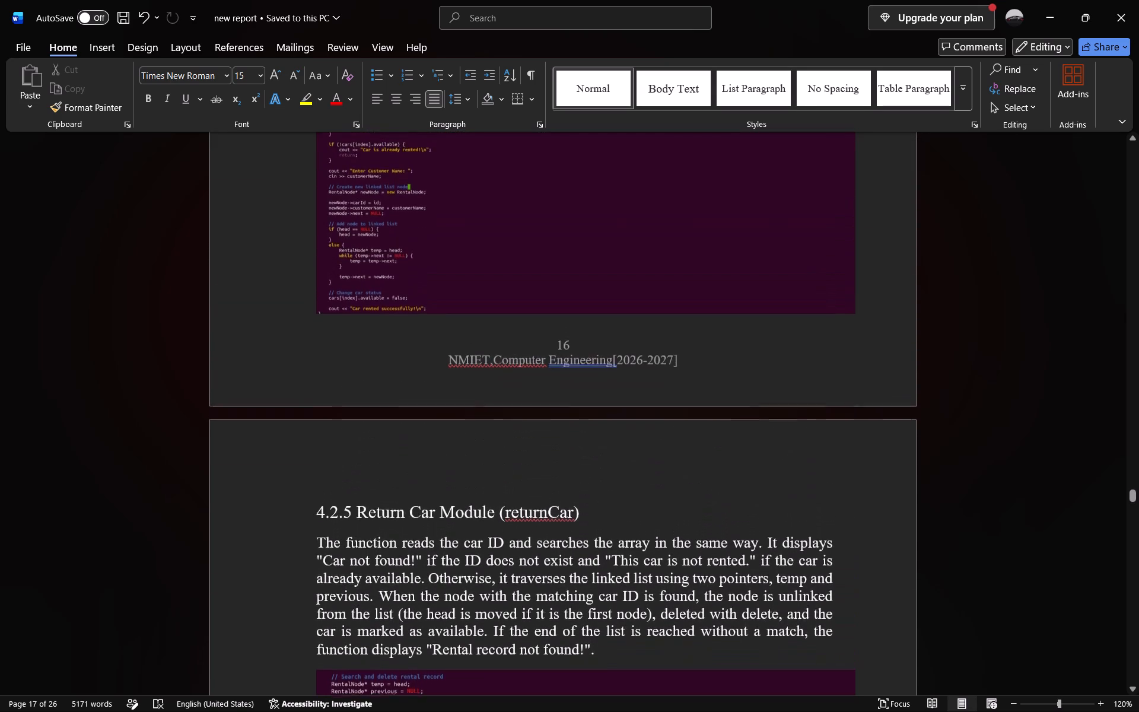
{"action": "scroll", "coordinate": [719, 260], "scroll_direction": "up", "scroll_amount": 4}
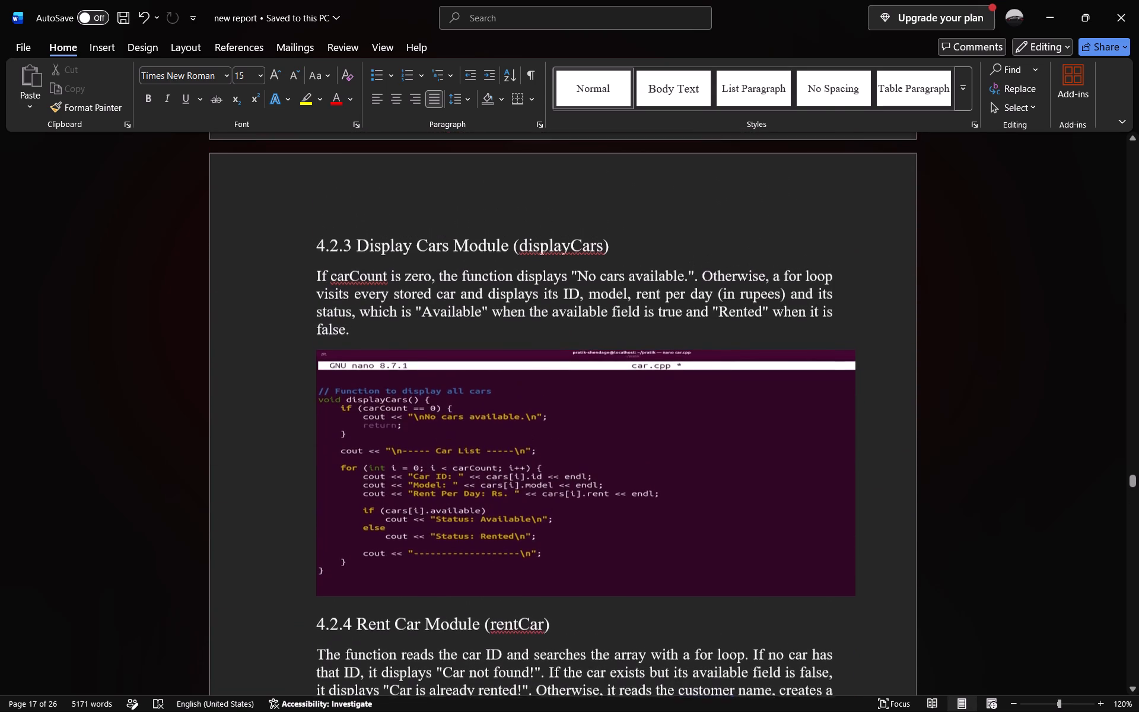
{"action": "scroll", "coordinate": [719, 260], "scroll_direction": "up", "scroll_amount": 1}
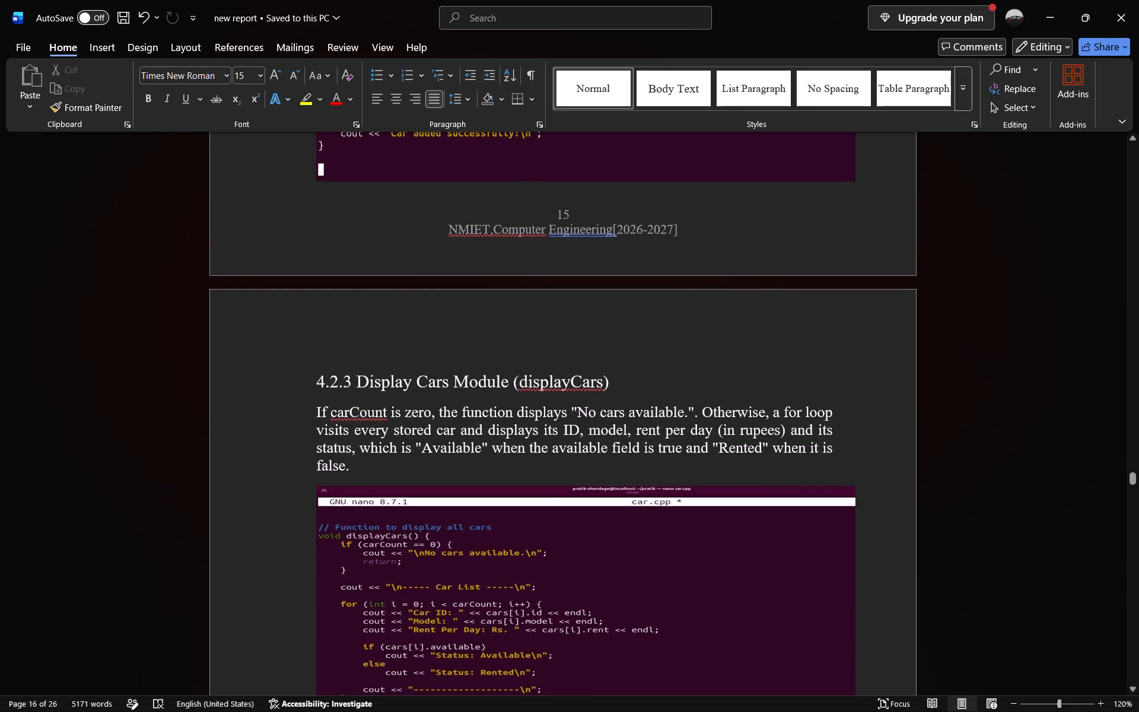
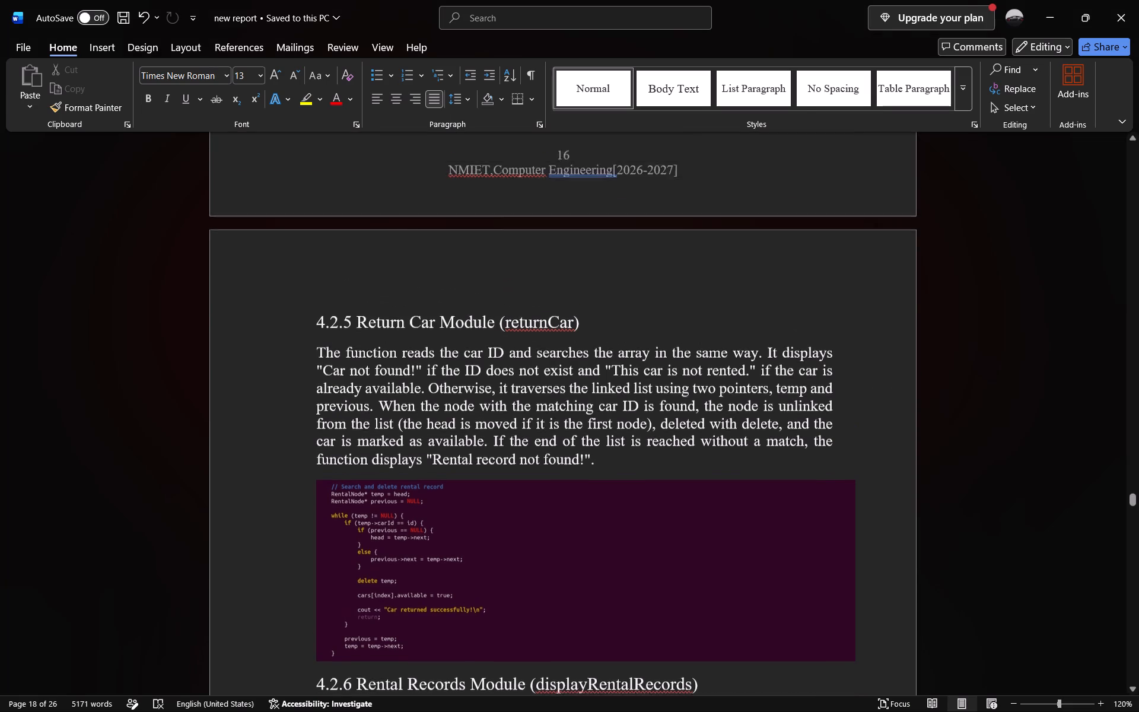
{"action": "scroll", "coordinate": [724, 411], "scroll_direction": "up", "scroll_amount": 3}
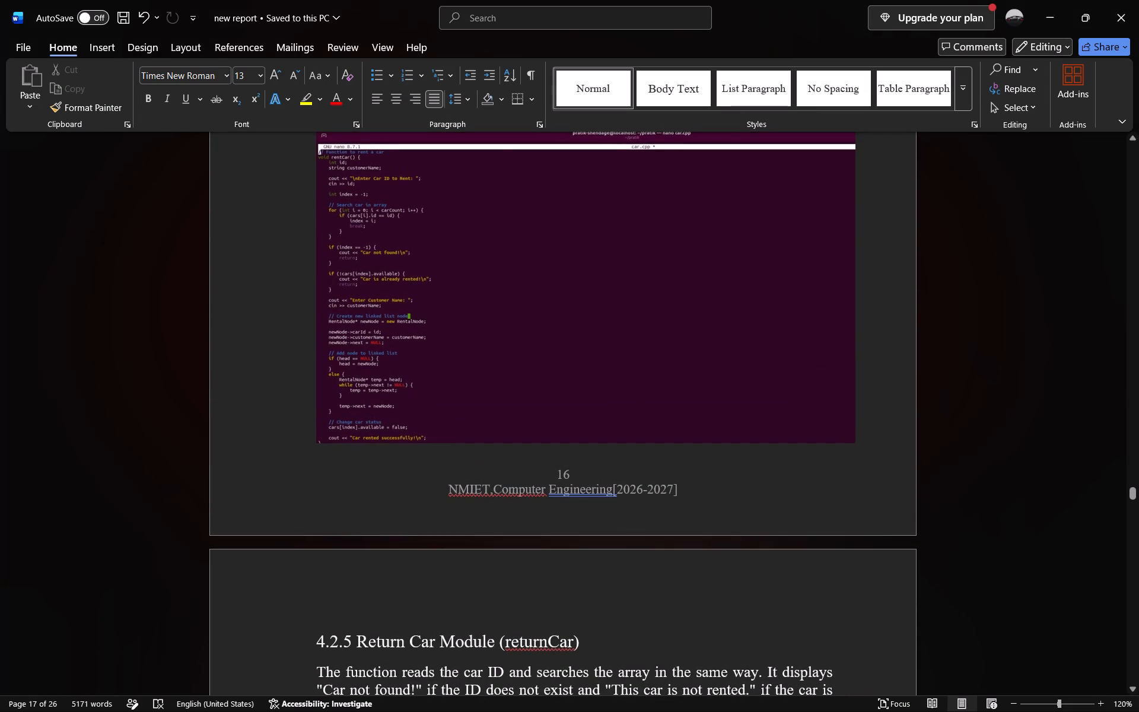
{"action": "scroll", "coordinate": [724, 411], "scroll_direction": "up", "scroll_amount": 1}
{"action": "key", "text": "alt+Tab"}
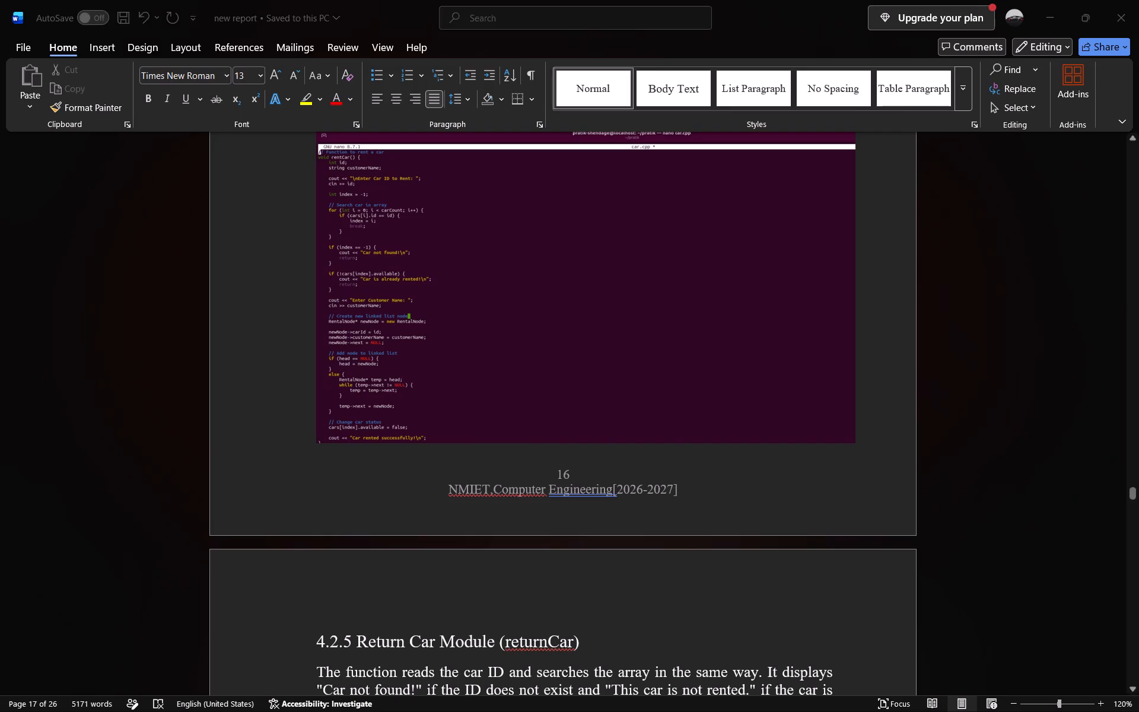
{"action": "key", "text": "alt+Tab"}
{"action": "scroll", "coordinate": [724, 411], "scroll_direction": "down", "scroll_amount": 2}
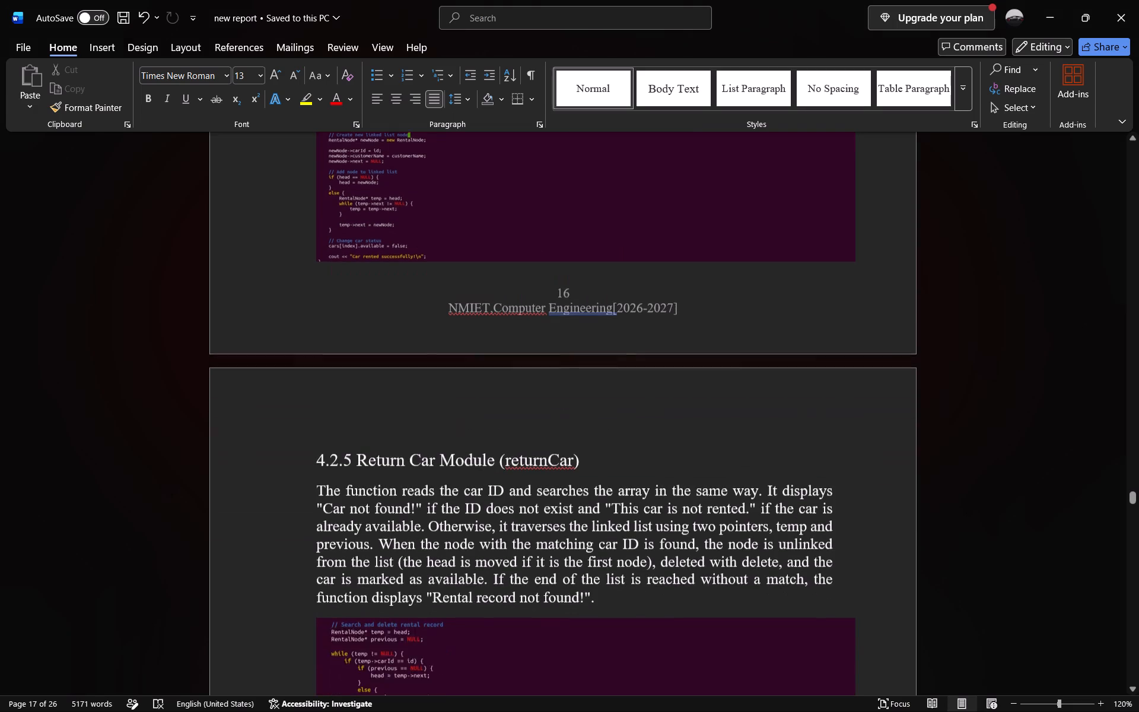
{"action": "scroll", "coordinate": [724, 411], "scroll_direction": "down", "scroll_amount": 2}
Switch to Antigravity IDE to check on the timetable agent.
{"action": "key", "text": "alt+Tab"}
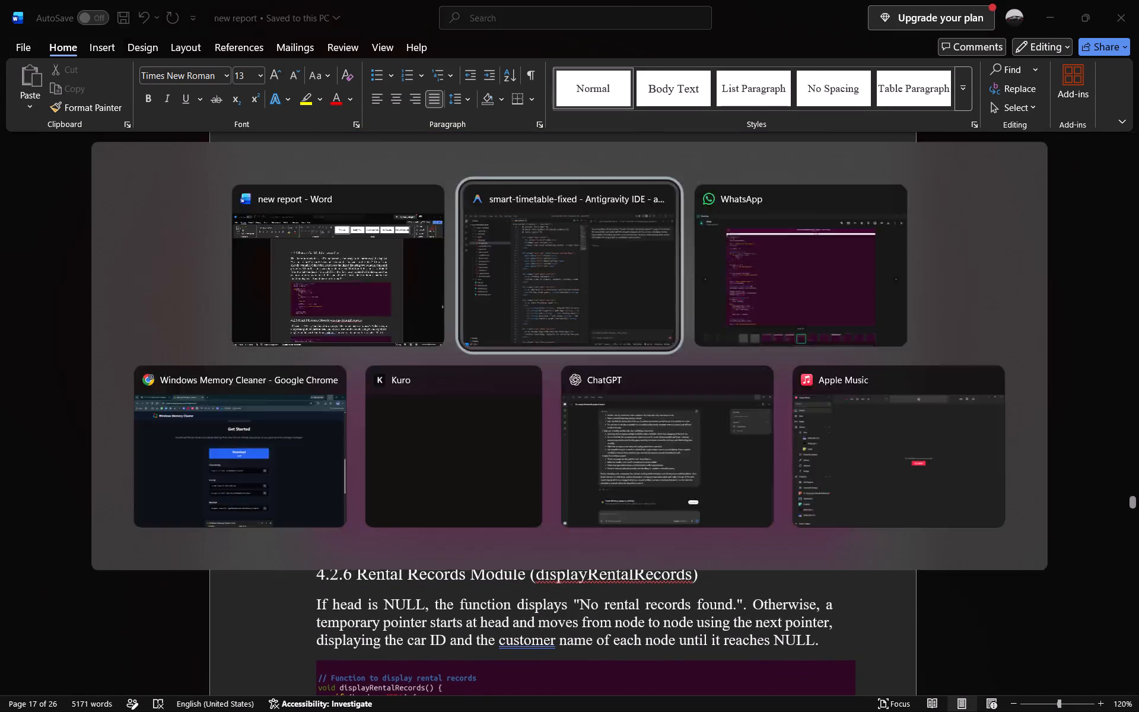
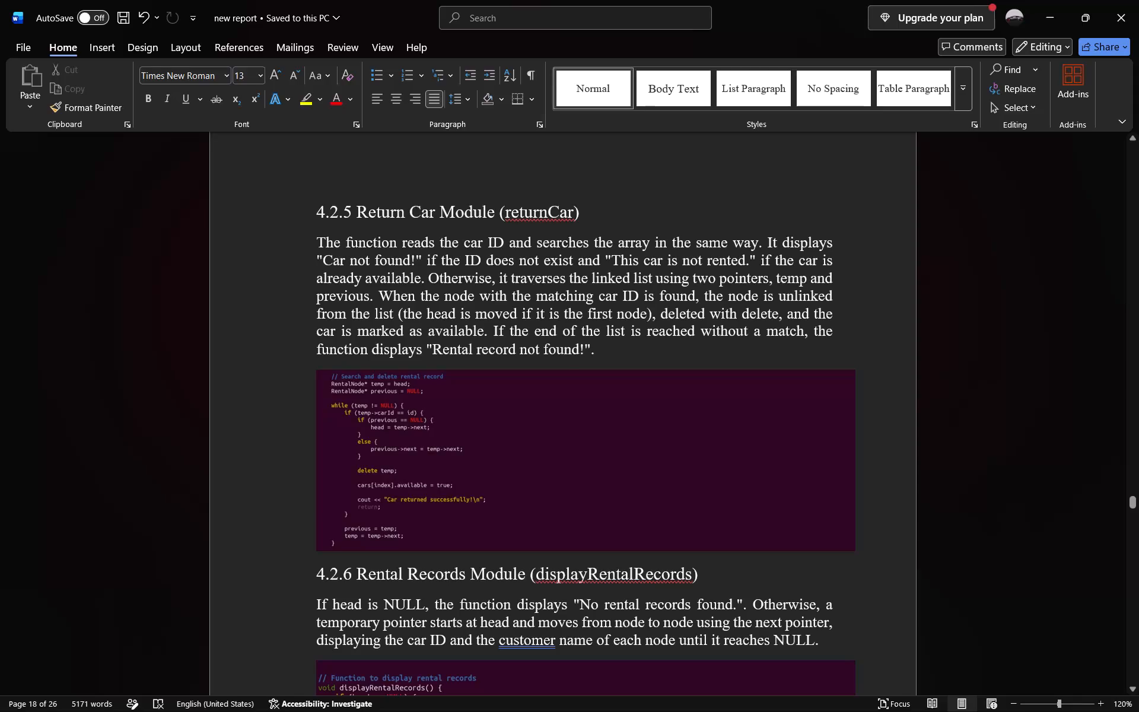
Examine the page layout of sections 4.2.5 and 4.2.6 in the Word report, including their code screenshots.
{"action": "scroll", "coordinate": [727, 285], "scroll_direction": "down", "scroll_amount": 3}
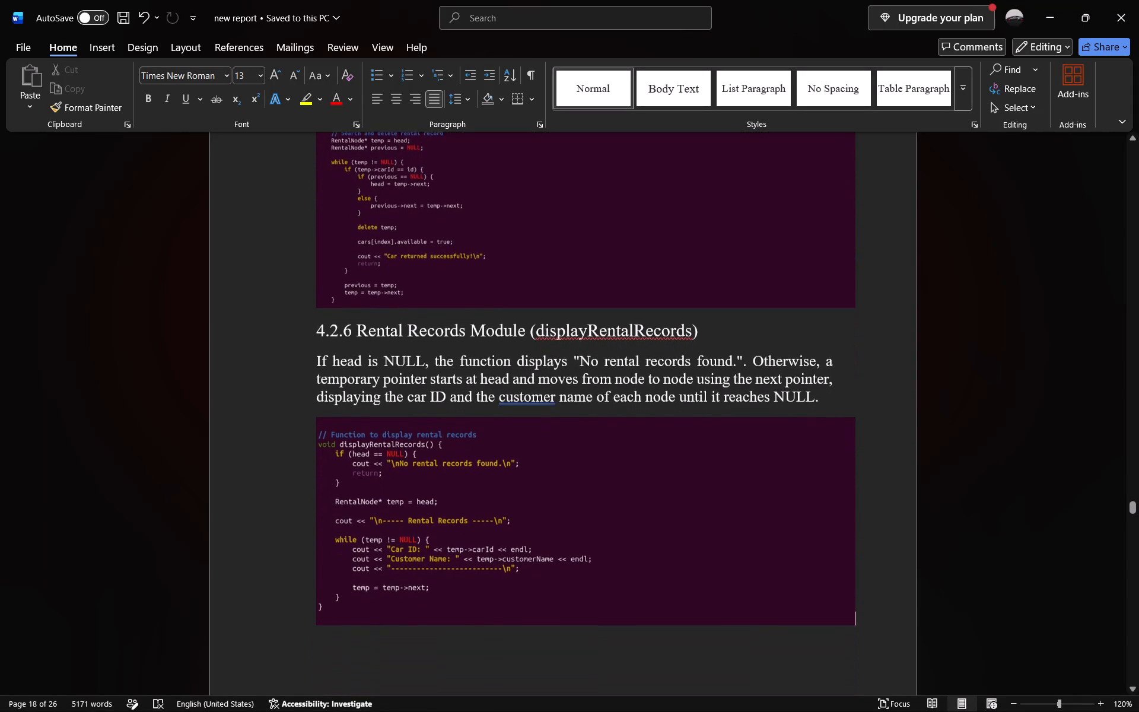
{"action": "scroll", "coordinate": [727, 285], "scroll_direction": "down", "scroll_amount": 1}
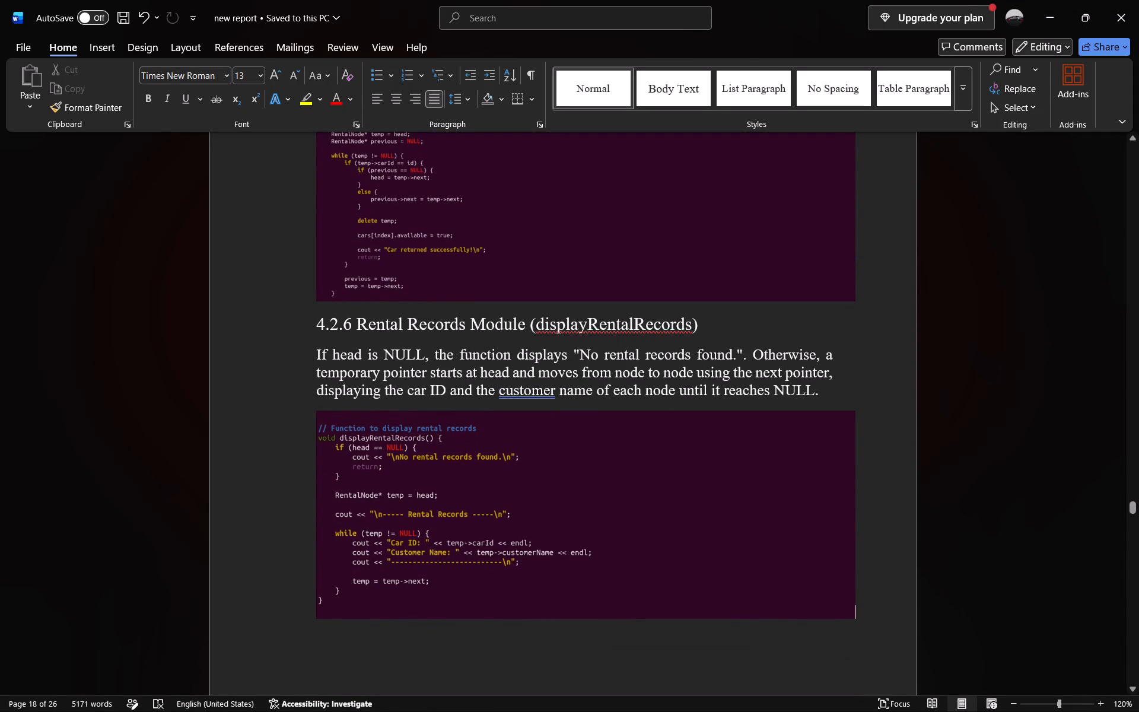
{"action": "scroll", "coordinate": [635, 396], "scroll_direction": "up", "scroll_amount": 1}
{"action": "scroll", "coordinate": [635, 396], "scroll_direction": "right", "scroll_amount": 1}
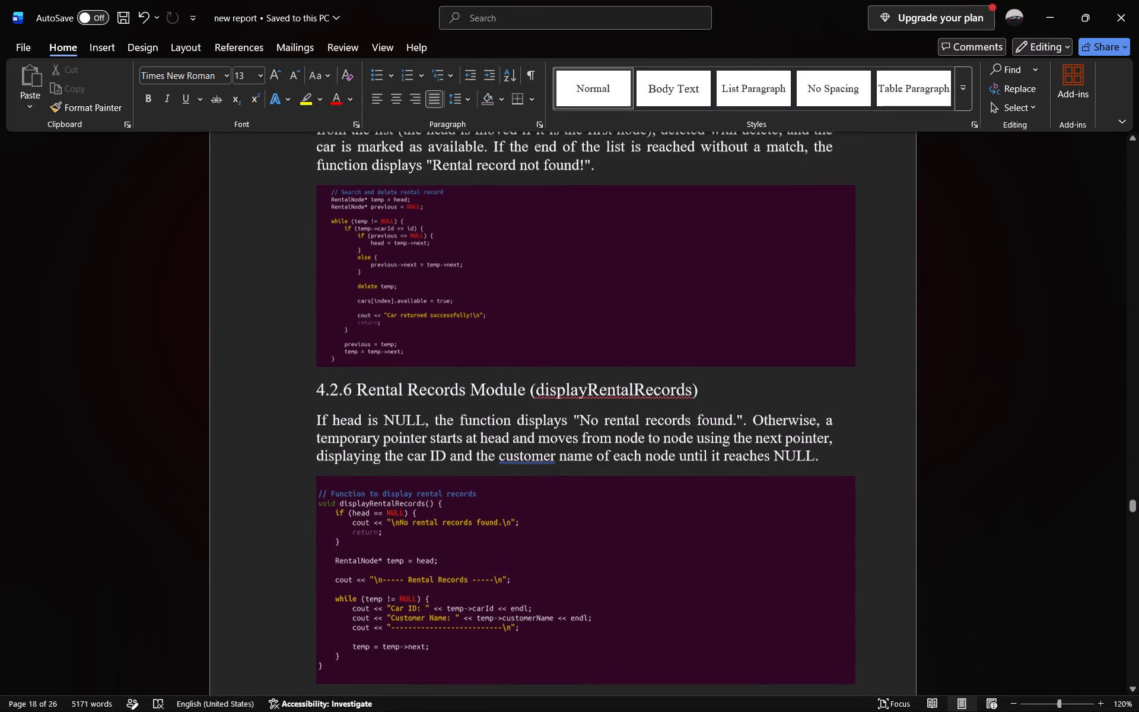
{"action": "scroll", "coordinate": [635, 396], "scroll_direction": "right", "scroll_amount": 1}
{"action": "scroll", "coordinate": [635, 396], "scroll_direction": "up", "scroll_amount": 1}
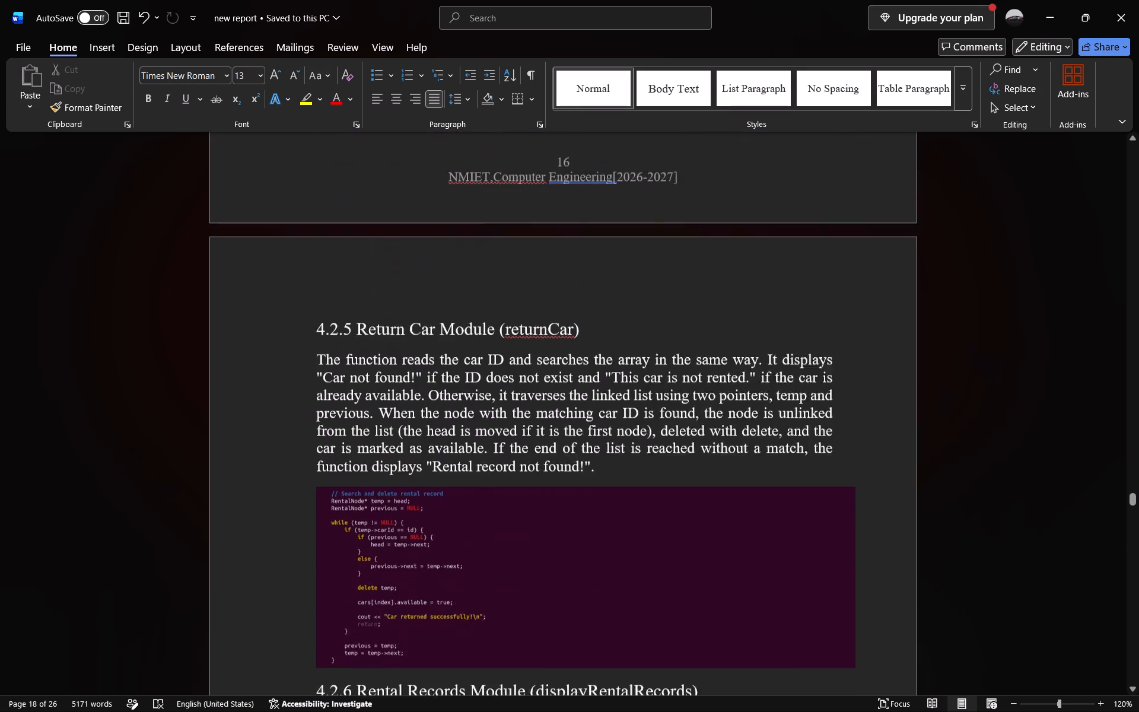
{"action": "scroll", "coordinate": [635, 396], "scroll_direction": "right", "scroll_amount": 1}
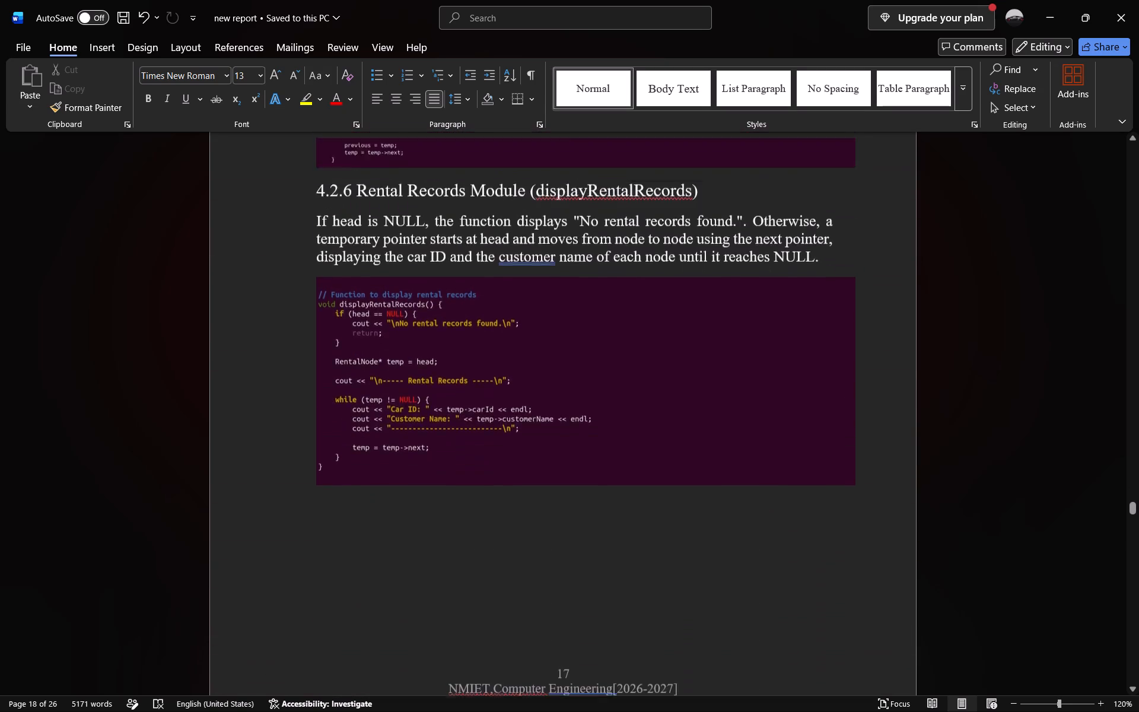
{"action": "scroll", "coordinate": [635, 396], "scroll_direction": "right", "scroll_amount": 2}
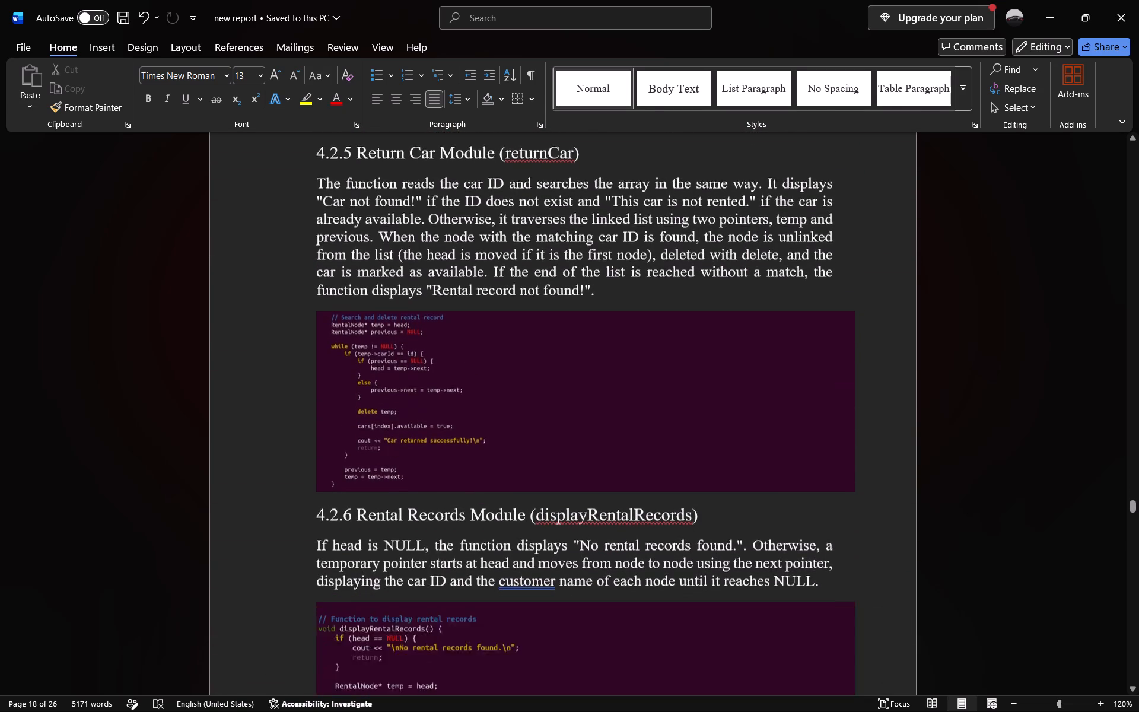
{"action": "scroll", "coordinate": [635, 396], "scroll_direction": "right", "scroll_amount": 2}
Review the layout from section 4.2.7 through 4.3 Data Representation to the first paragraph of section 4.4.
{"action": "scroll", "coordinate": [635, 396], "scroll_direction": "down", "scroll_amount": 1}
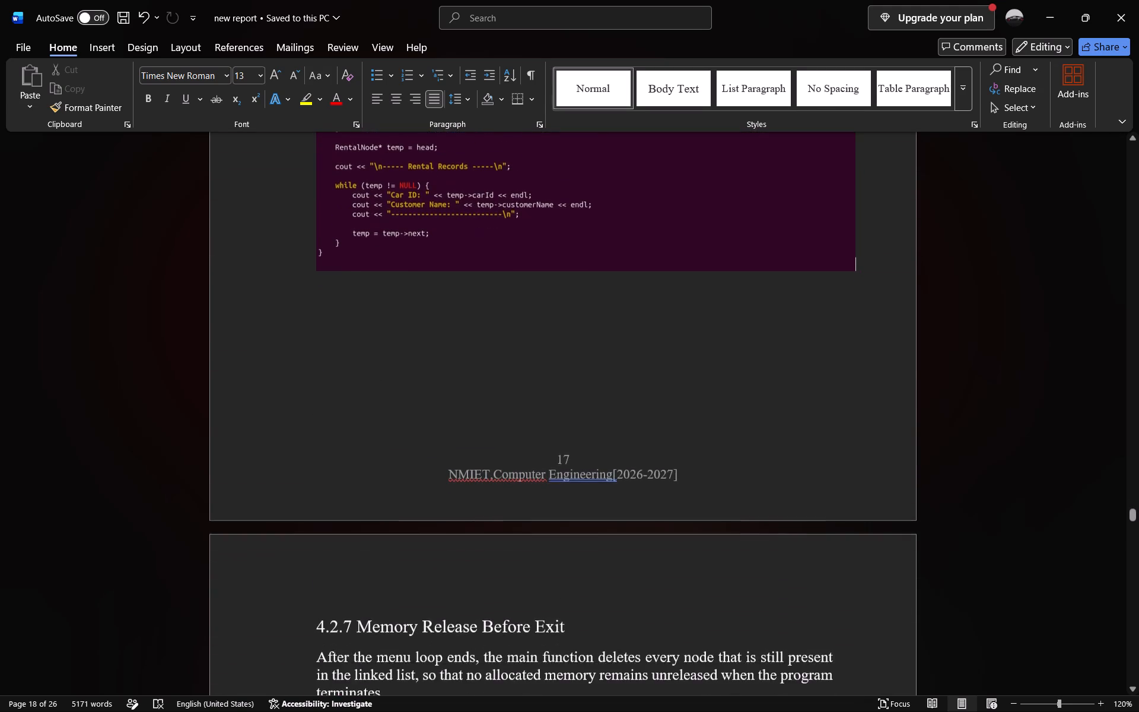
{"action": "scroll", "coordinate": [635, 396], "scroll_direction": "down", "scroll_amount": 2}
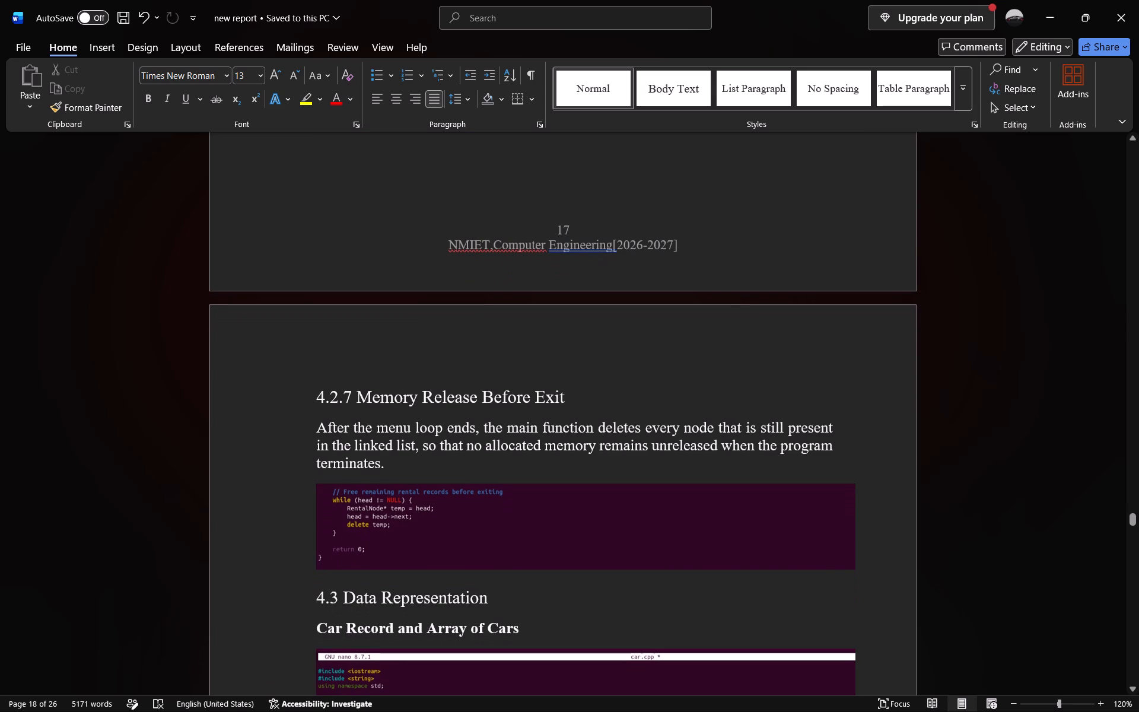
{"action": "scroll", "coordinate": [635, 396], "scroll_direction": "down", "scroll_amount": 1}
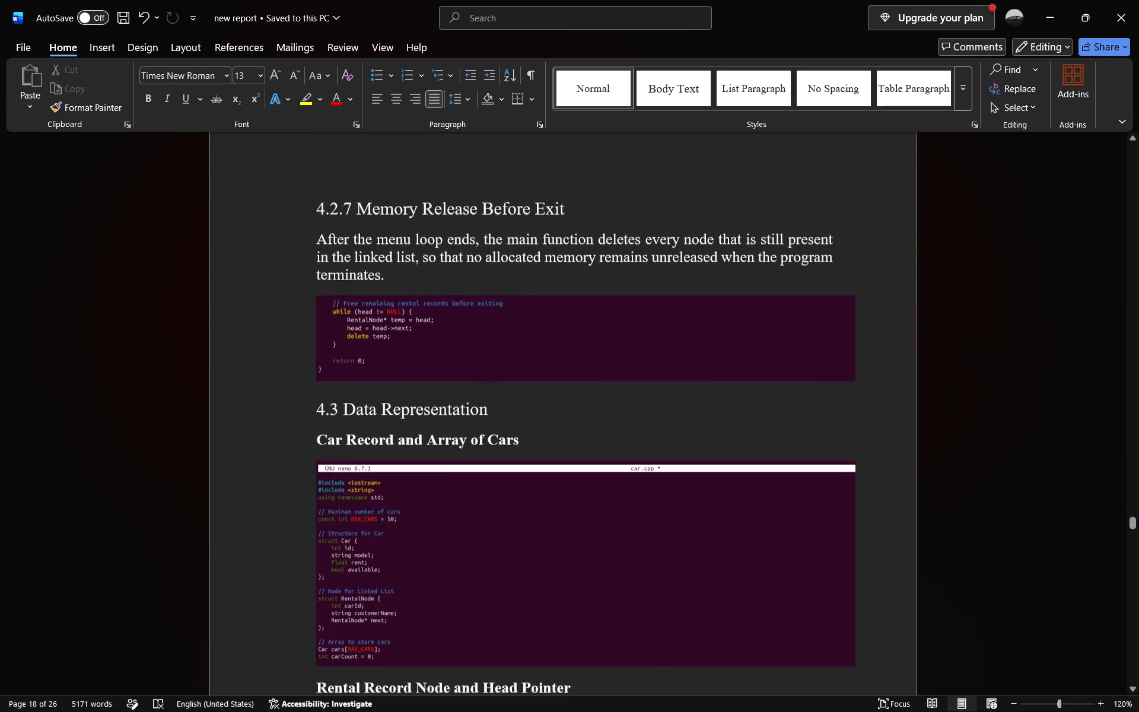
{"action": "scroll", "coordinate": [635, 396], "scroll_direction": "down", "scroll_amount": 1}
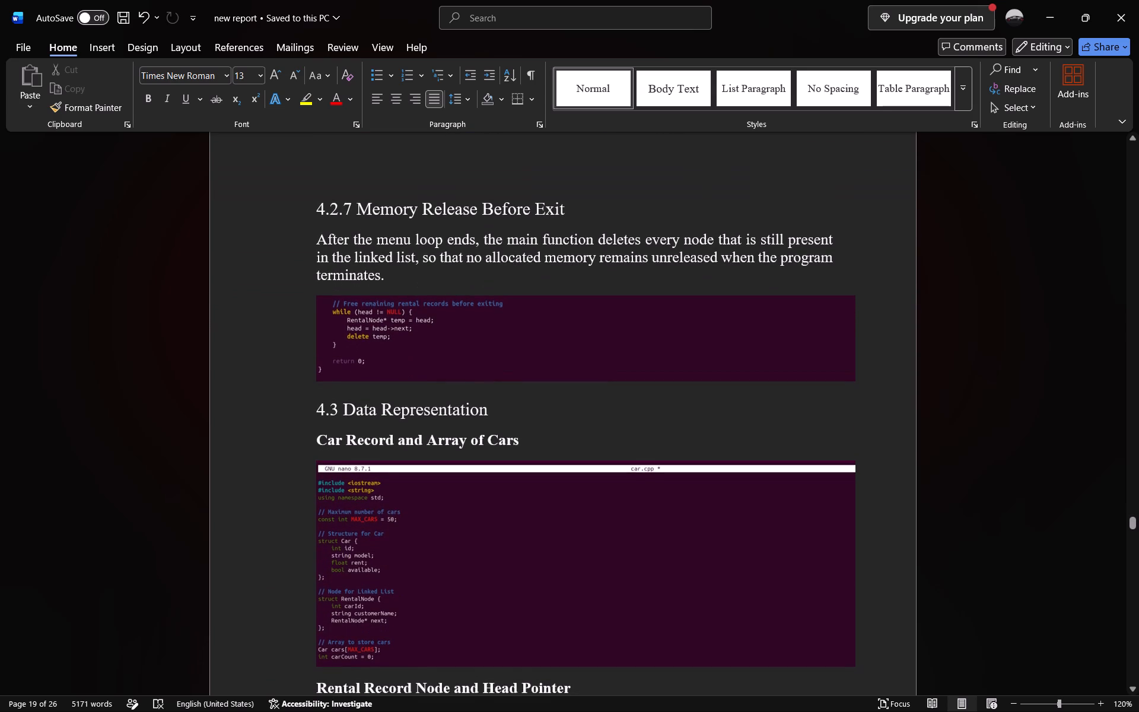
{"action": "scroll", "coordinate": [635, 396], "scroll_direction": "down", "scroll_amount": 1}
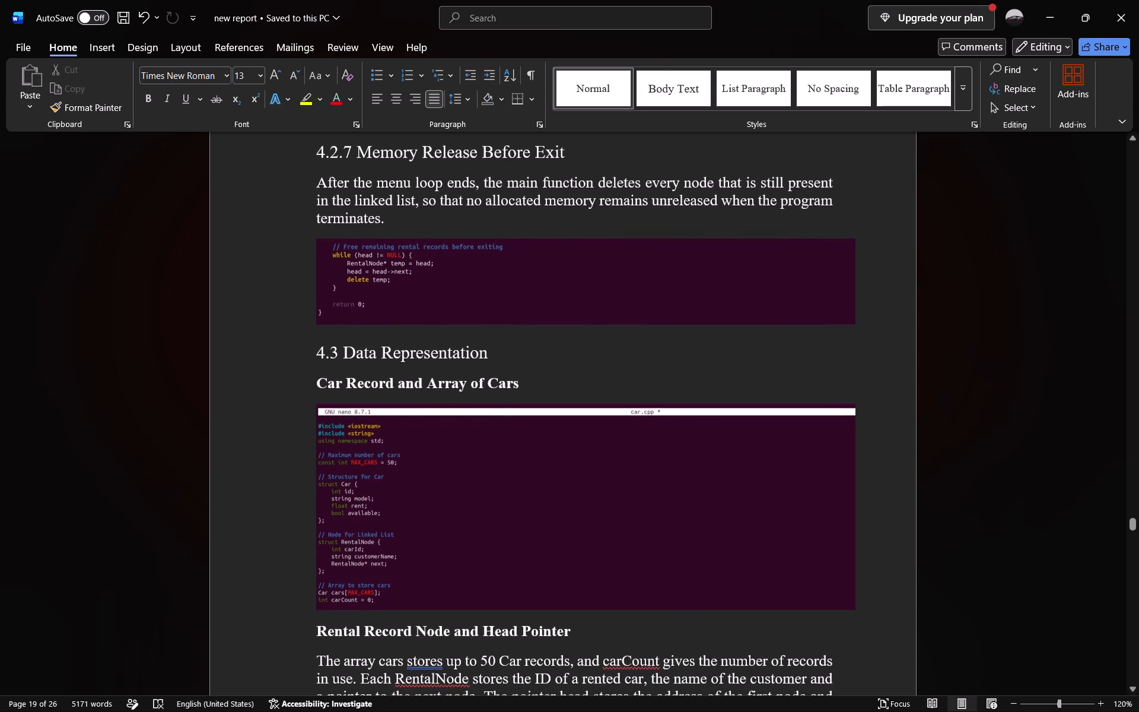
{"action": "scroll", "coordinate": [635, 396], "scroll_direction": "down", "scroll_amount": 1}
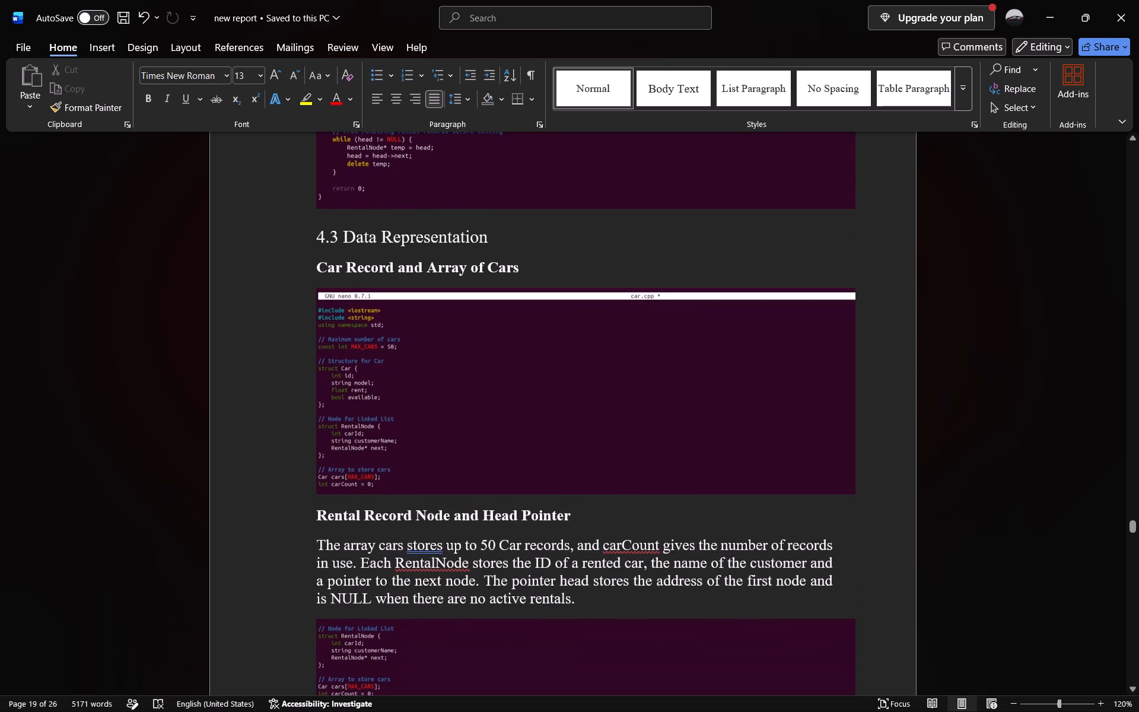
{"action": "scroll", "coordinate": [635, 396], "scroll_direction": "down", "scroll_amount": 1}
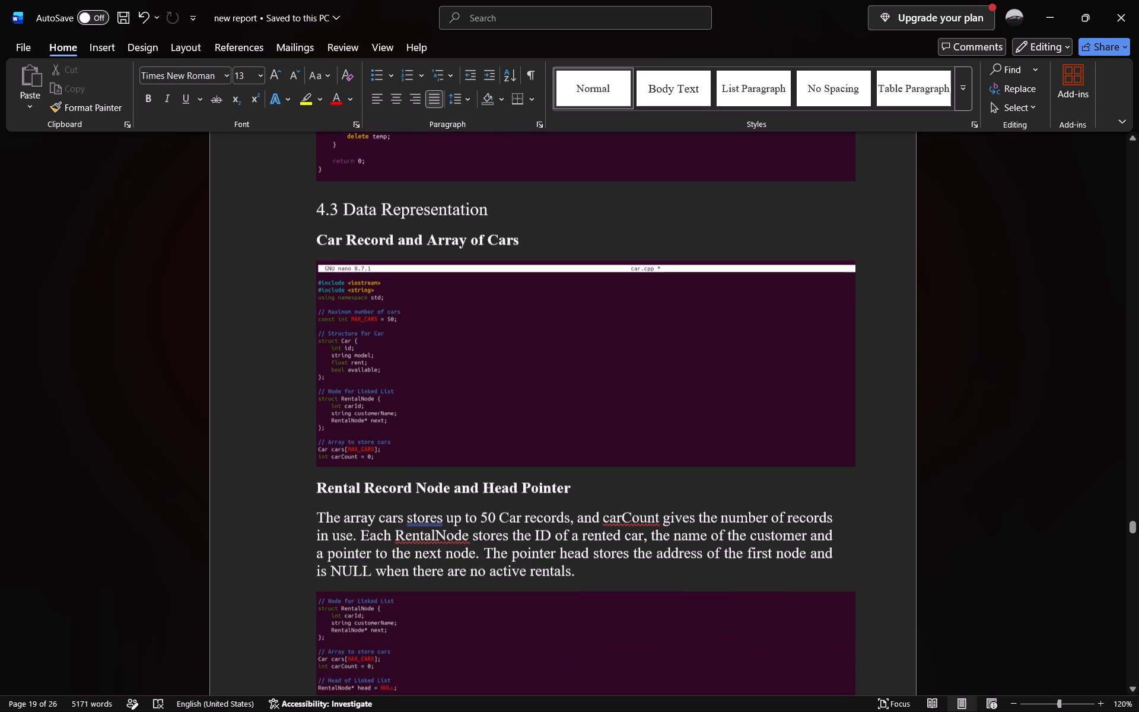
{"action": "scroll", "coordinate": [635, 396], "scroll_direction": "down", "scroll_amount": 1}
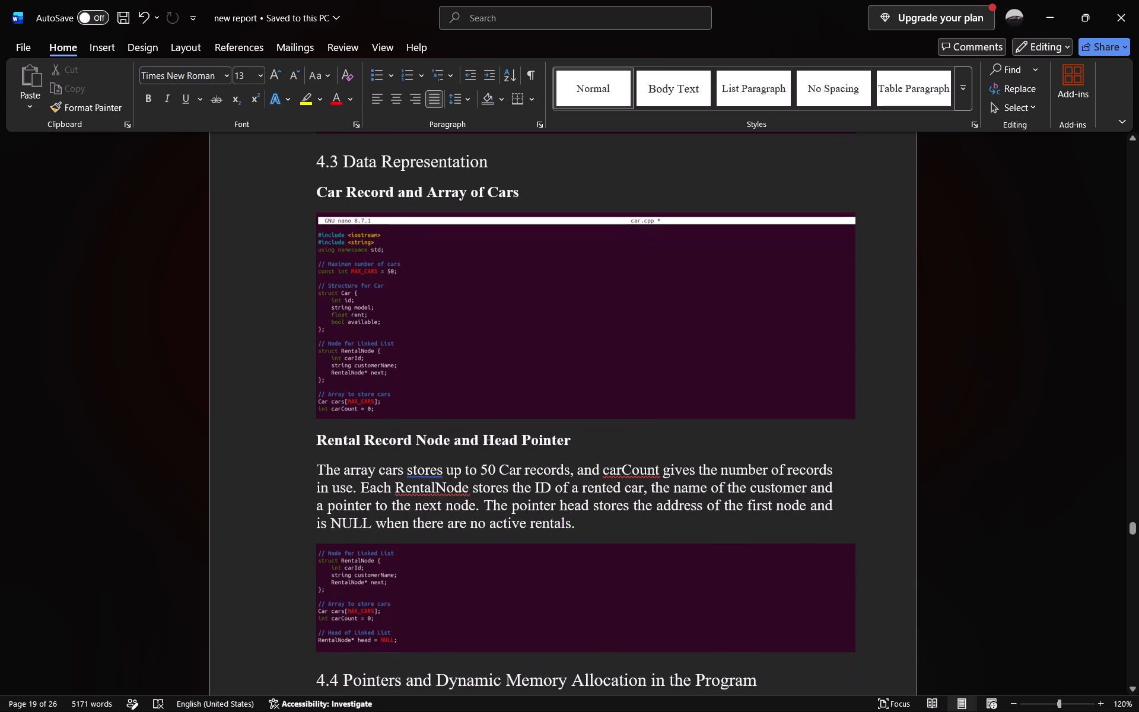
{"action": "scroll", "coordinate": [635, 396], "scroll_direction": "down", "scroll_amount": 1}
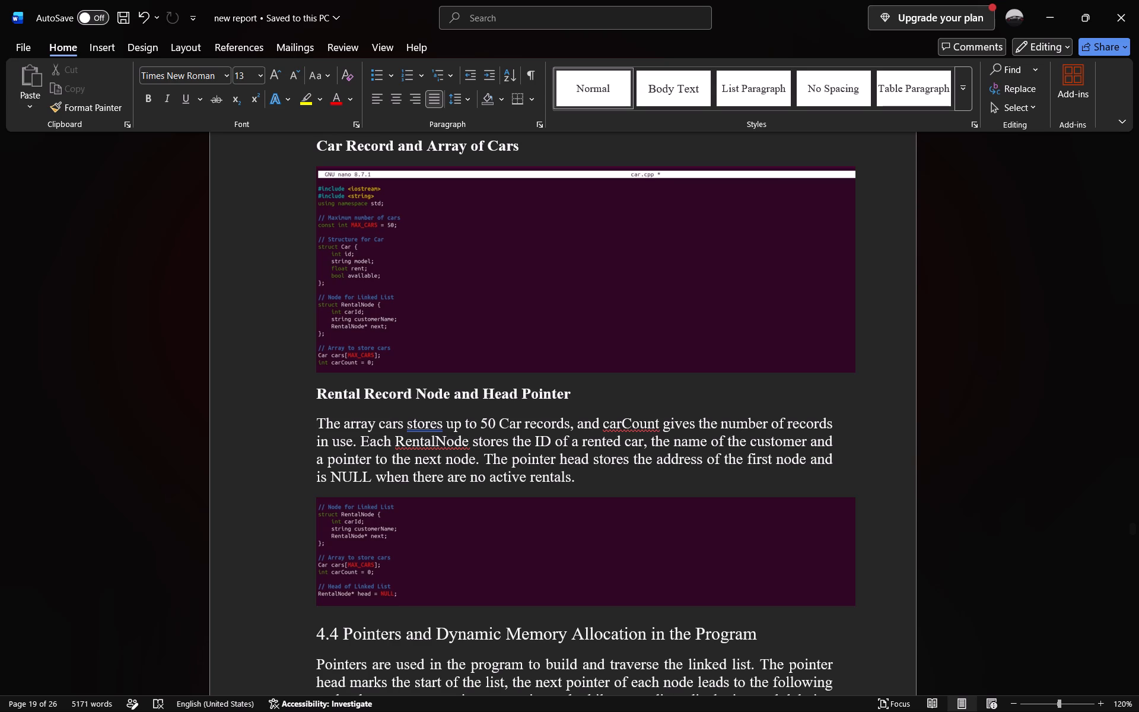
{"action": "scroll", "coordinate": [635, 396], "scroll_direction": "down", "scroll_amount": 2}
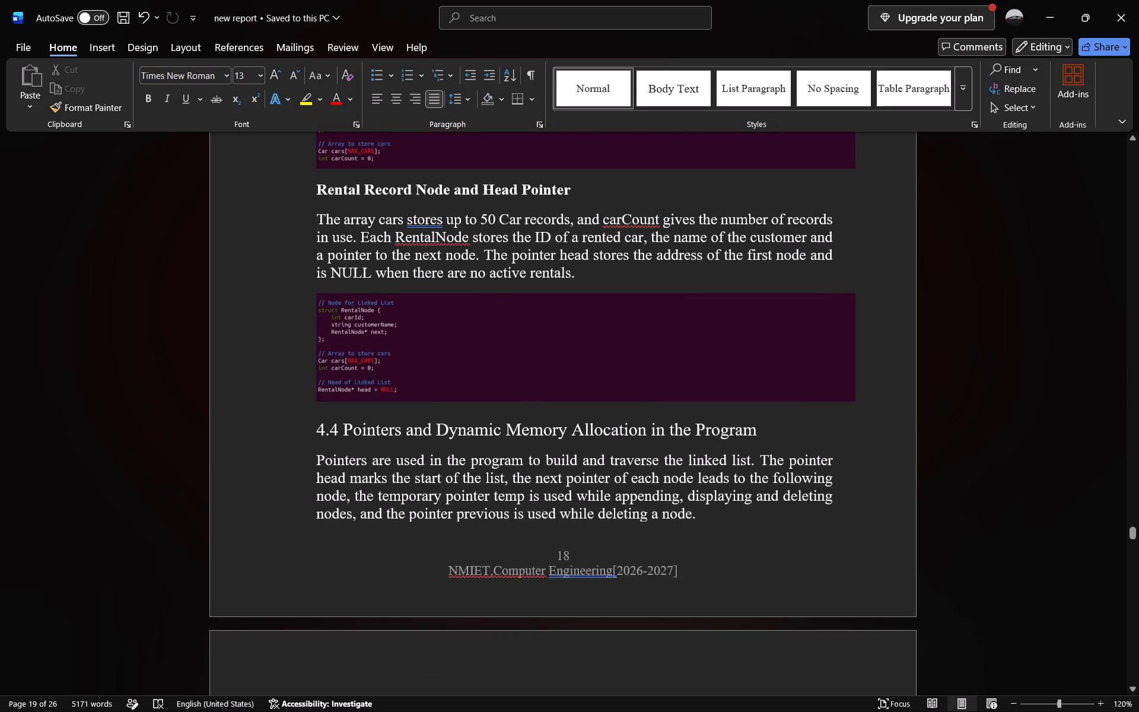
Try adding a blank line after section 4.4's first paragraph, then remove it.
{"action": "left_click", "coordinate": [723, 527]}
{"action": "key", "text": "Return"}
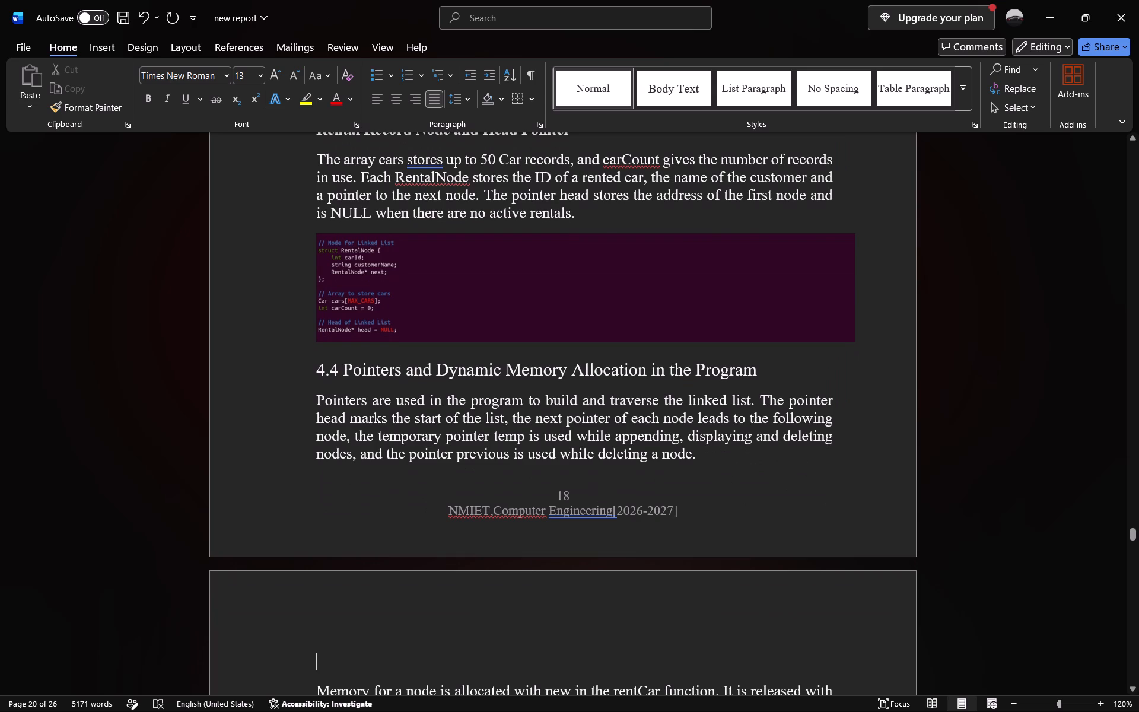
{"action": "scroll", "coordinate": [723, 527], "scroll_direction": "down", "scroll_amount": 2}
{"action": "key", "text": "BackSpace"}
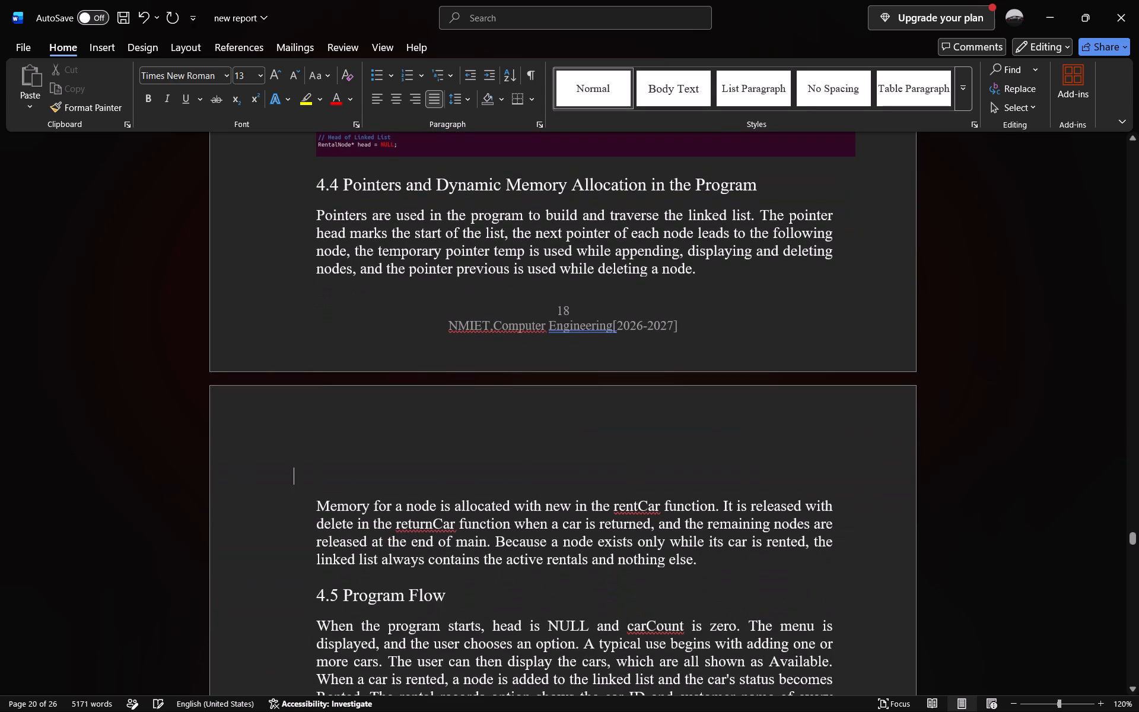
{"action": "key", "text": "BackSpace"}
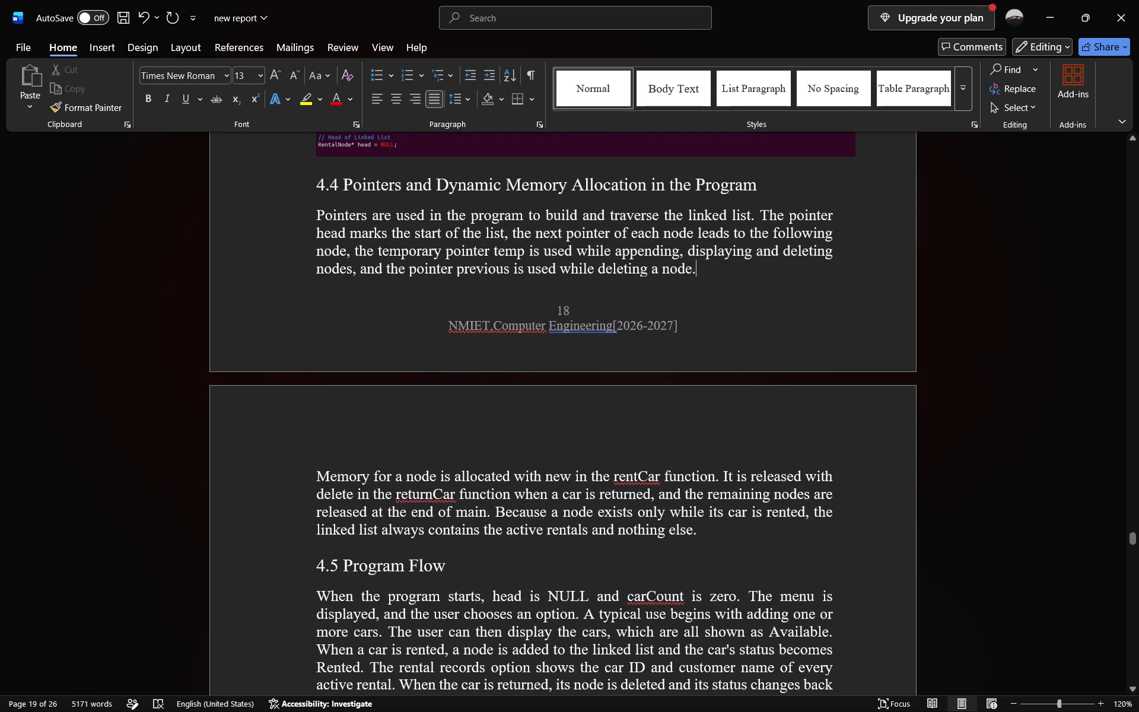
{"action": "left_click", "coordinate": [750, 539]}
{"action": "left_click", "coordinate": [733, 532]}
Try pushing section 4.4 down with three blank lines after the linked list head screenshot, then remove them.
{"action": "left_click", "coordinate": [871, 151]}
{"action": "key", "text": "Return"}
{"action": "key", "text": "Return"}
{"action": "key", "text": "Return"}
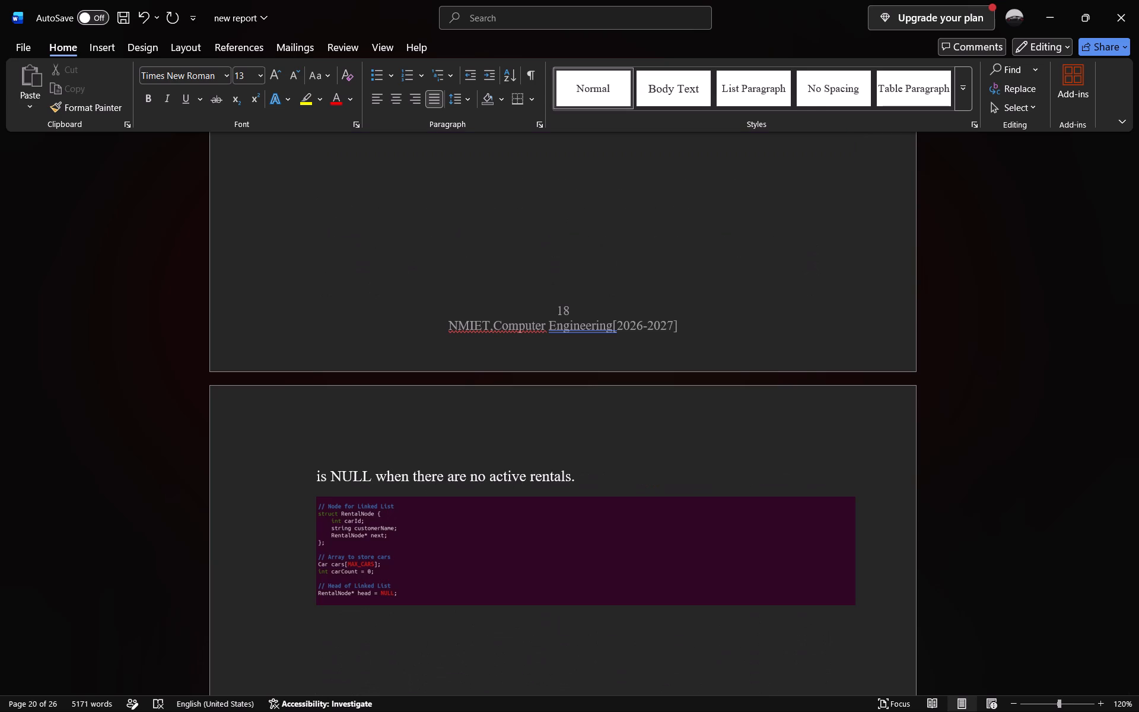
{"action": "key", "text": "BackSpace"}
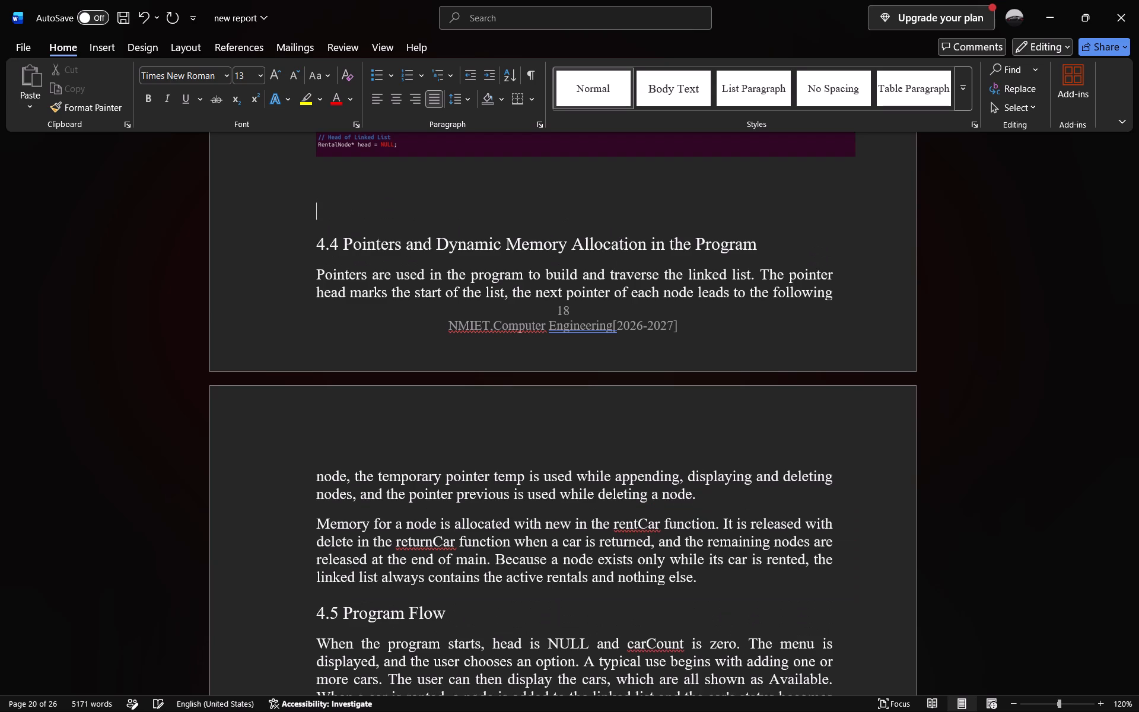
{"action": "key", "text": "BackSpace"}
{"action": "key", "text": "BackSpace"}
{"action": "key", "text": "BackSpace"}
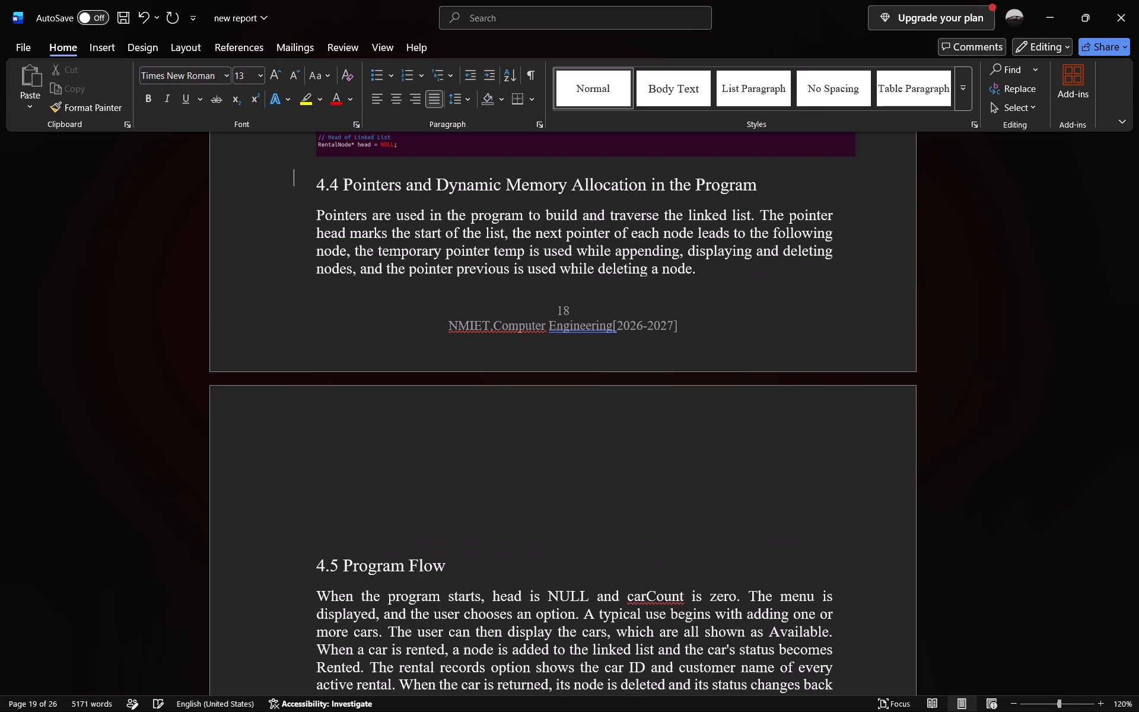
Add a blank line between the linked list head screenshot and heading 4.4, and bring up the page layout options.
{"action": "key", "text": "Return"}
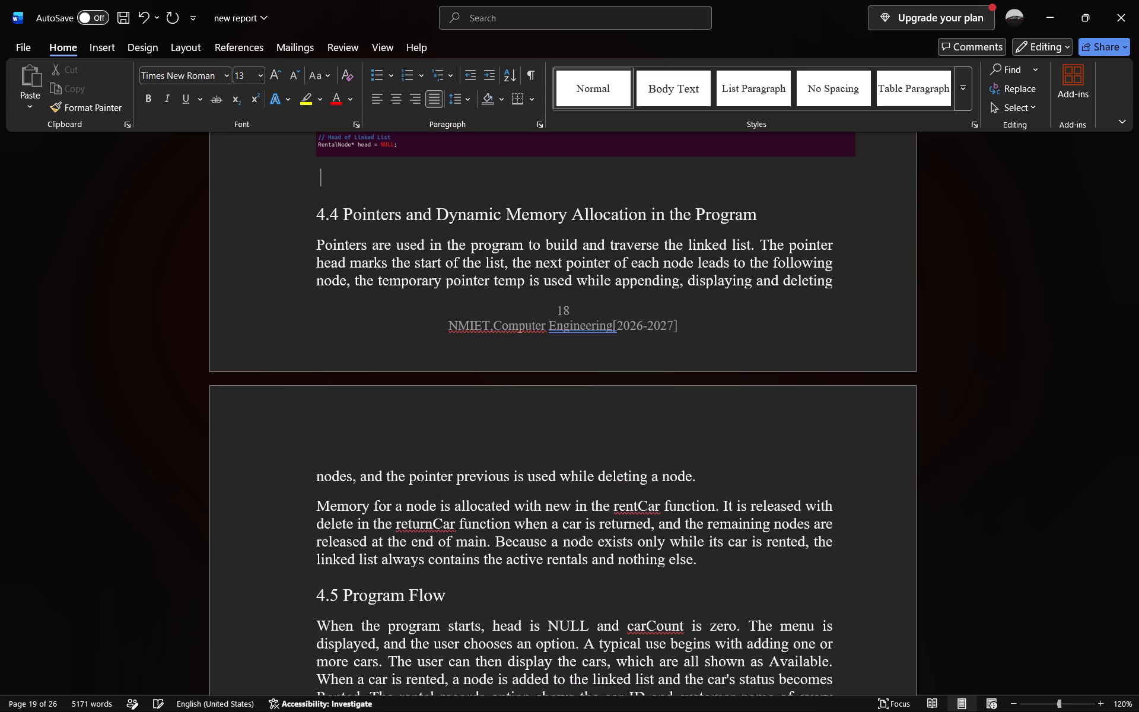
{"action": "left_click", "coordinate": [121, 43]}
{"action": "left_click", "coordinate": [194, 47]}
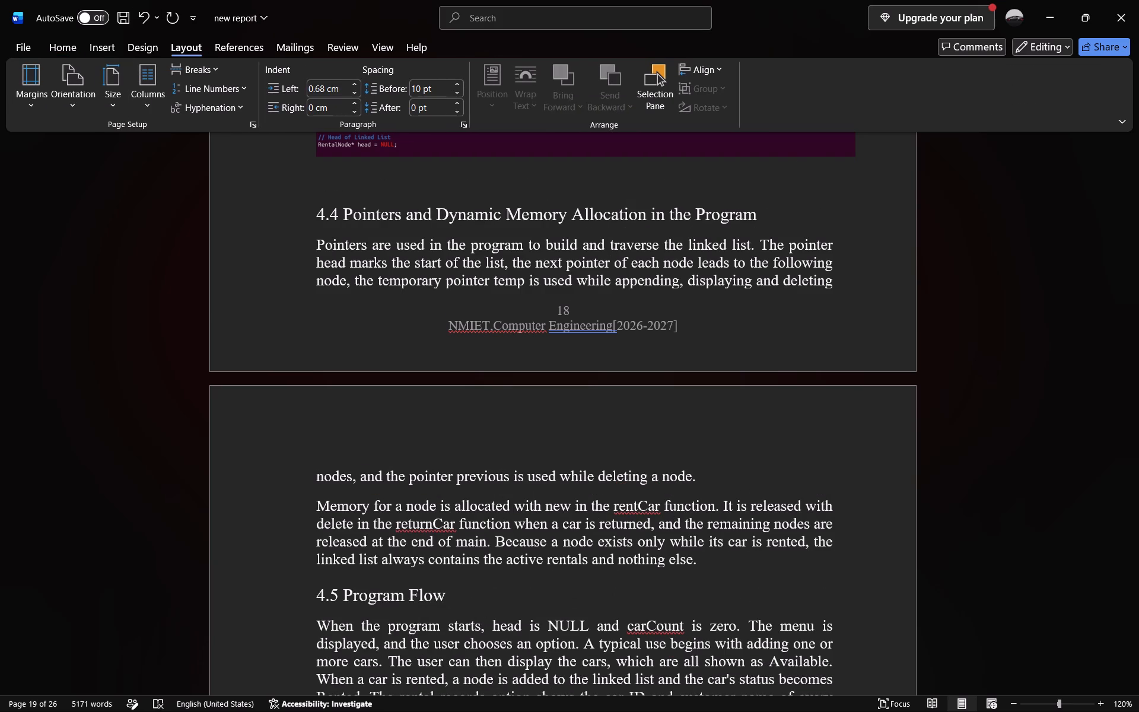
Insert a Next Page section break before heading 4.4 so that section 4.4 starts on a new page.
{"action": "left_click", "coordinate": [196, 76]}
{"action": "left_click", "coordinate": [249, 268]}
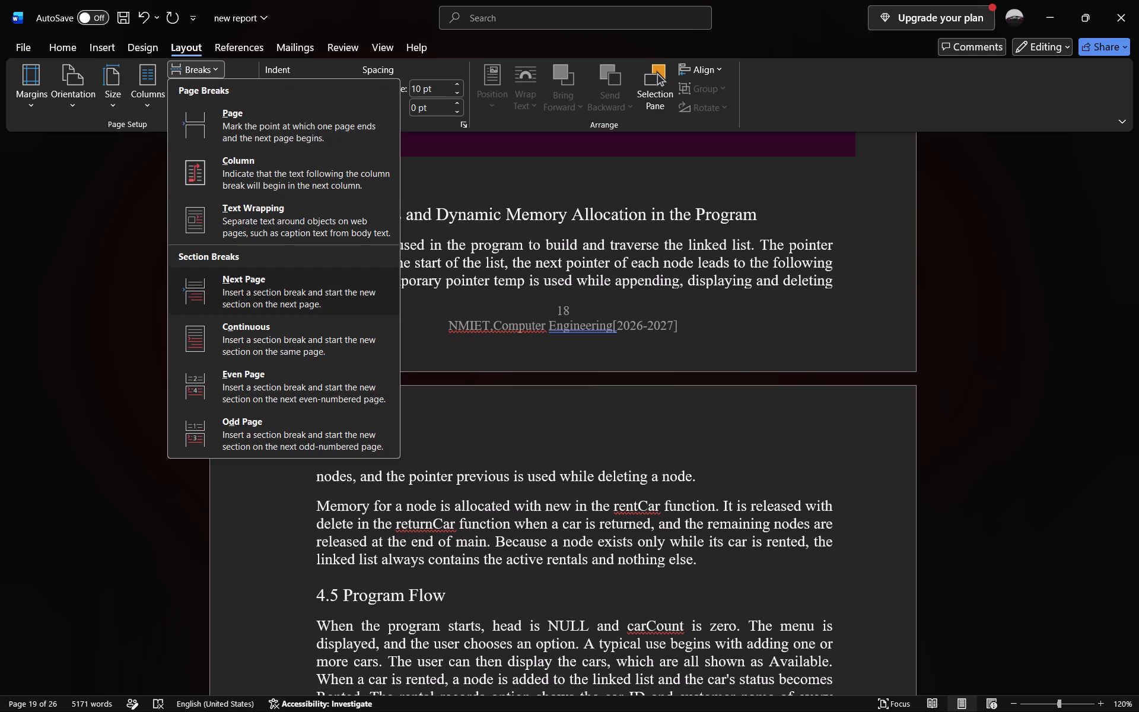
Delete the leftover blank lines around the section break so heading 4.4 sits at the top of its new page.
{"action": "scroll", "coordinate": [453, 465], "scroll_direction": "down", "scroll_amount": 1}
{"action": "key", "text": "BackSpace"}
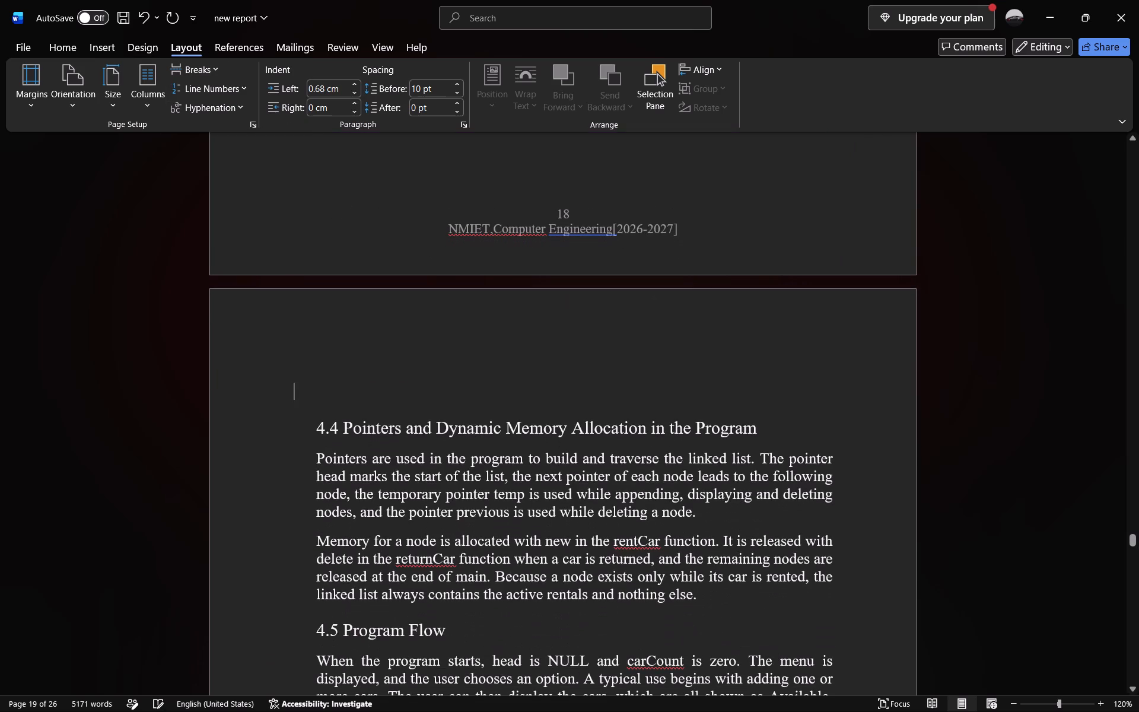
{"action": "key", "text": "BackSpace"}
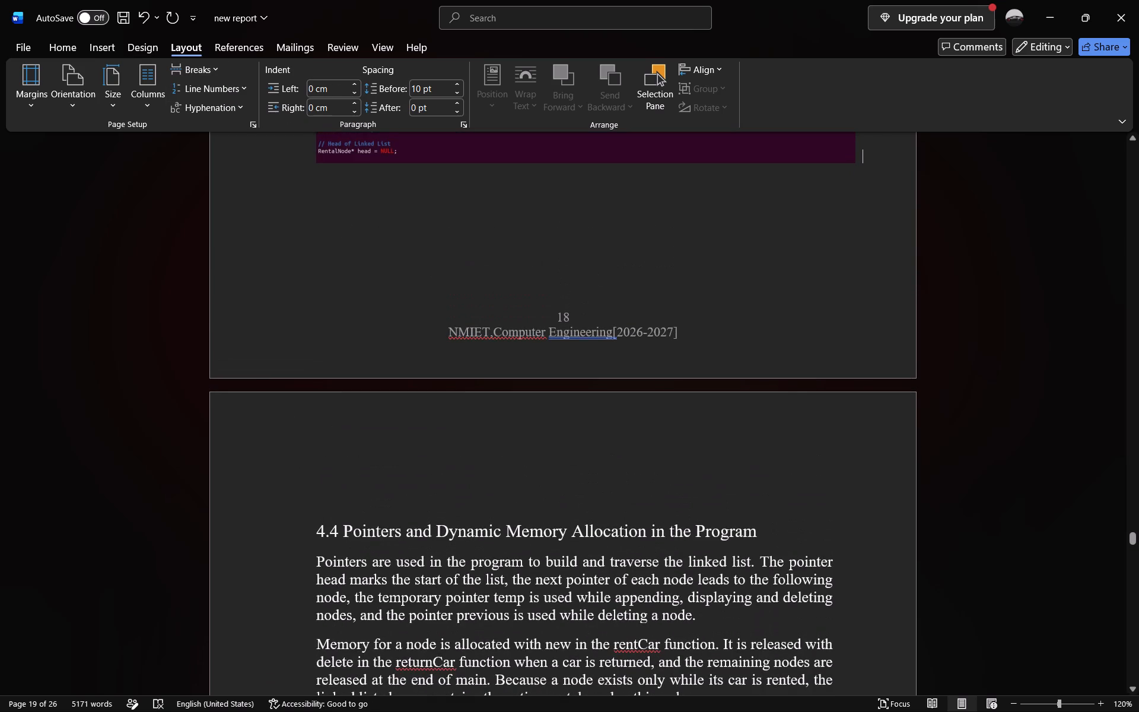
{"action": "key", "text": "Down"}
{"action": "key", "text": "Delete"}
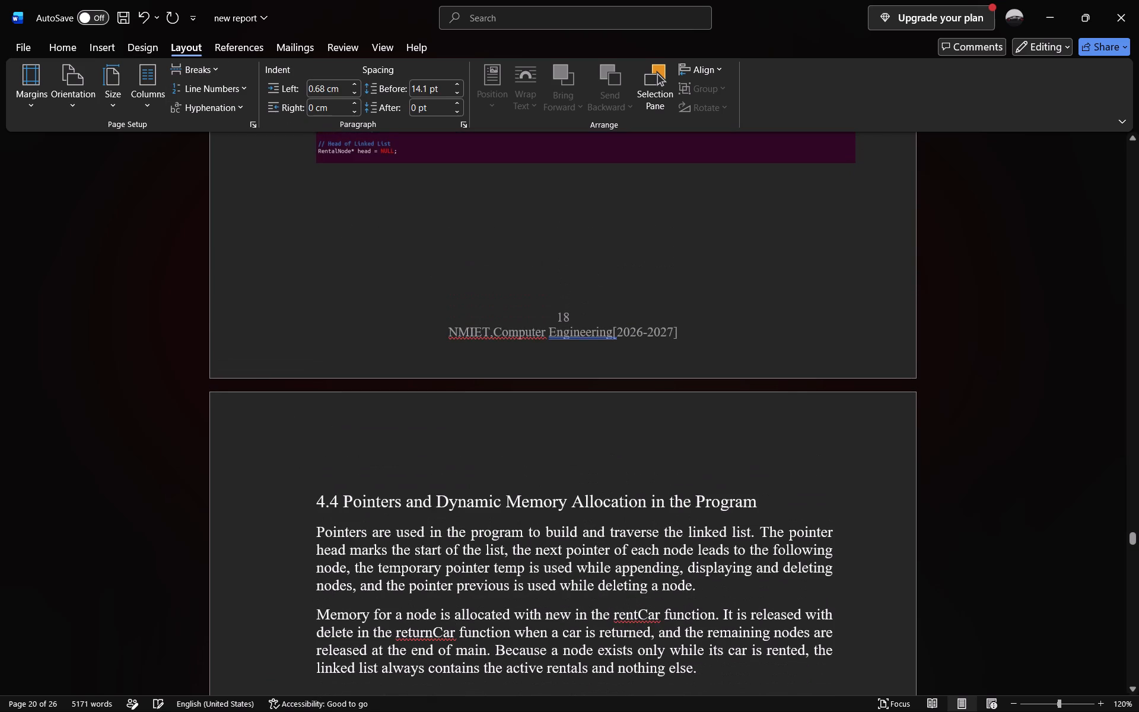
Add a blank line between section 4.4's last paragraph and heading 4.5 Program Flow.
{"action": "scroll", "coordinate": [453, 465], "scroll_direction": "down", "scroll_amount": 3}
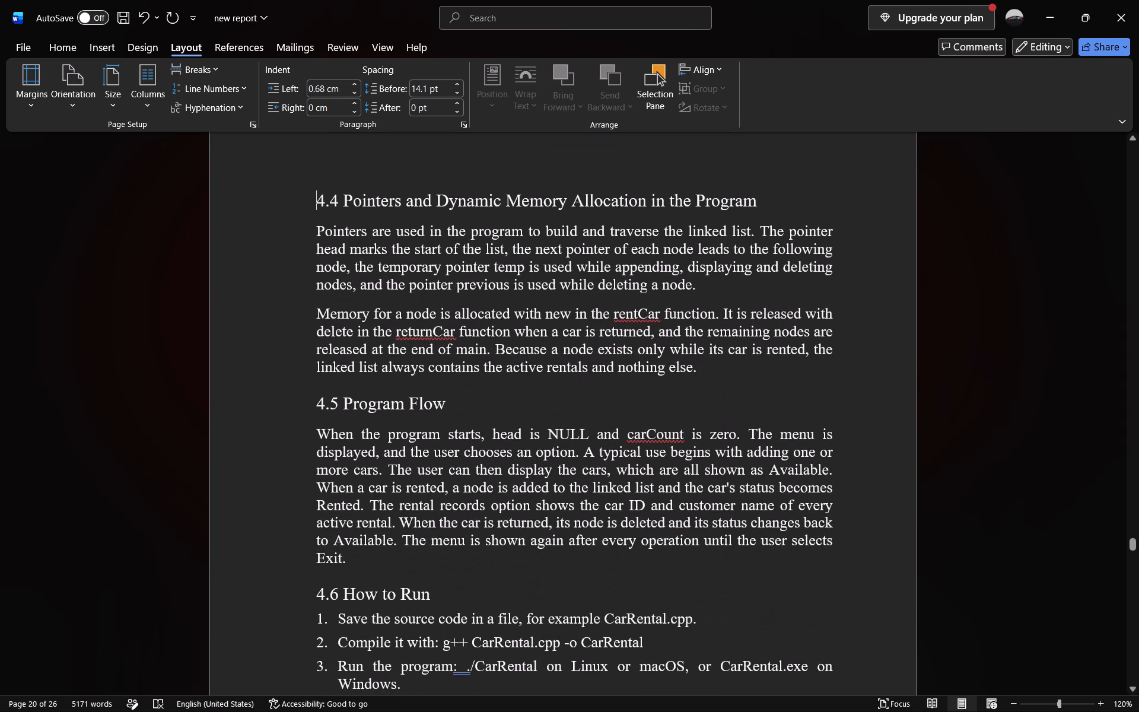
{"action": "left_click", "coordinate": [734, 372]}
{"action": "key", "text": "Return"}
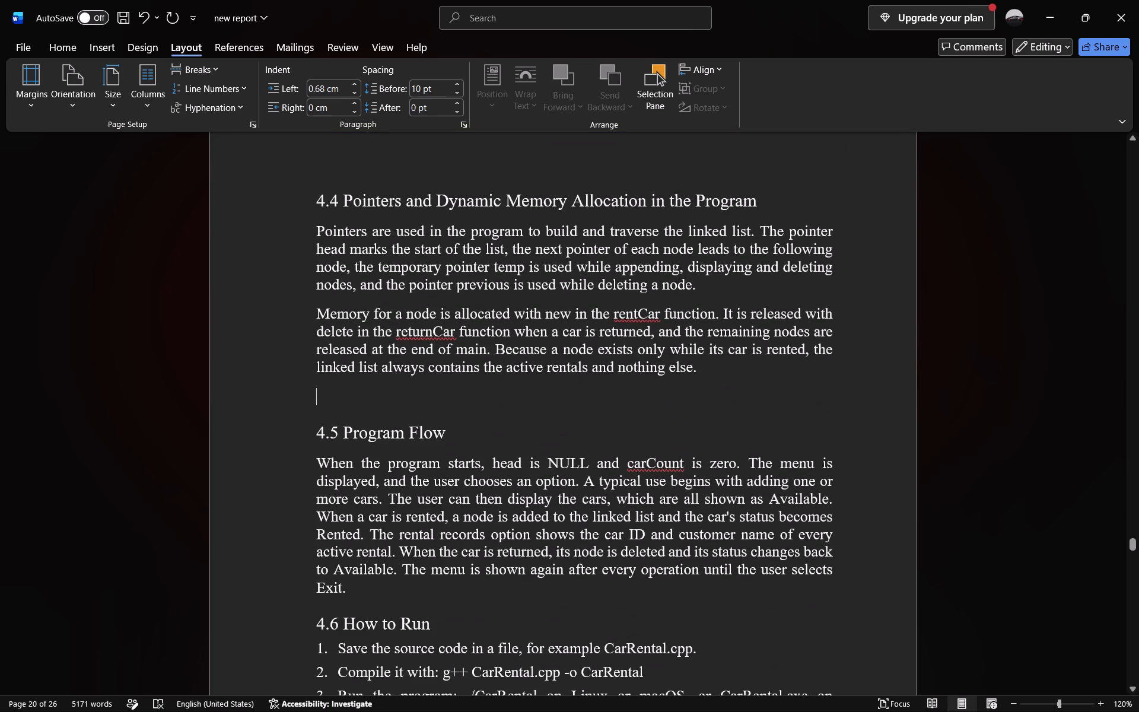
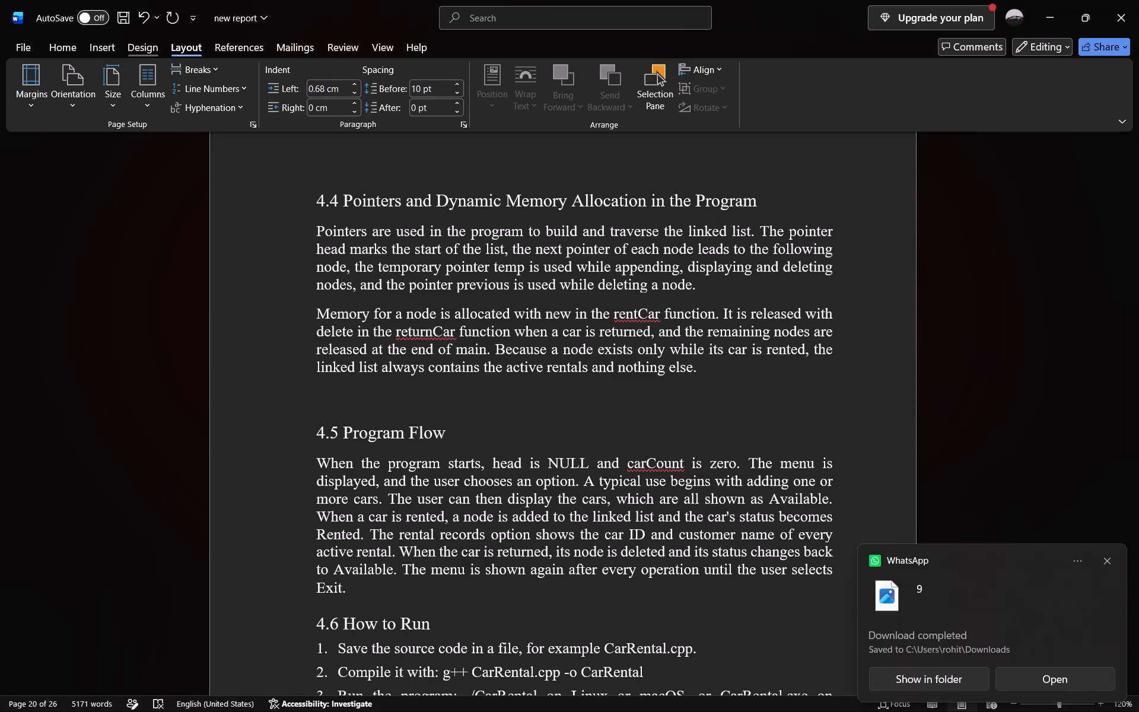
Insert picture 9 from the Downloads folder on the blank line between section 4.4's last paragraph and heading 4.5.
{"action": "left_click", "coordinate": [114, 42]}
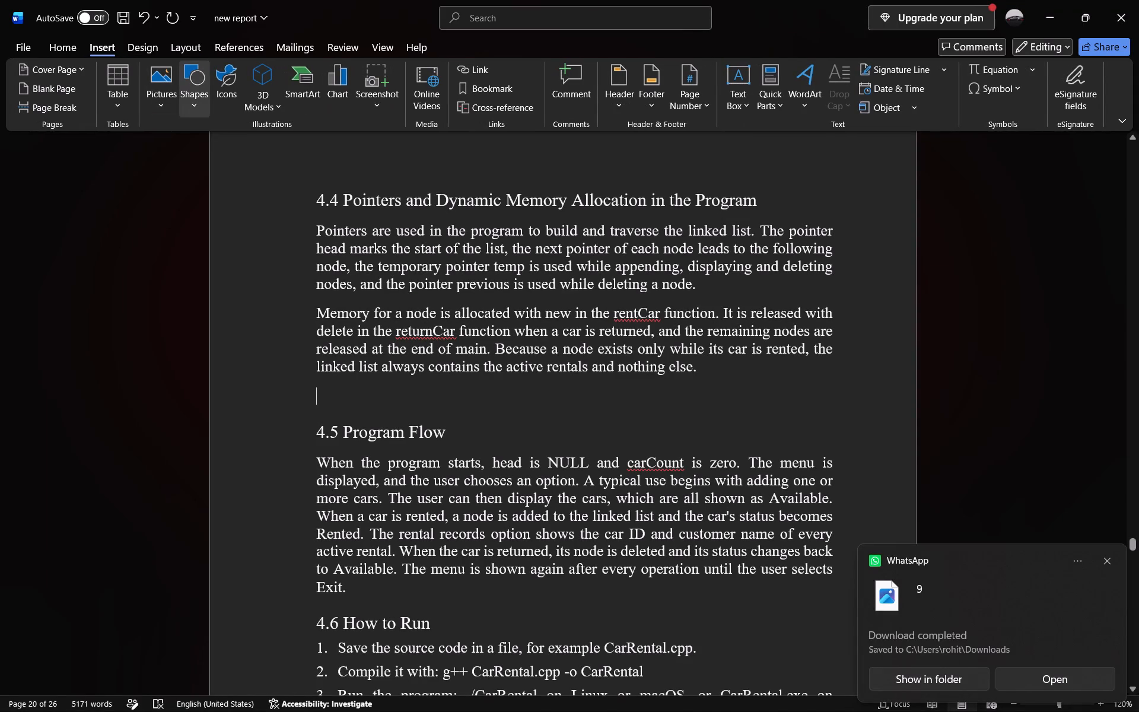
{"action": "left_click", "coordinate": [162, 98]}
{"action": "left_click", "coordinate": [203, 161]}
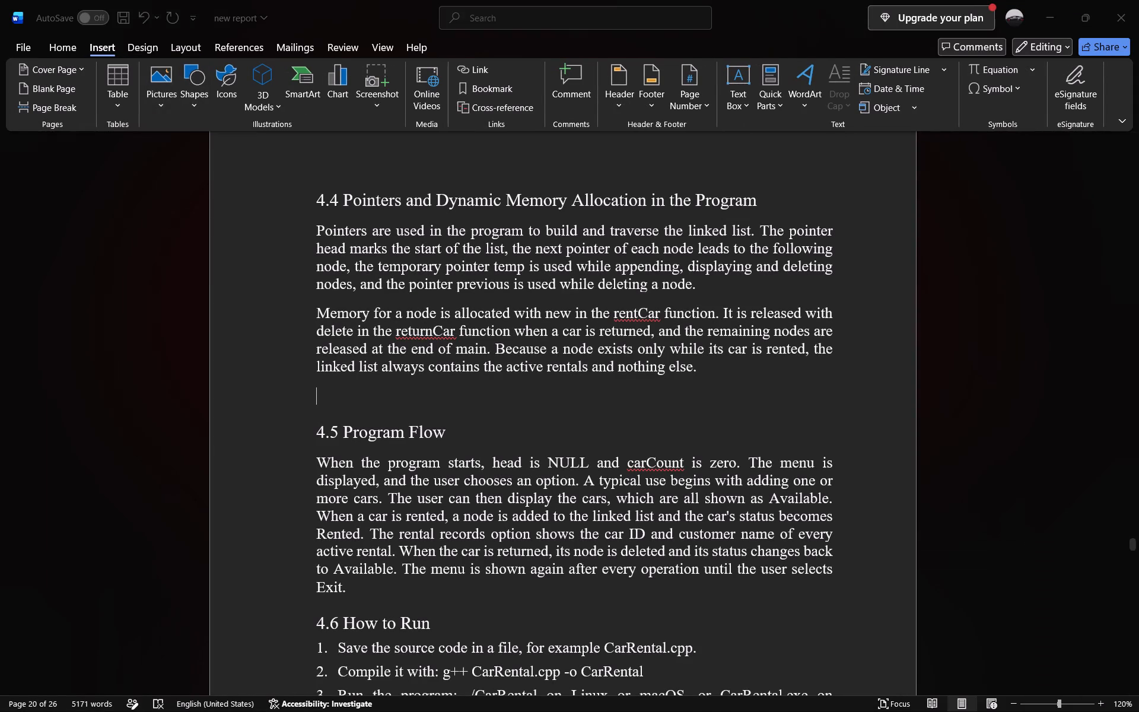
{"action": "left_click", "coordinate": [158, 140]}
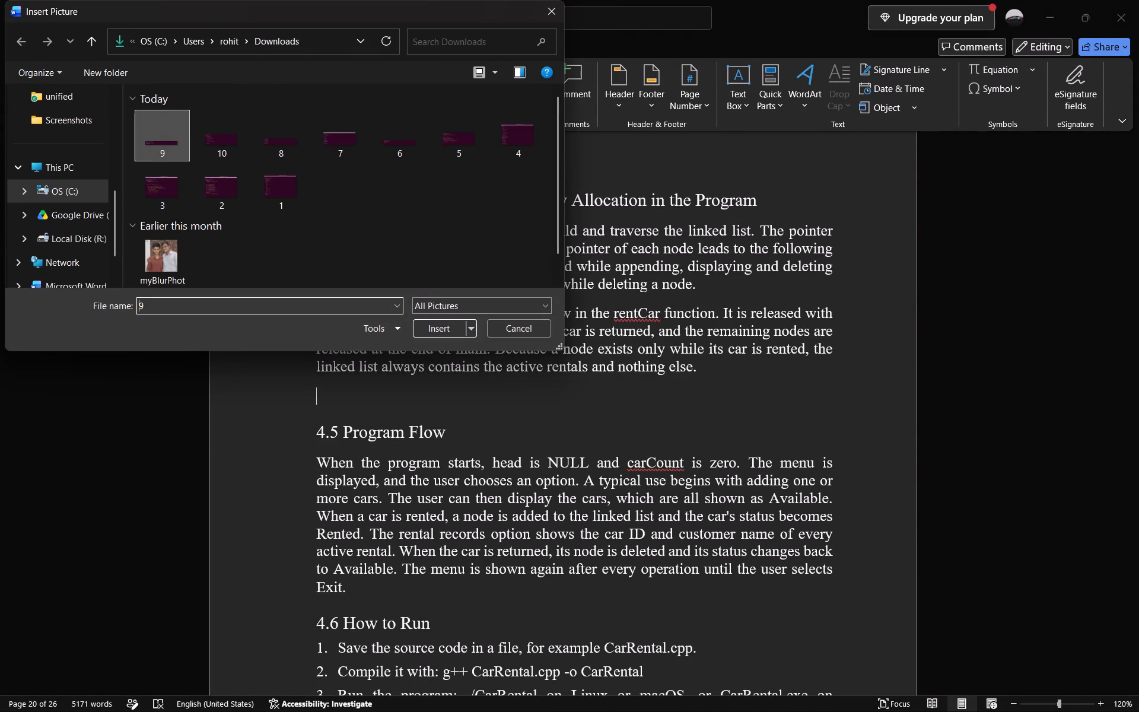
{"action": "key", "text": "Return"}
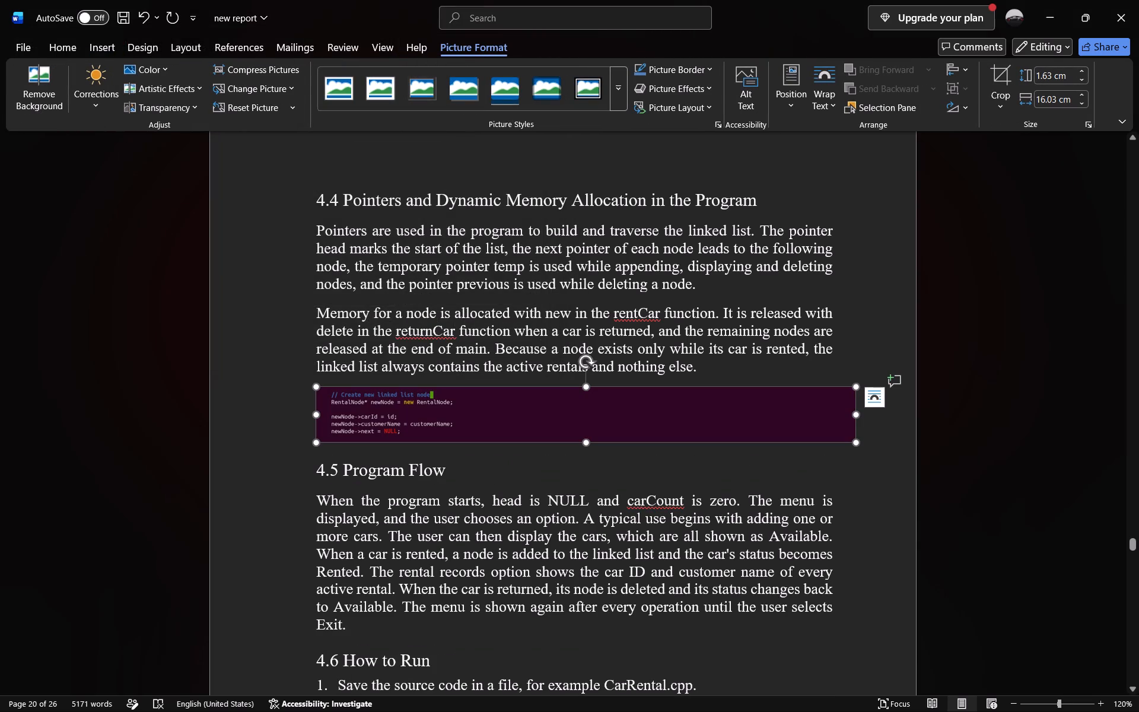
Review the page layout from section 4.3 Data Representation through section 5.2 Output Screenshots.
{"action": "left_click", "coordinate": [878, 459]}
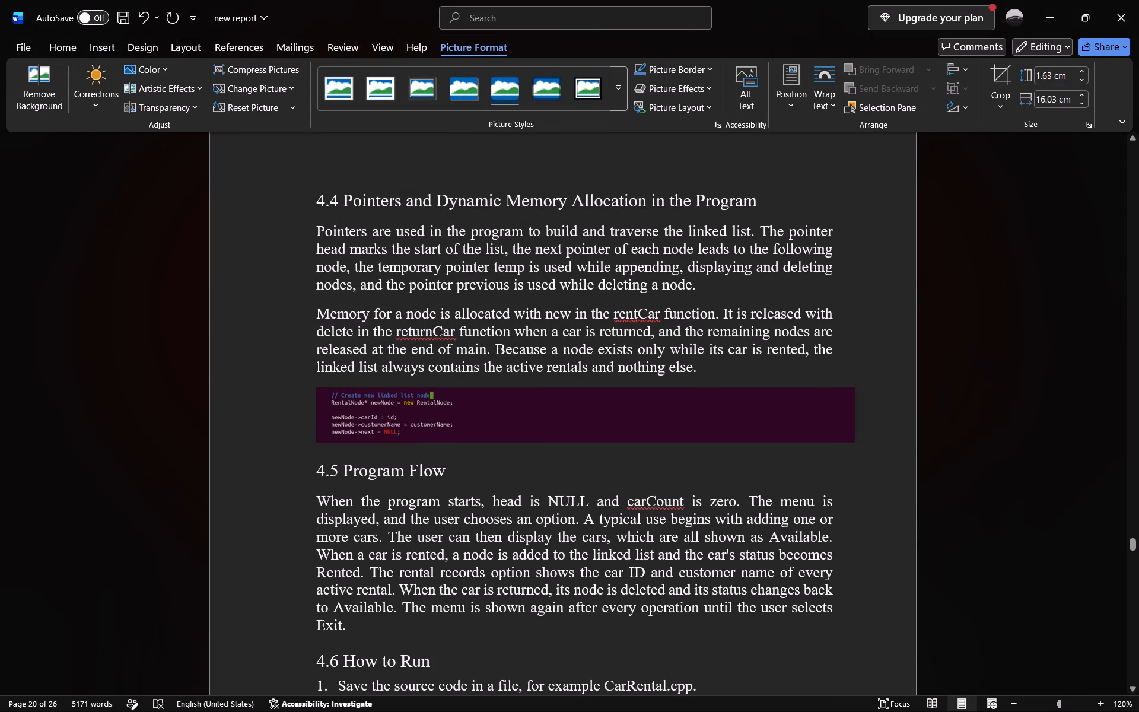
{"action": "scroll", "coordinate": [843, 362], "scroll_direction": "up", "scroll_amount": 1}
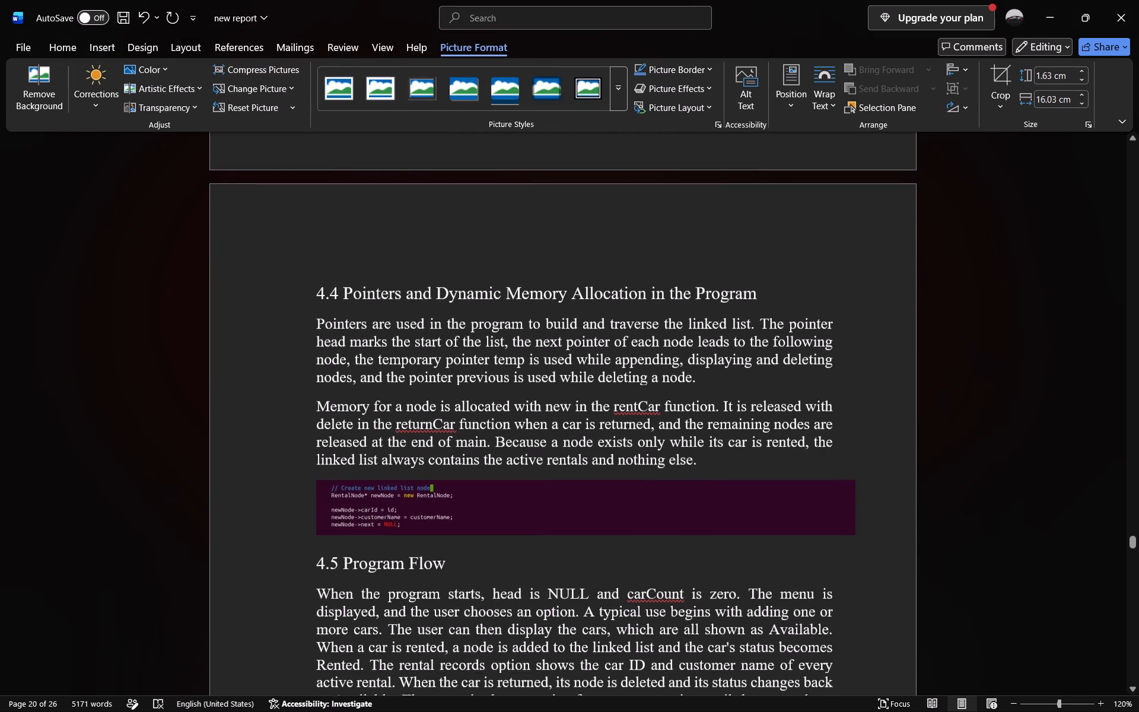
{"action": "scroll", "coordinate": [843, 362], "scroll_direction": "up", "scroll_amount": 3}
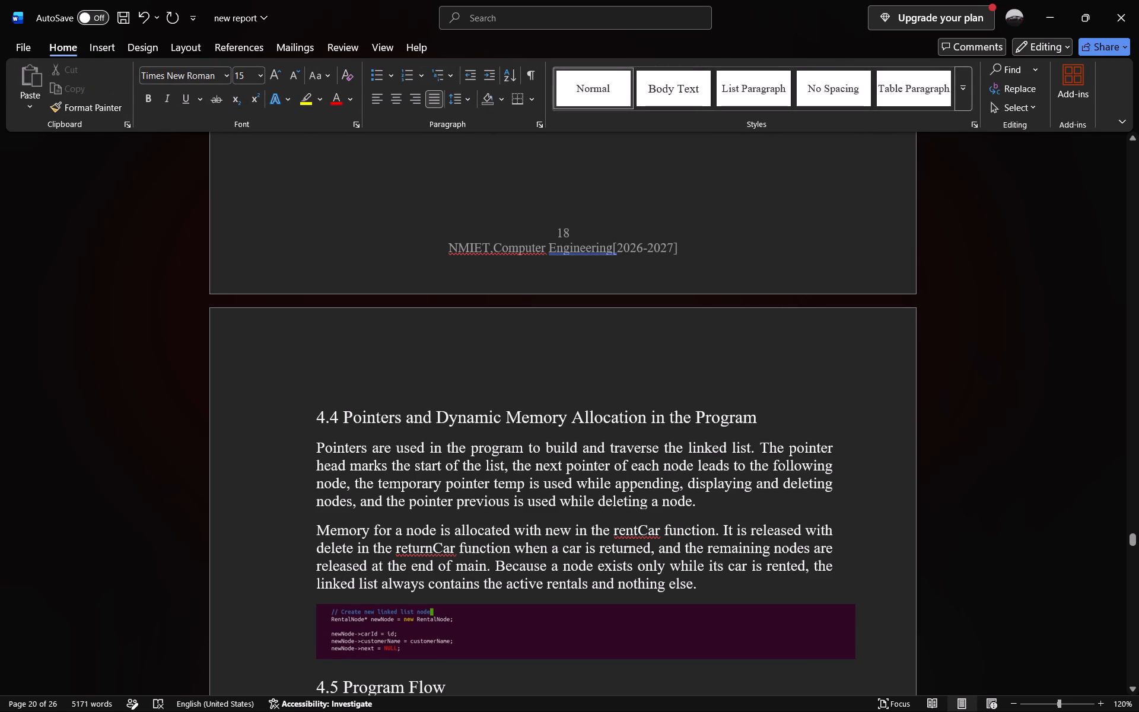
{"action": "scroll", "coordinate": [843, 362], "scroll_direction": "up", "scroll_amount": 4}
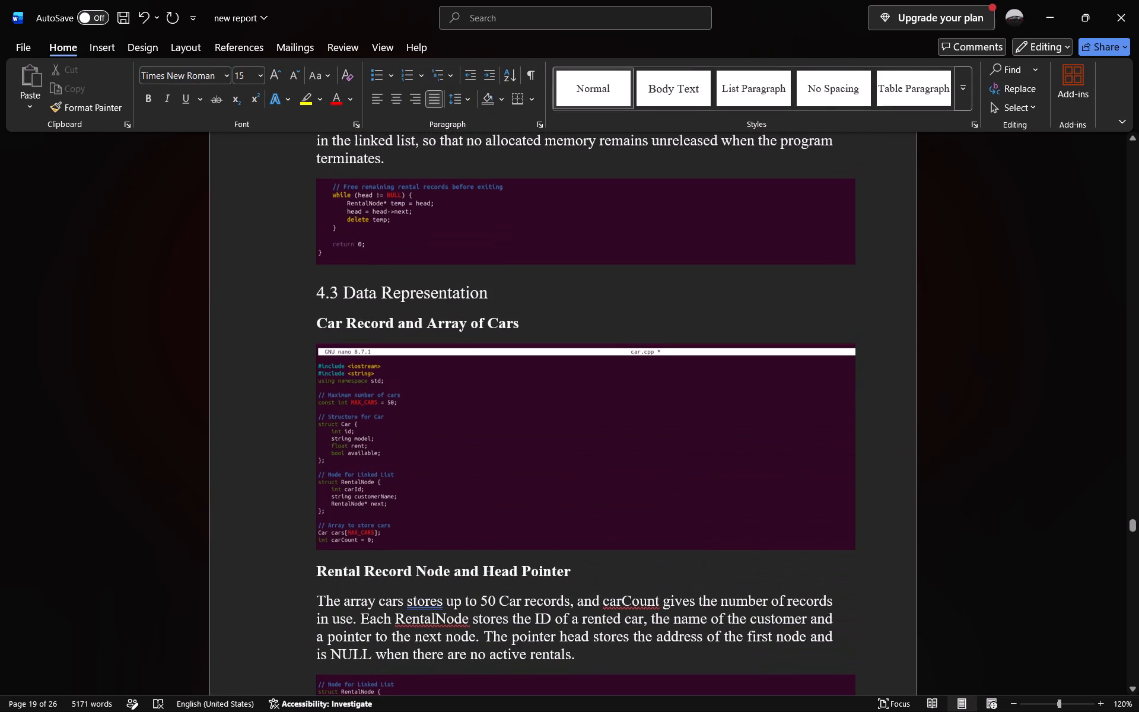
{"action": "scroll", "coordinate": [843, 362], "scroll_direction": "up", "scroll_amount": 3}
{"action": "scroll", "coordinate": [843, 362], "scroll_direction": "down", "scroll_amount": 4}
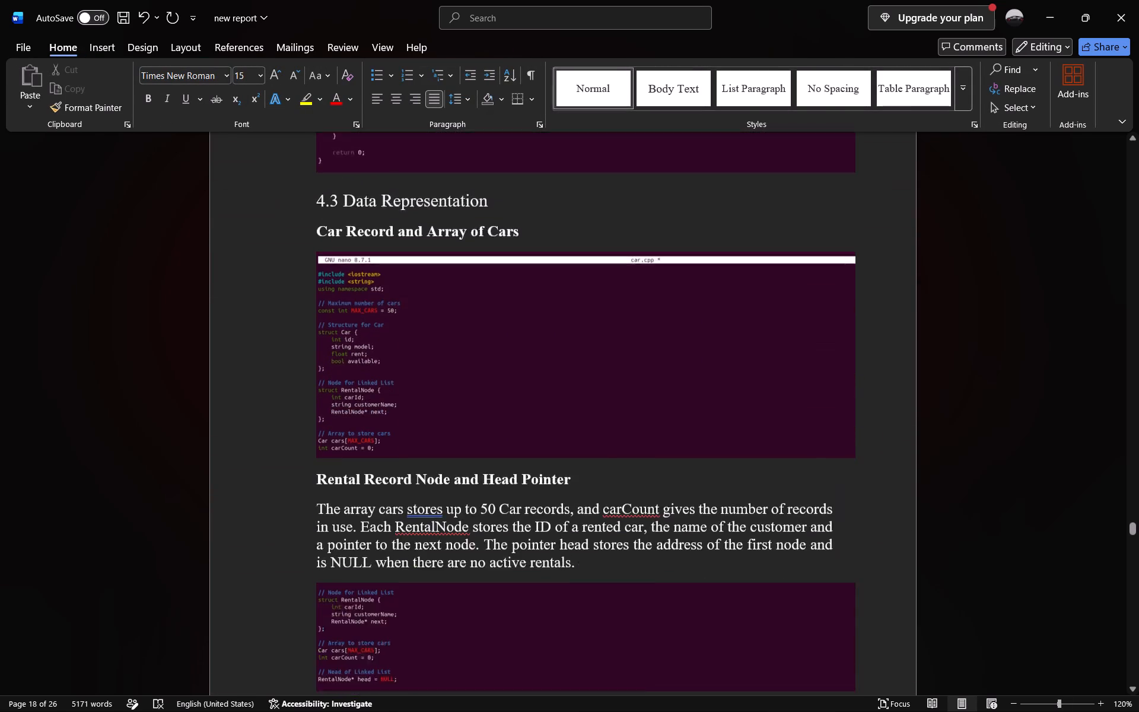
{"action": "scroll", "coordinate": [843, 362], "scroll_direction": "down", "scroll_amount": 3}
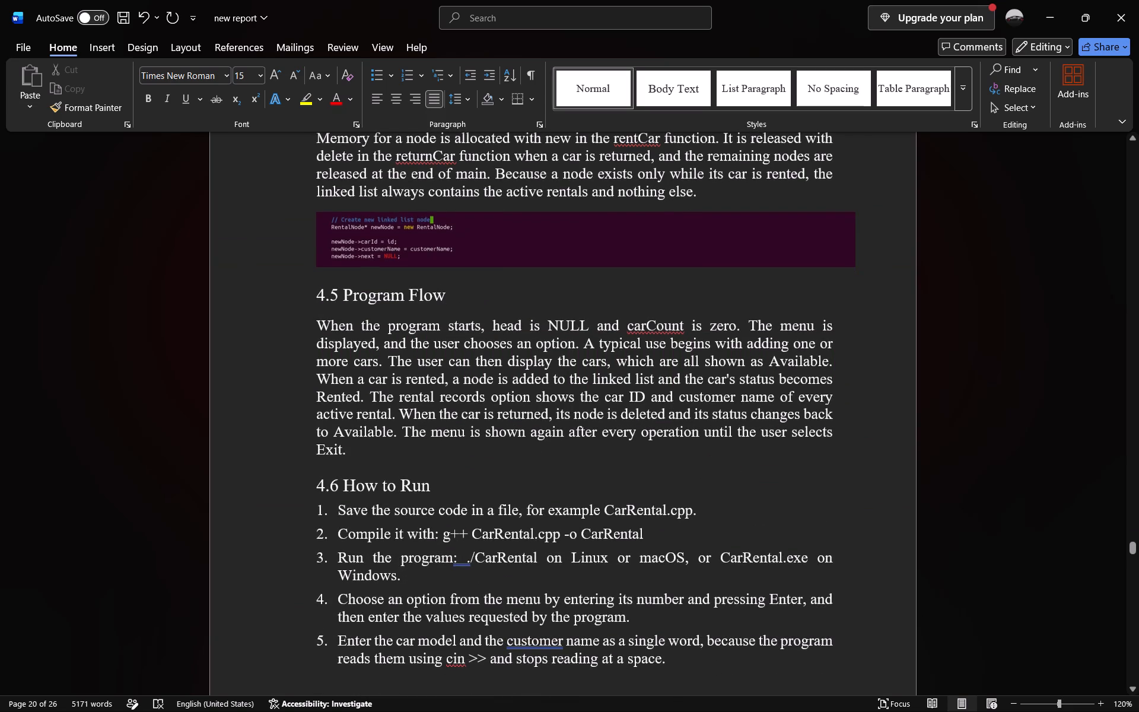
{"action": "scroll", "coordinate": [843, 362], "scroll_direction": "right", "scroll_amount": 1}
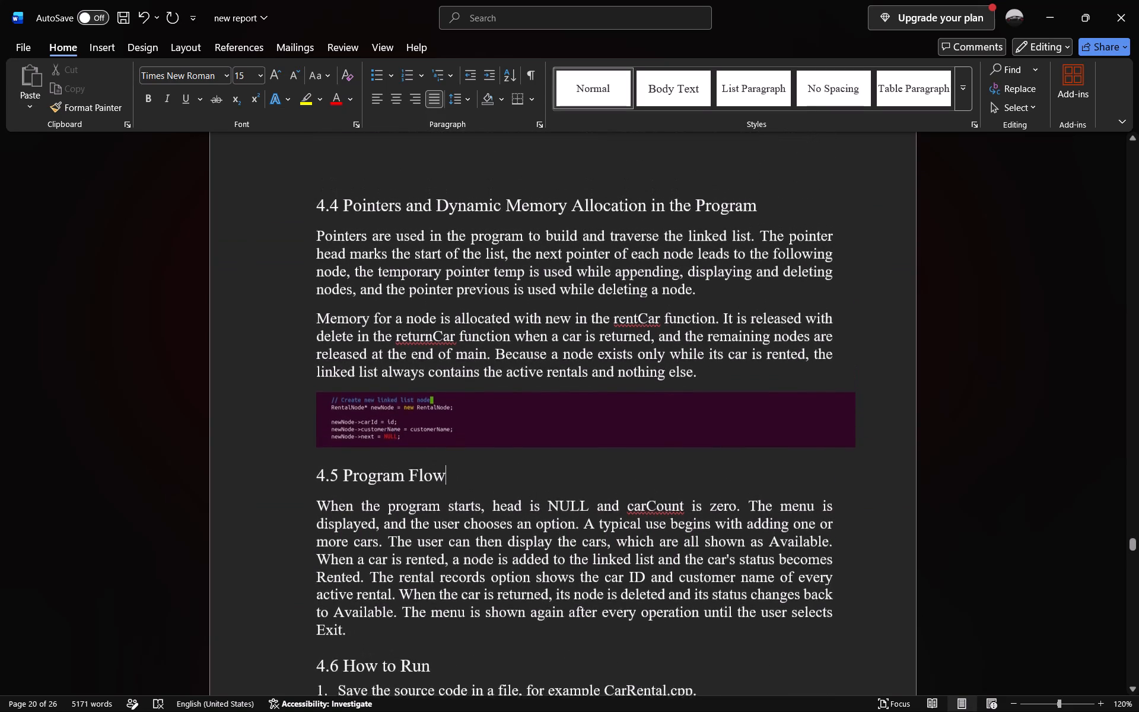
{"action": "scroll", "coordinate": [843, 362], "scroll_direction": "right", "scroll_amount": 1}
{"action": "scroll", "coordinate": [843, 362], "scroll_direction": "down", "scroll_amount": 3}
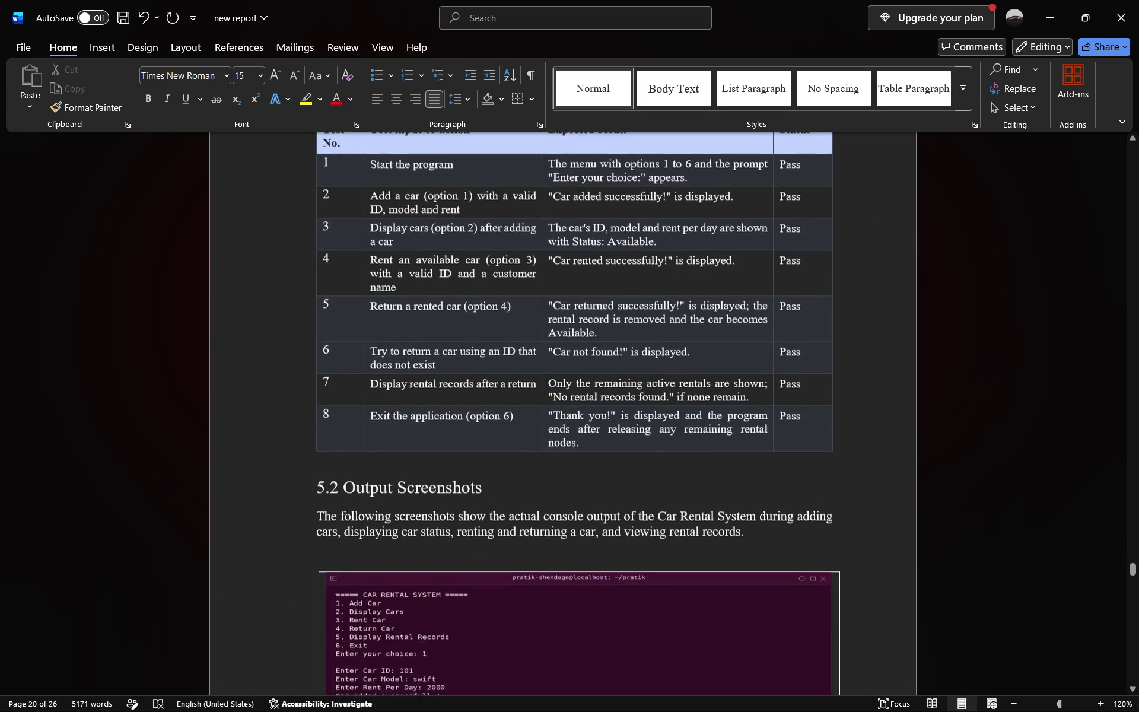
{"action": "scroll", "coordinate": [843, 362], "scroll_direction": "down", "scroll_amount": 1}
{"action": "scroll", "coordinate": [843, 362], "scroll_direction": "up", "scroll_amount": 5}
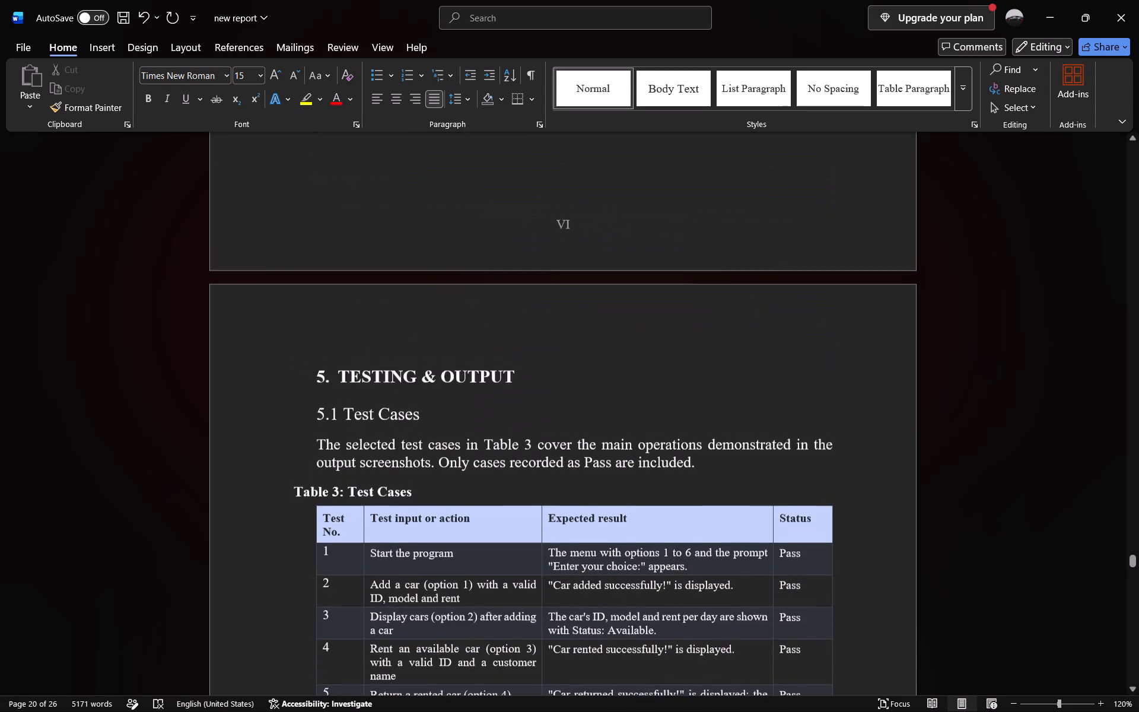
{"action": "scroll", "coordinate": [843, 362], "scroll_direction": "up", "scroll_amount": 4}
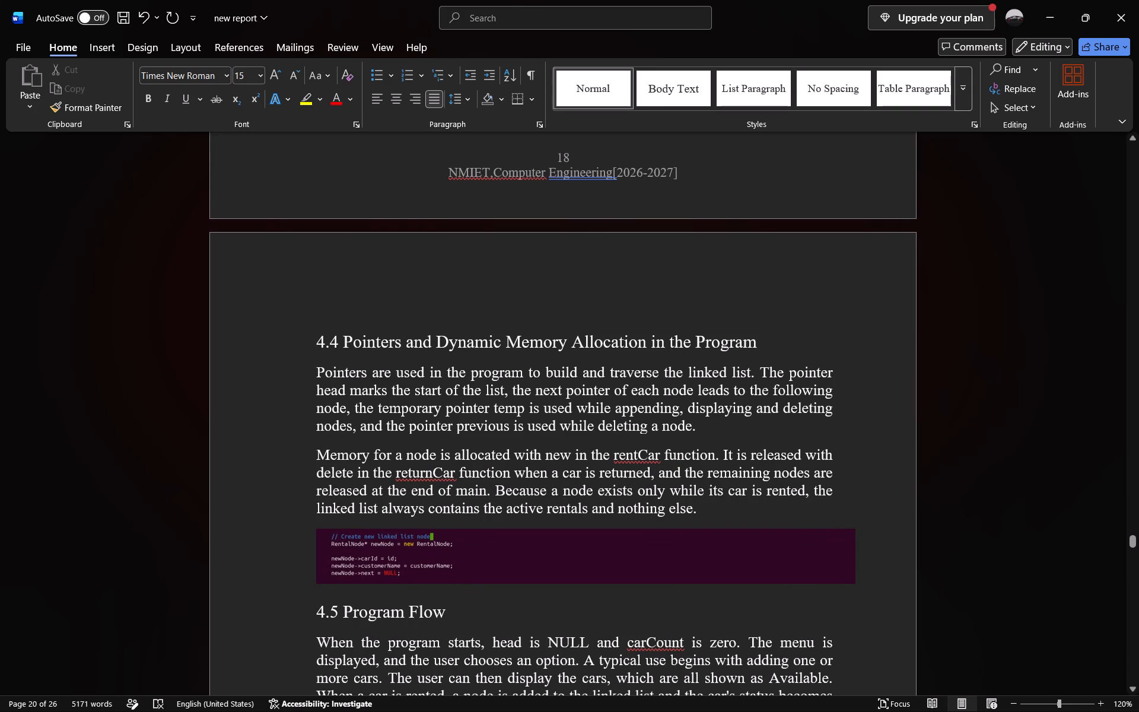
Shorten the section 4.4 heading to "4.4 Dynamic Memory Allocation in the Program" by removing "Pointers and".
{"action": "left_click", "coordinate": [443, 346]}
{"action": "key", "text": "Left"}
{"action": "key", "text": "BackSpace"}
{"action": "key", "text": "BackSpace"}
{"action": "key", "text": "BackSpace"}
{"action": "key", "text": "BackSpace"}
{"action": "key", "text": "BackSpace"}
{"action": "key", "text": "BackSpace"}
{"action": "key", "text": "BackSpace"}
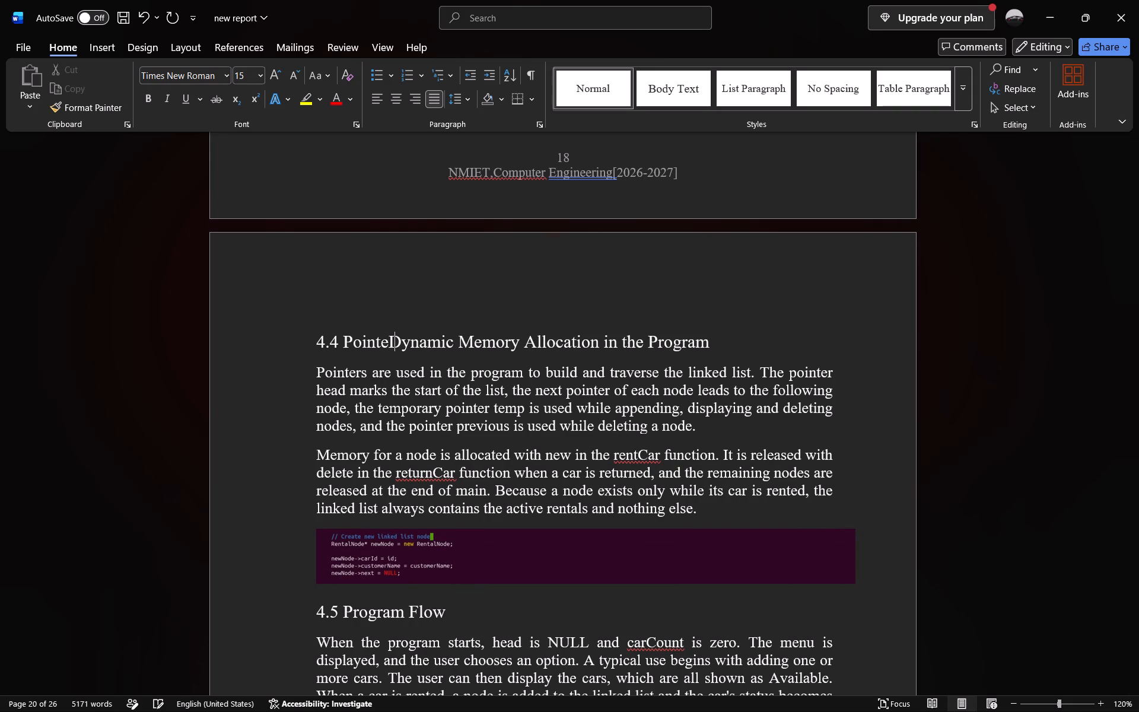
{"action": "key", "text": "BackSpace"}
{"action": "key", "text": "BackSpace"}
{"action": "key", "text": "BackSpace"}
{"action": "key", "text": "BackSpace"}
{"action": "key", "text": "BackSpace"}
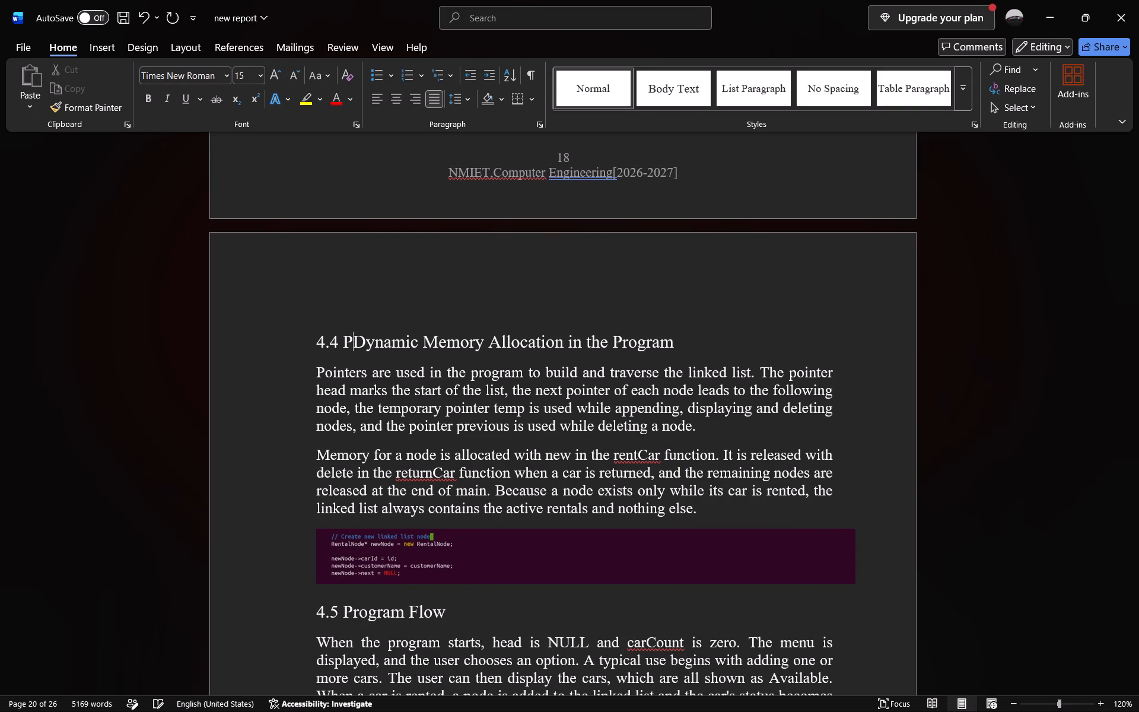
{"action": "key", "text": "BackSpace"}
Delete section 4.4's first paragraph, which describes how pointers build and traverse the linked list.
{"action": "key", "text": "Down"}
{"action": "key", "text": "Left"}
{"action": "key", "text": "Left"}
{"action": "key", "text": "Left"}
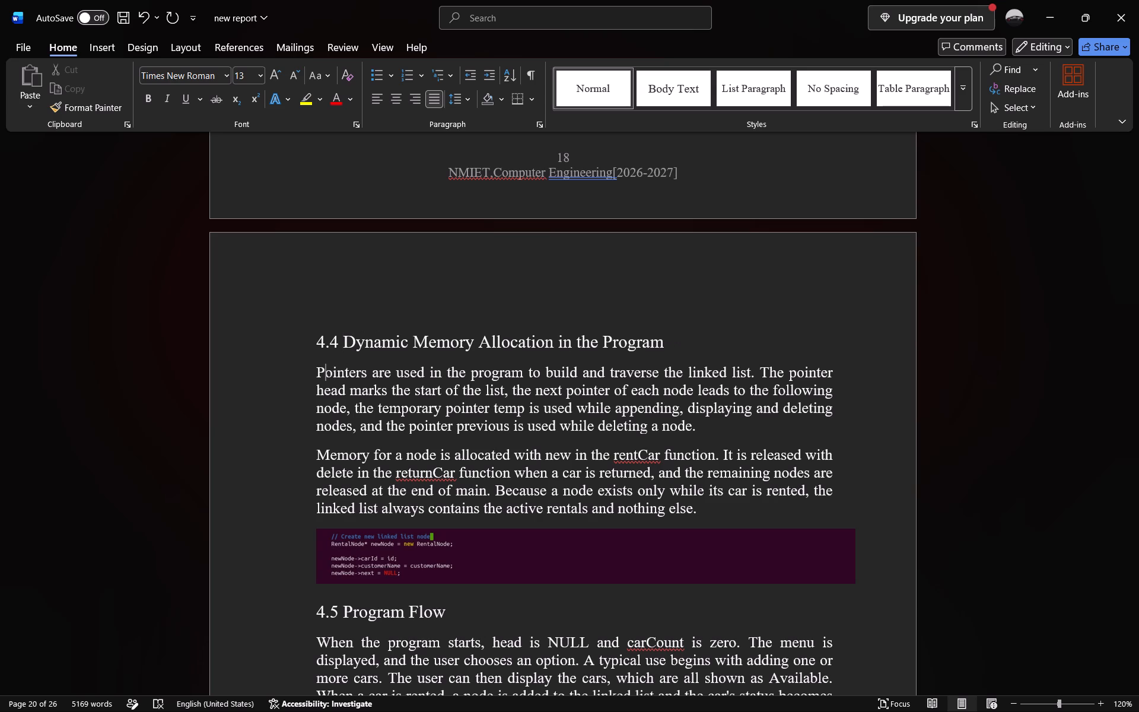
{"action": "key", "text": "Left"}
{"action": "key", "text": "shift+Down"}
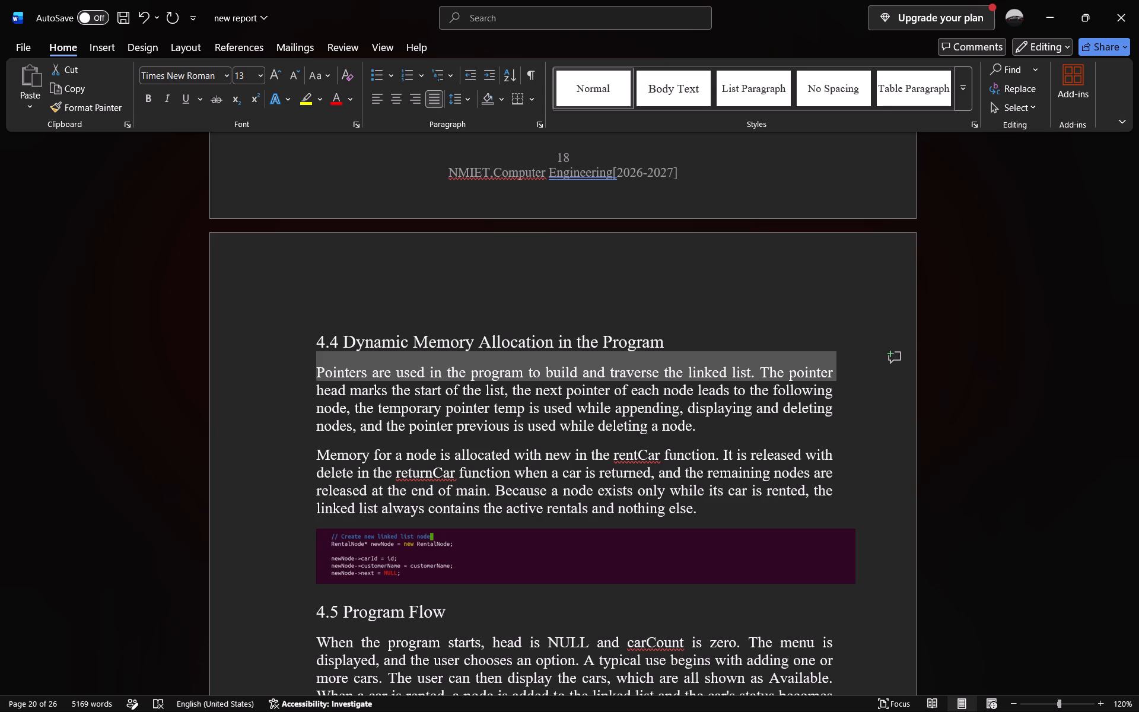
{"action": "key", "text": "shift+Down"}
{"action": "key", "text": "shift+Down"}
{"action": "key", "text": "shift+Down"}
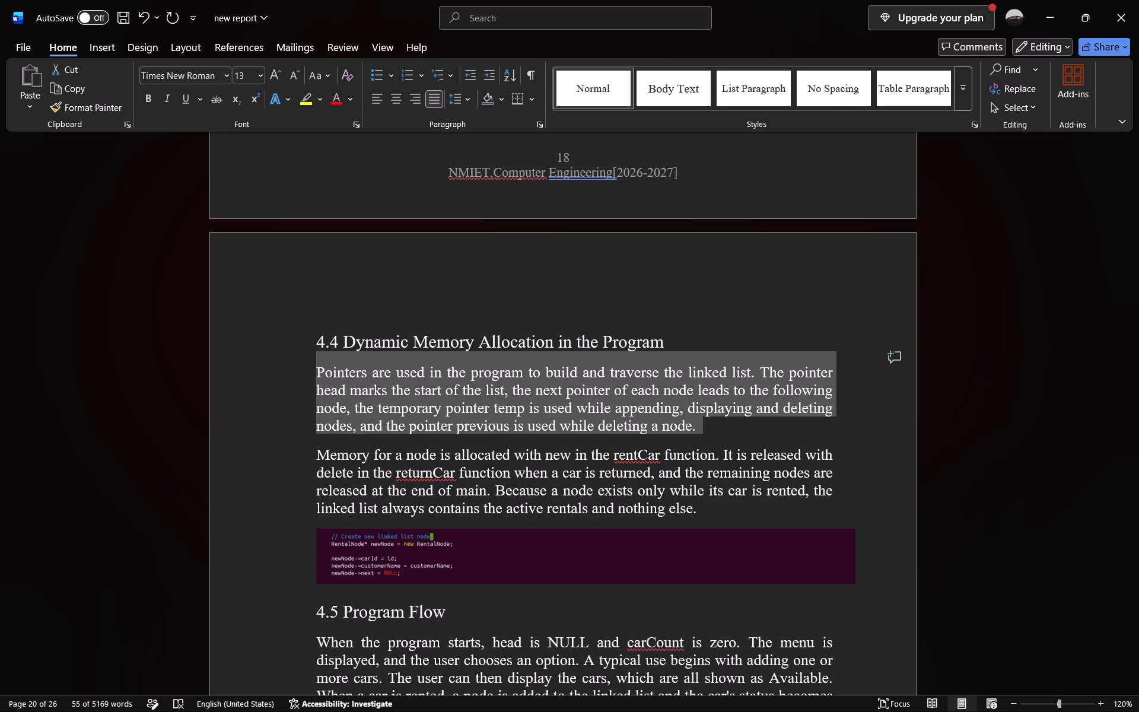
{"action": "key", "text": "BackSpace"}
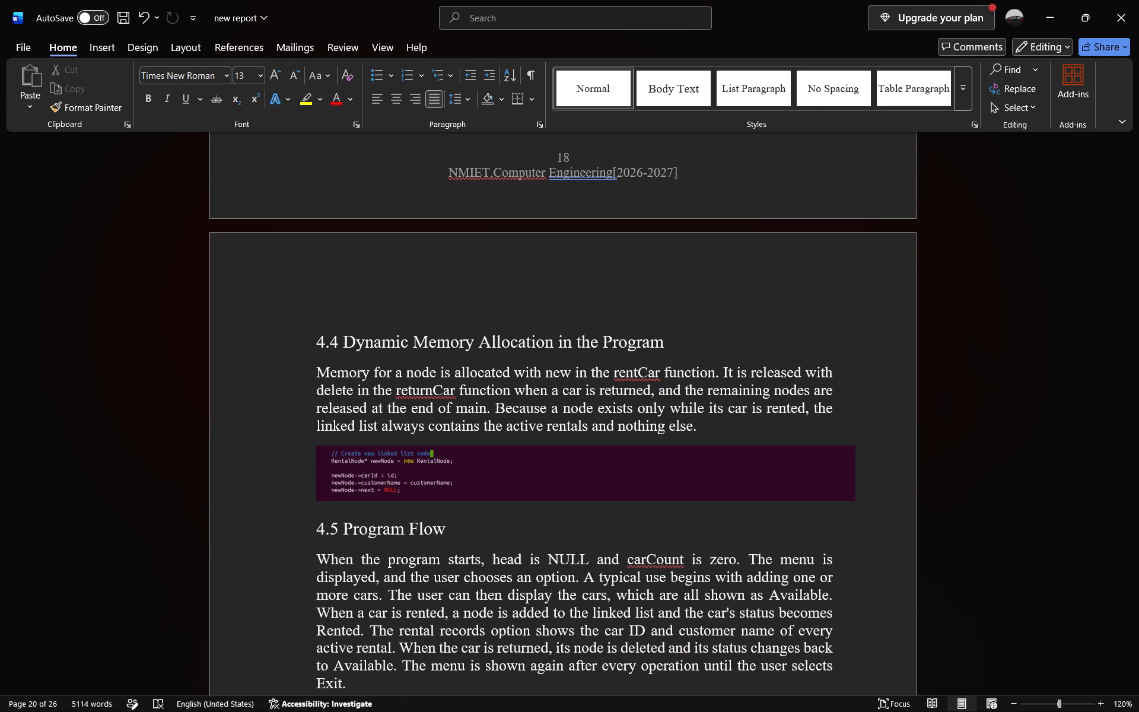
Save the report with the section 4.4 edits.
{"action": "scroll", "coordinate": [673, 271], "scroll_direction": "up", "scroll_amount": 2}
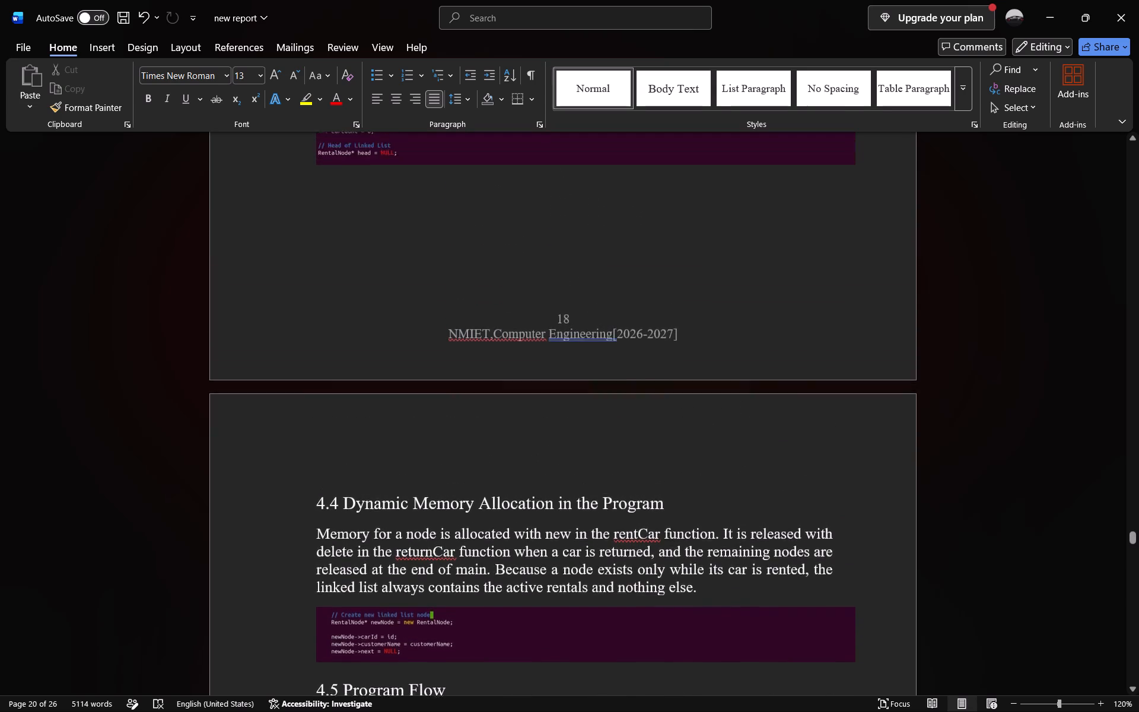
{"action": "scroll", "coordinate": [673, 271], "scroll_direction": "up", "scroll_amount": 3}
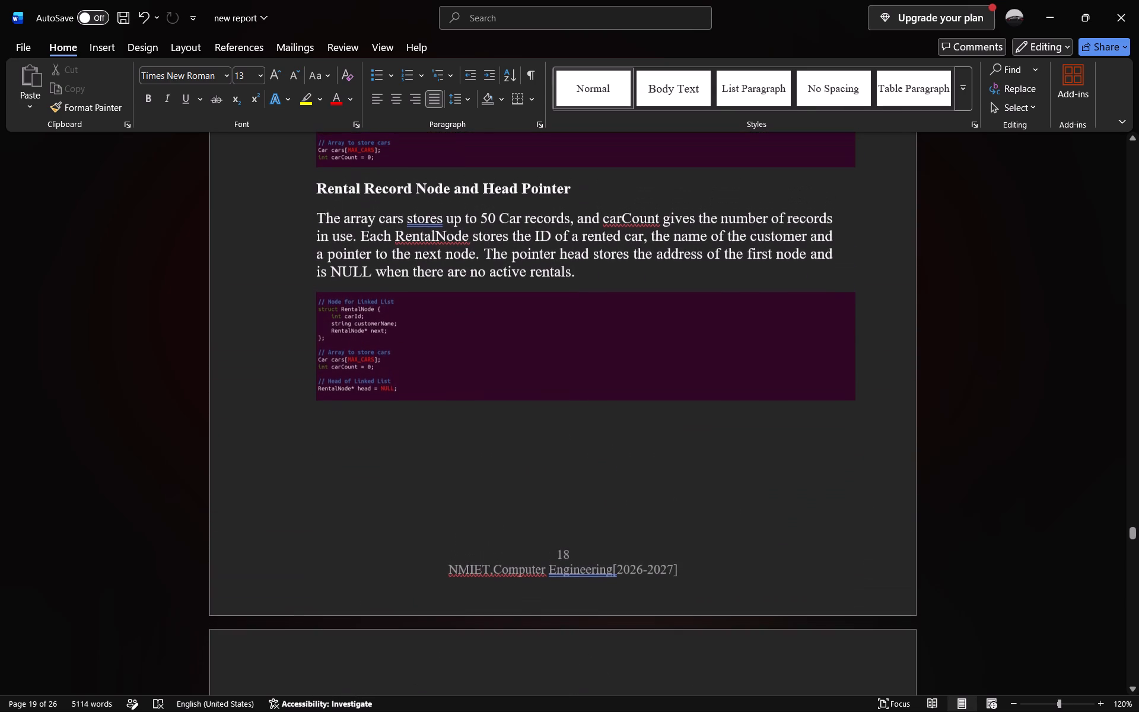
{"action": "key", "text": "ctrl+s"}
{"action": "key", "text": "ctrl+s"}
Check the page layout and footer page numbers from section 4.2.7 through the chapter 5 test cases and output screenshots.
{"action": "left_click", "coordinate": [673, 271]}
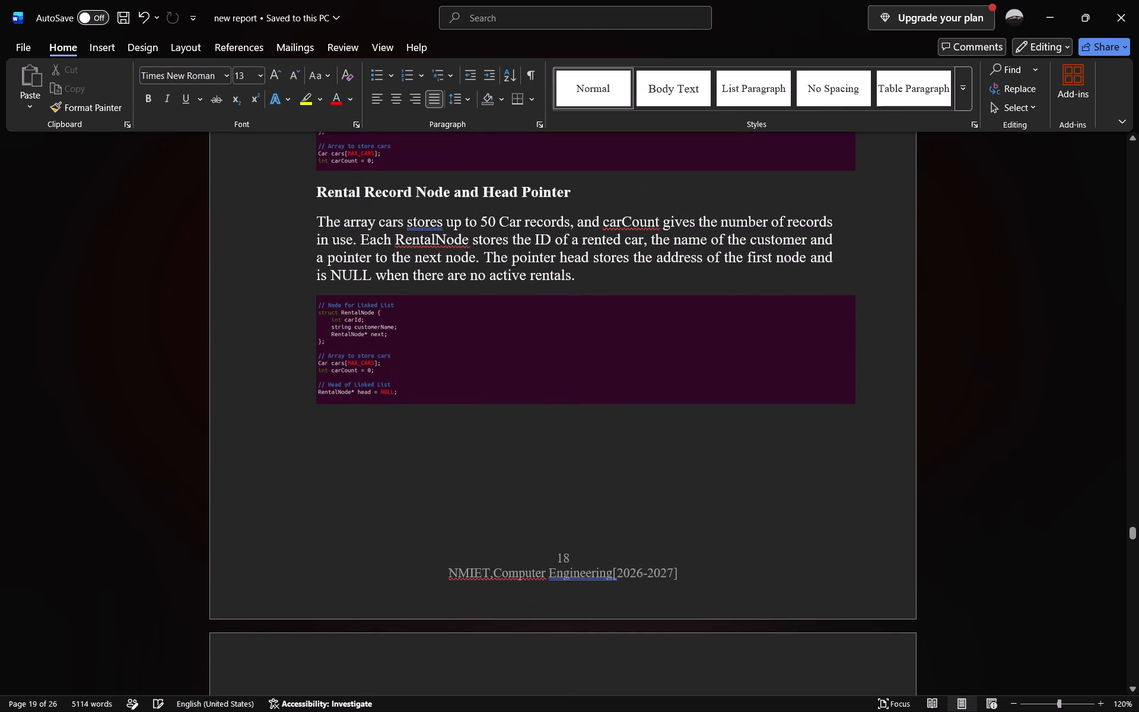
{"action": "scroll", "coordinate": [673, 271], "scroll_direction": "up", "scroll_amount": 4}
{"action": "scroll", "coordinate": [673, 271], "scroll_direction": "down", "scroll_amount": 1}
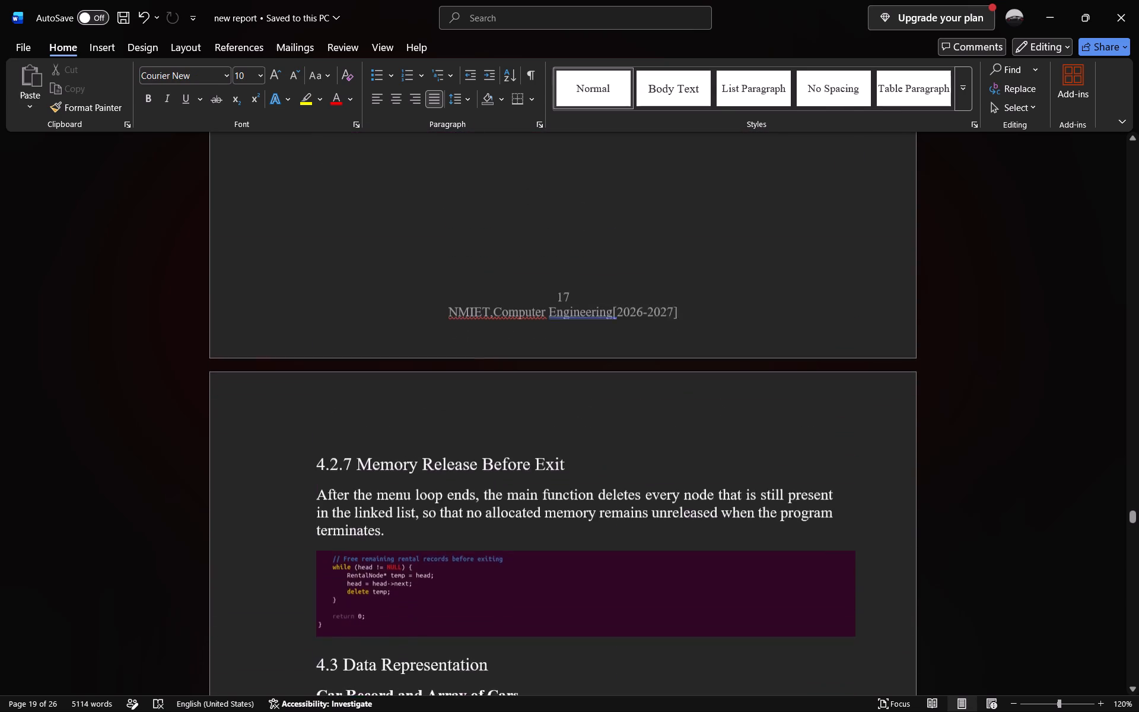
{"action": "scroll", "coordinate": [673, 271], "scroll_direction": "down", "scroll_amount": 1}
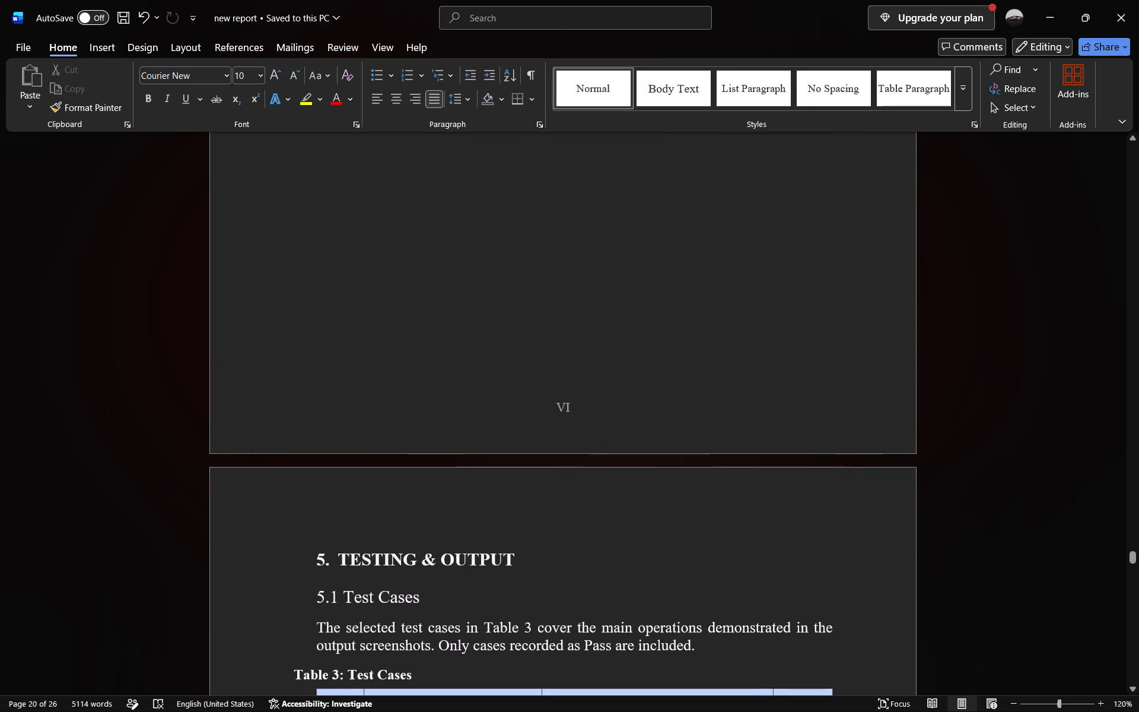
{"action": "scroll", "coordinate": [682, 267], "scroll_direction": "up", "scroll_amount": 6}
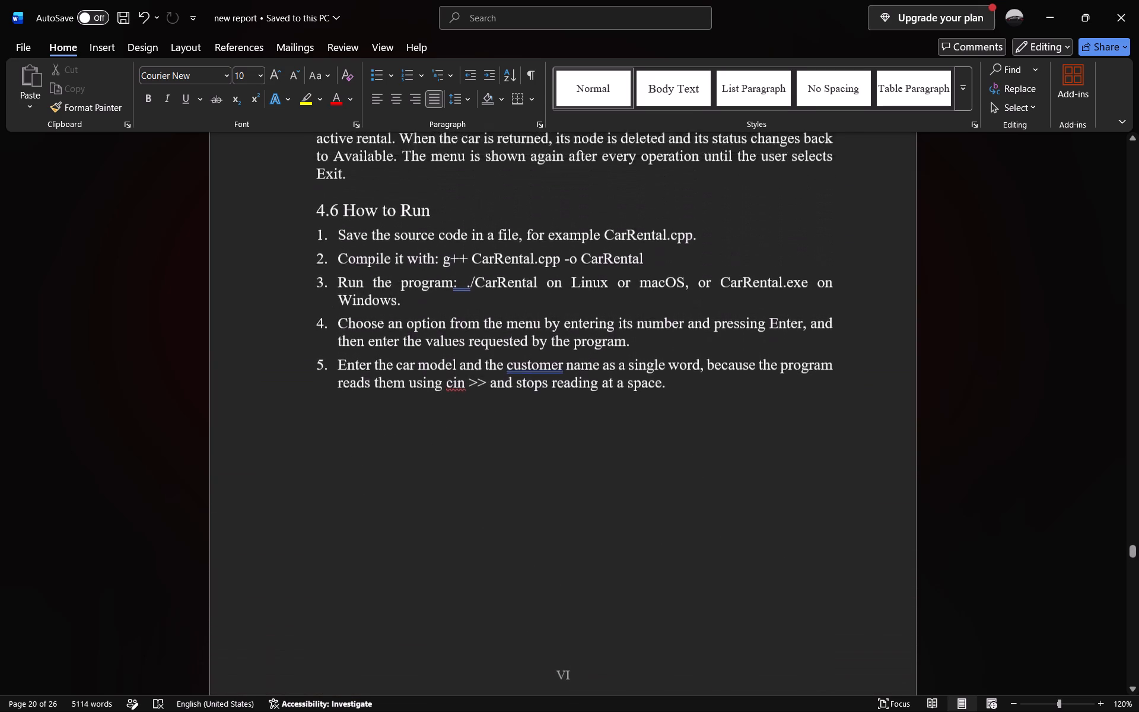
{"action": "scroll", "coordinate": [682, 267], "scroll_direction": "up", "scroll_amount": 7}
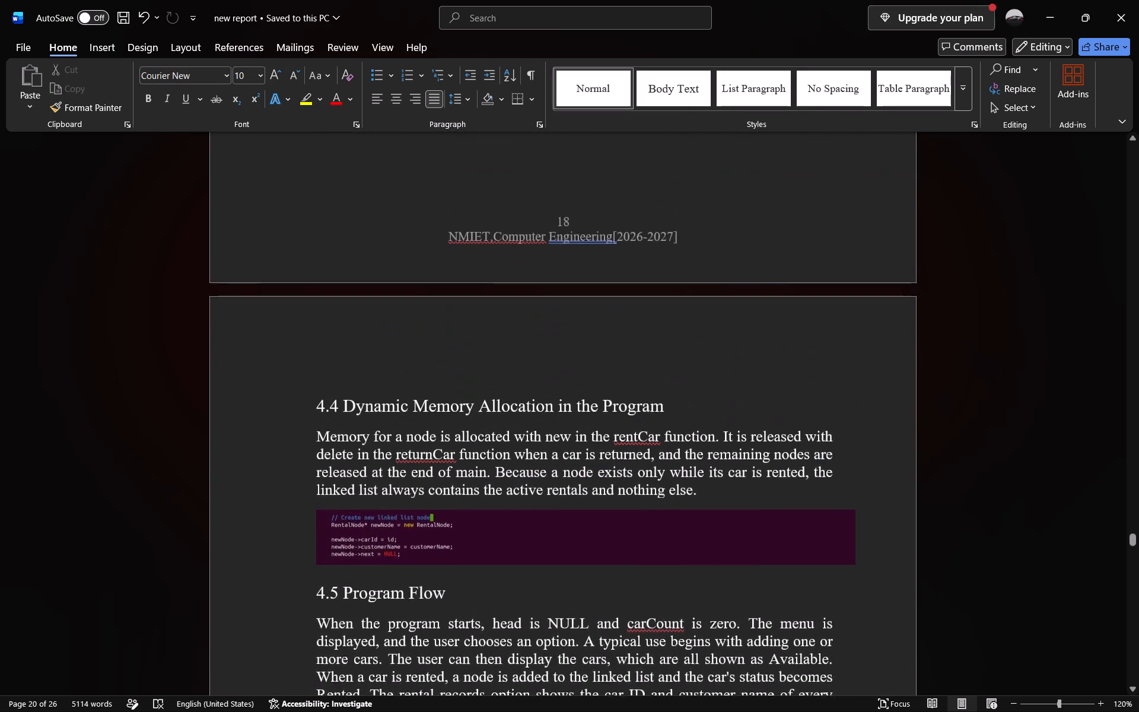
{"action": "scroll", "coordinate": [682, 267], "scroll_direction": "up", "scroll_amount": 2}
{"action": "scroll", "coordinate": [682, 267], "scroll_direction": "down", "scroll_amount": 7}
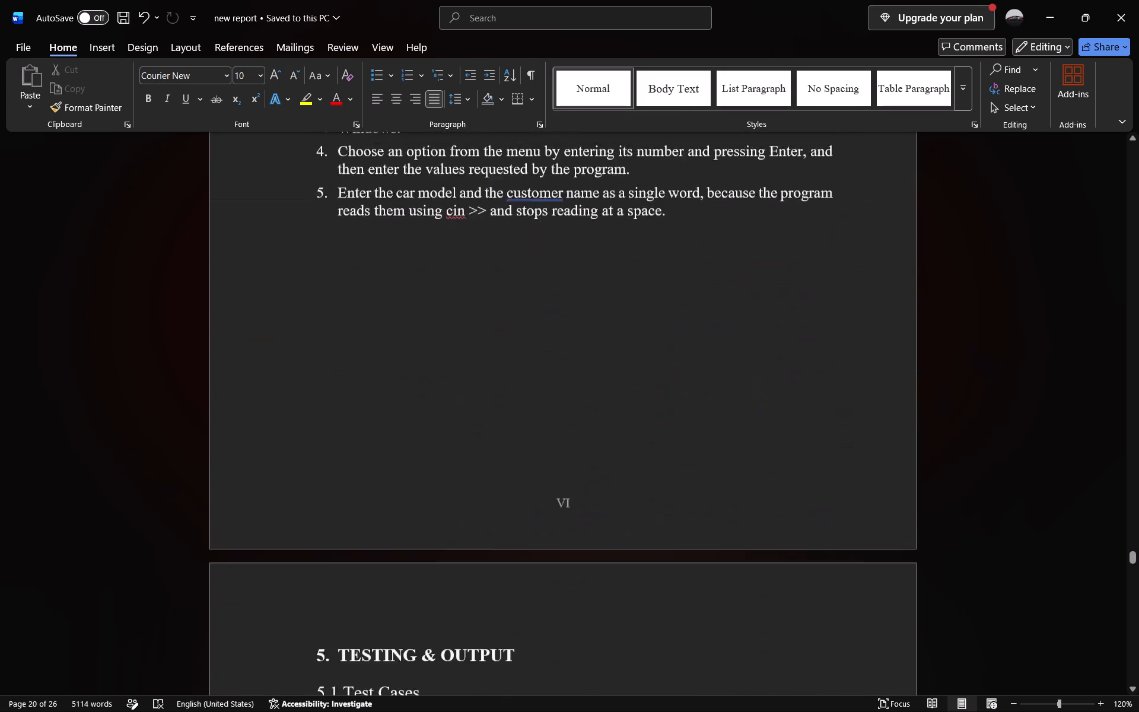
{"action": "scroll", "coordinate": [682, 267], "scroll_direction": "down", "scroll_amount": 7}
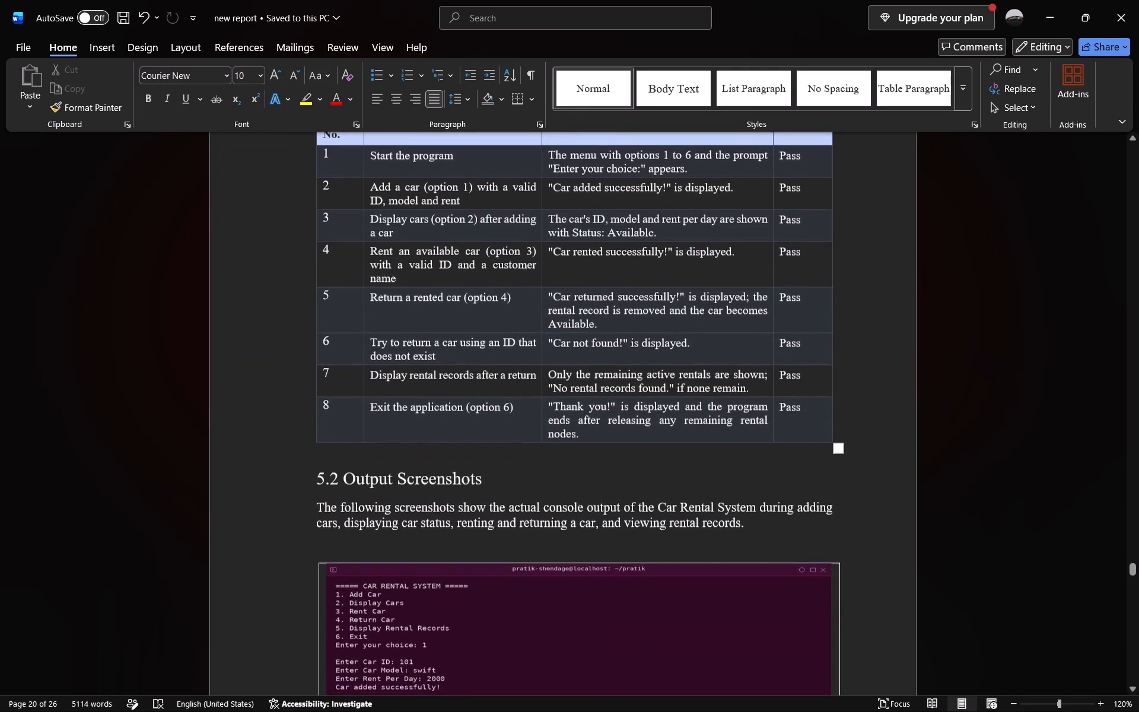
{"action": "scroll", "coordinate": [682, 267], "scroll_direction": "down", "scroll_amount": 2}
{"action": "scroll", "coordinate": [682, 267], "scroll_direction": "up", "scroll_amount": 3}
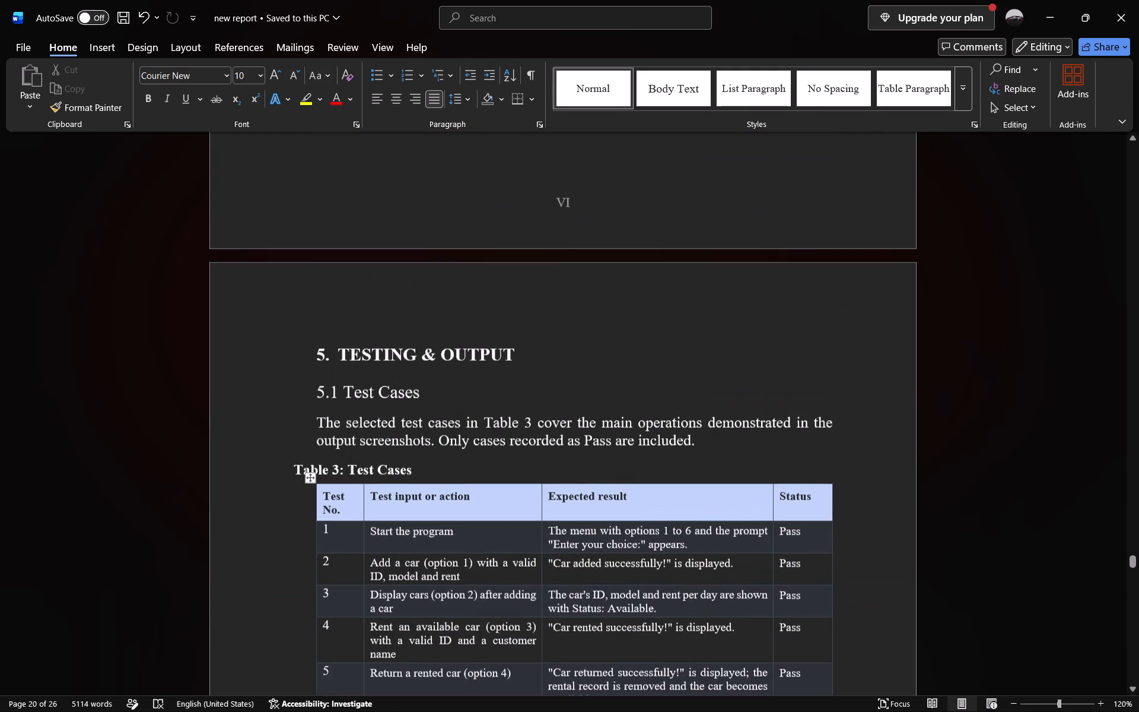
Replace the Roman page number in the first-page footer of section 7, below 4.6 How to Run, with 19.
{"action": "double_click", "coordinate": [575, 196]}
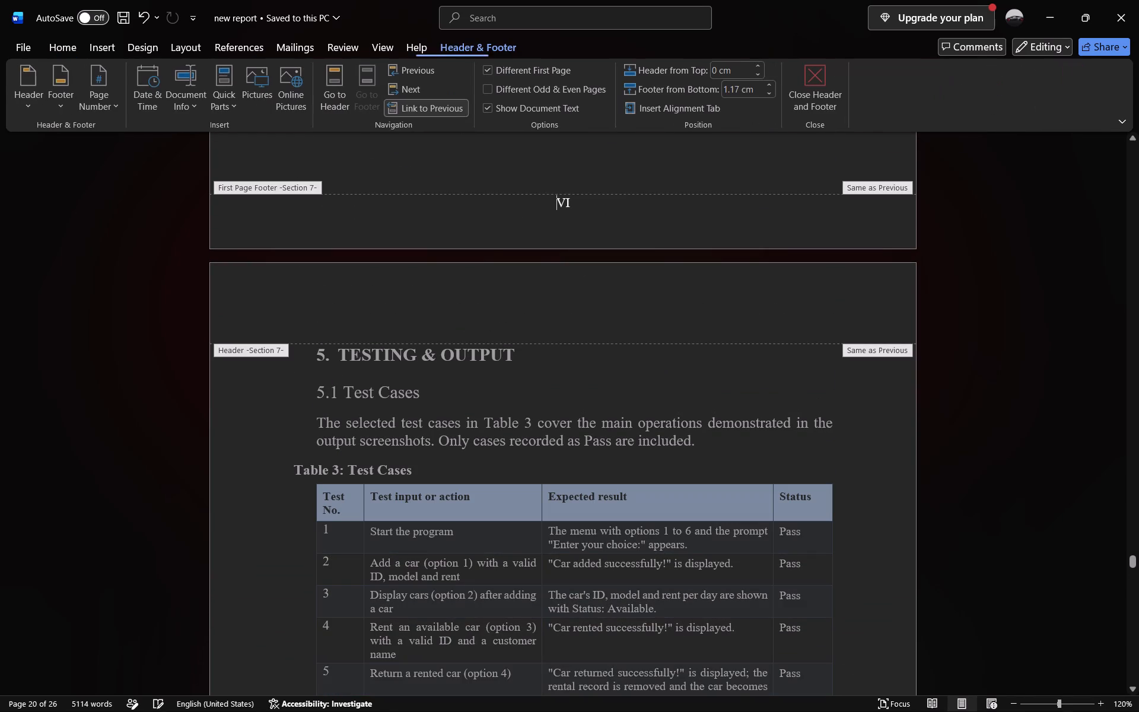
{"action": "double_click", "coordinate": [596, 204]}
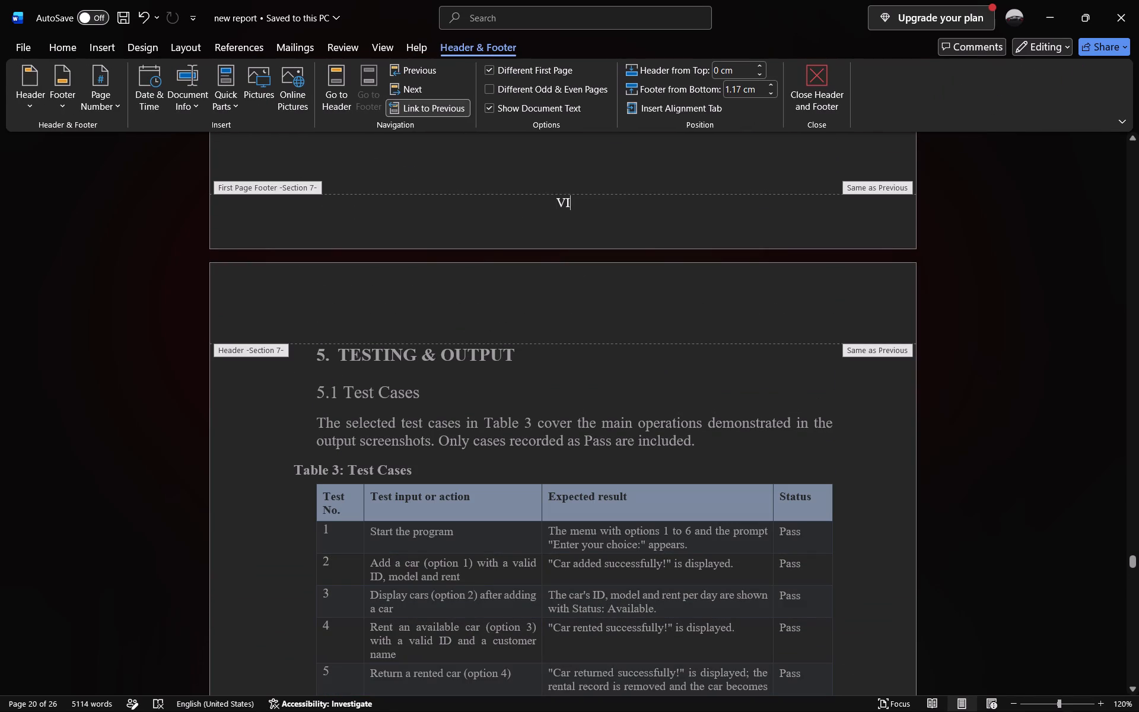
{"action": "key", "text": "BackSpace"}
{"action": "key", "text": "BackSpace"}
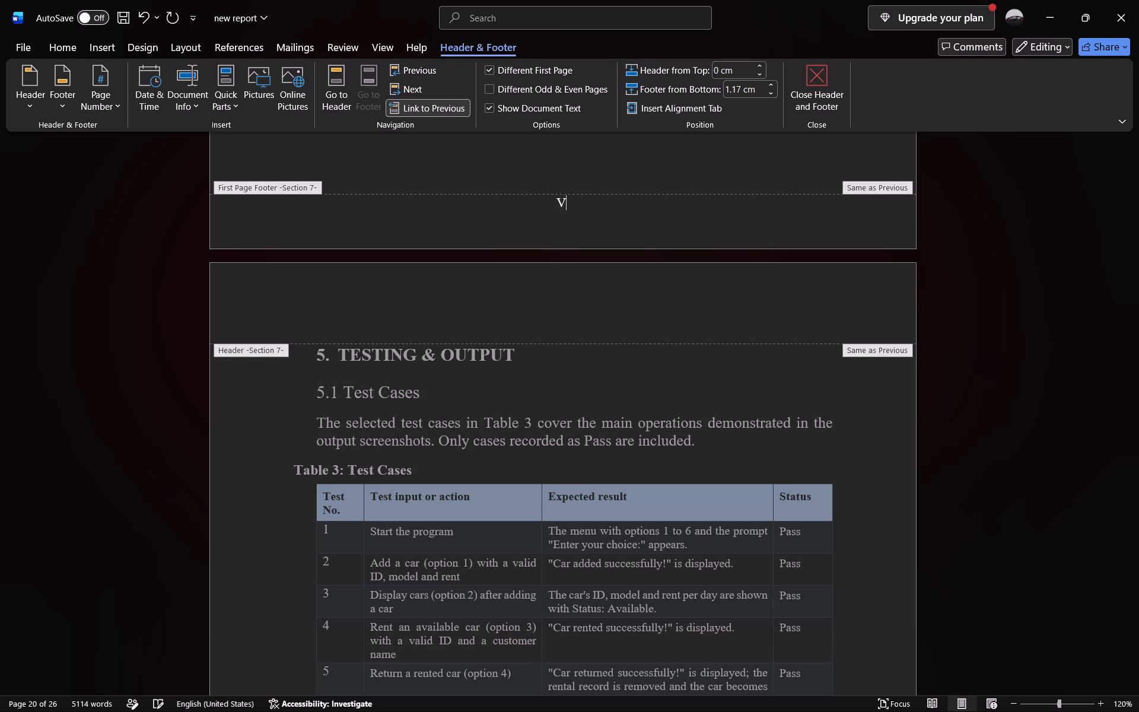
{"action": "key", "text": "BackSpace"}
{"action": "scroll", "coordinate": [596, 204], "scroll_direction": "up", "scroll_amount": 1}
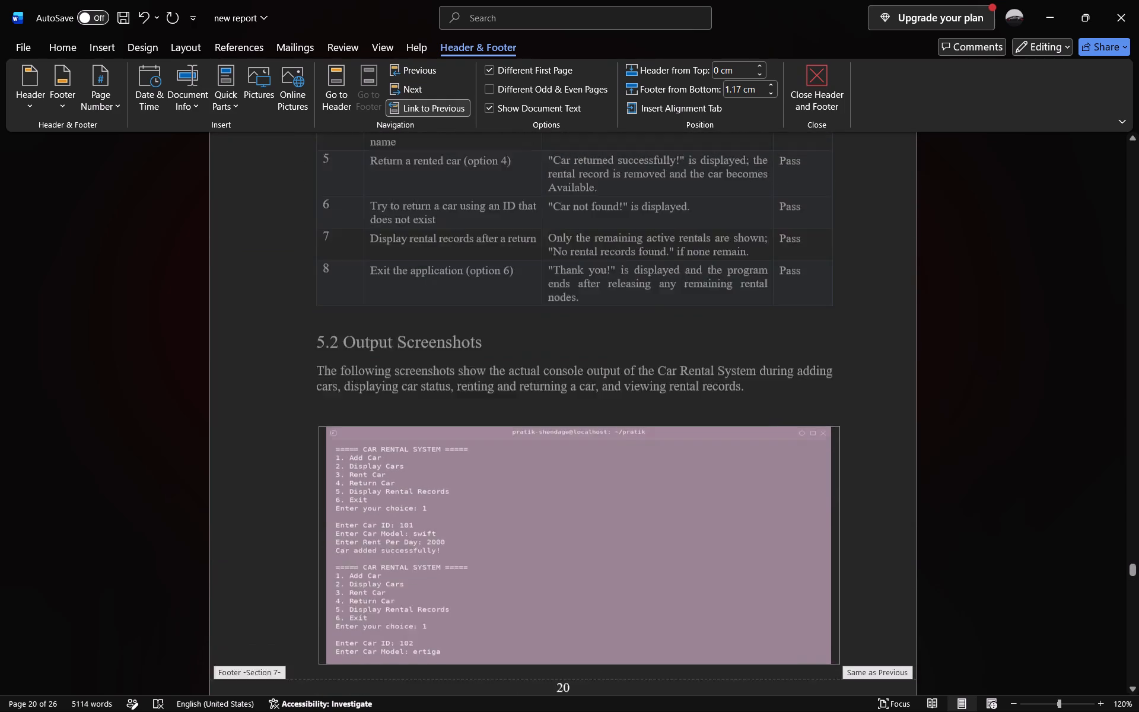
{"action": "scroll", "coordinate": [596, 204], "scroll_direction": "up", "scroll_amount": 6}
{"action": "scroll", "coordinate": [596, 204], "scroll_direction": "down", "scroll_amount": 1}
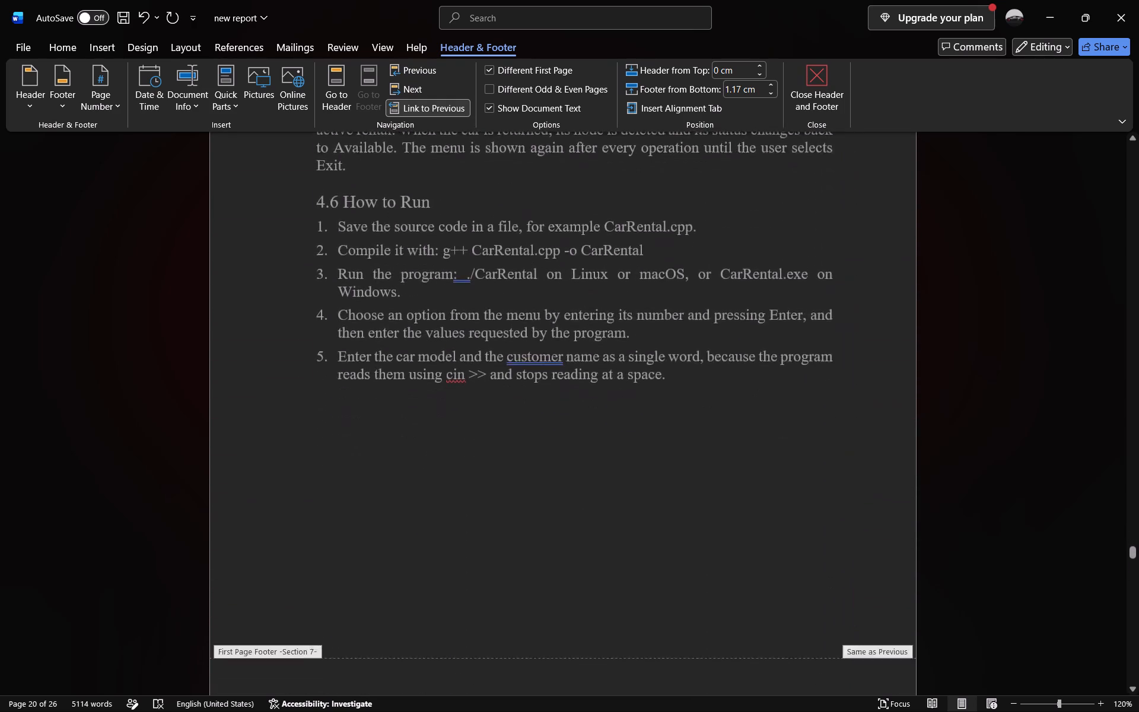
{"action": "scroll", "coordinate": [596, 204], "scroll_direction": "down", "scroll_amount": 1}
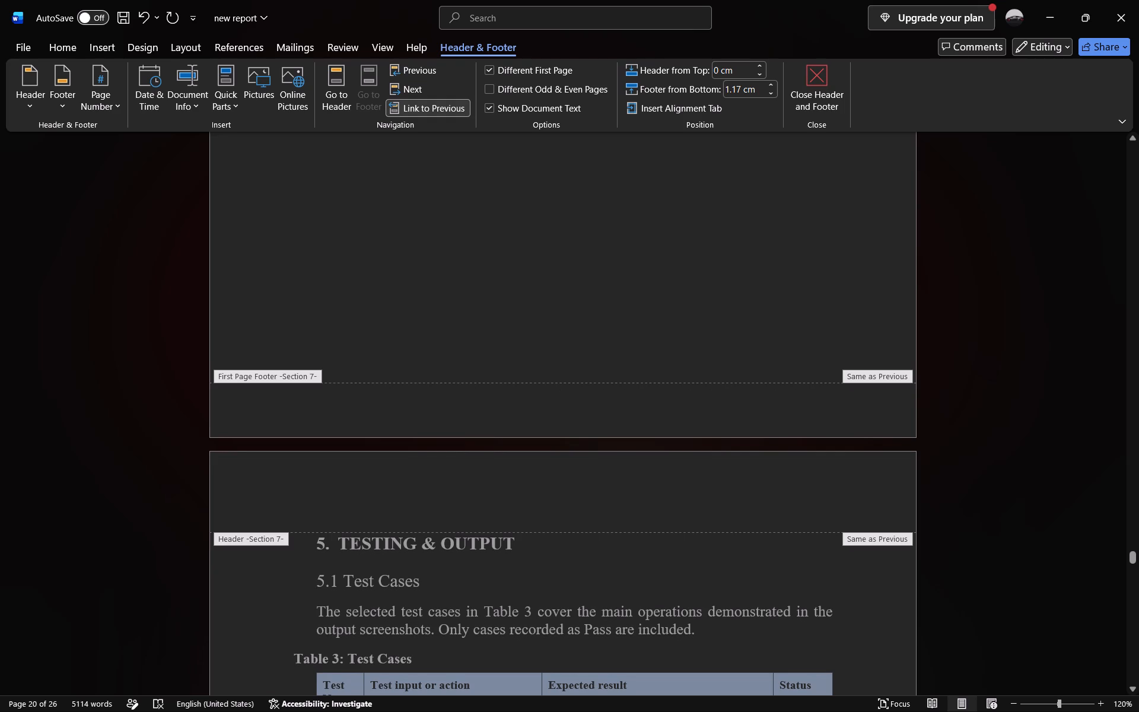
{"action": "type", "text": "19"}
{"action": "key", "text": "Return"}
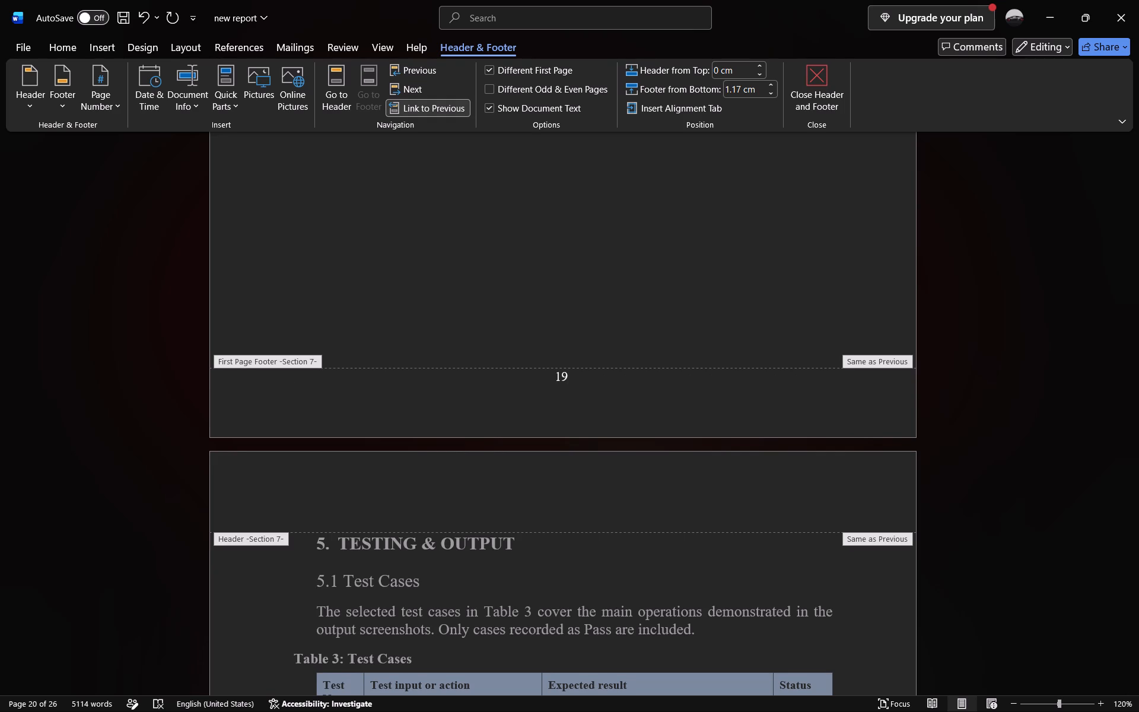
{"action": "key", "text": "Delete"}
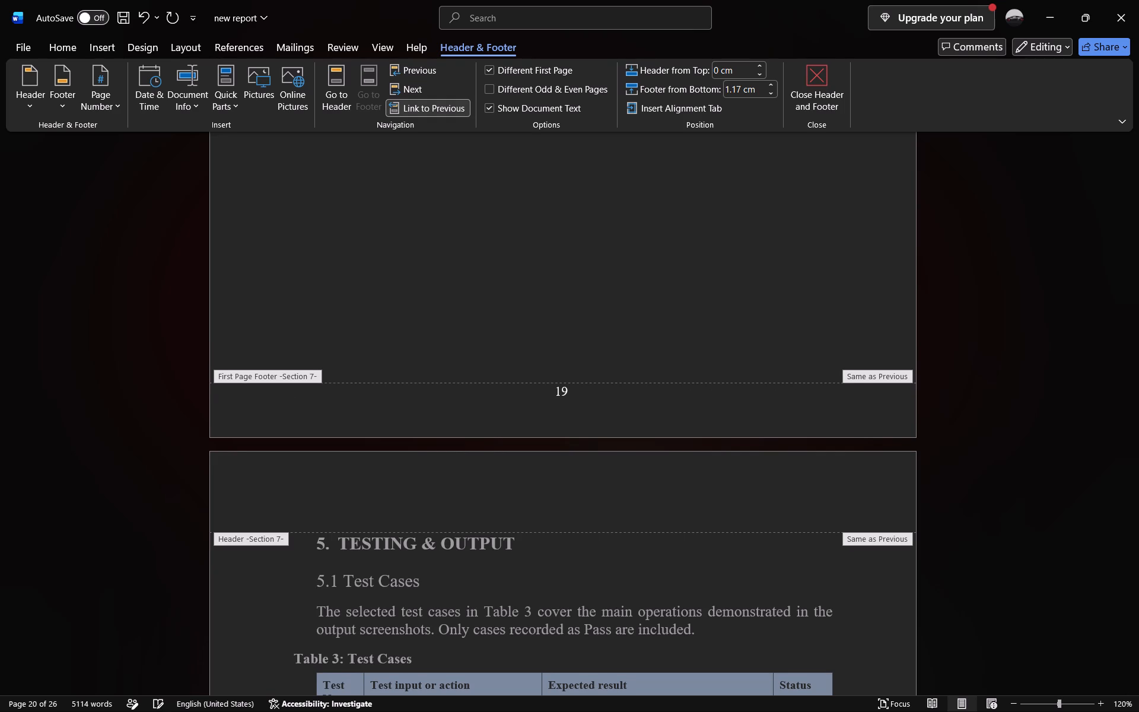
Add a centred line reading NMIET,Computer Engineering[2026-2027] below the page number 19 in section 7's first-page footer.
{"action": "key", "text": "Return"}
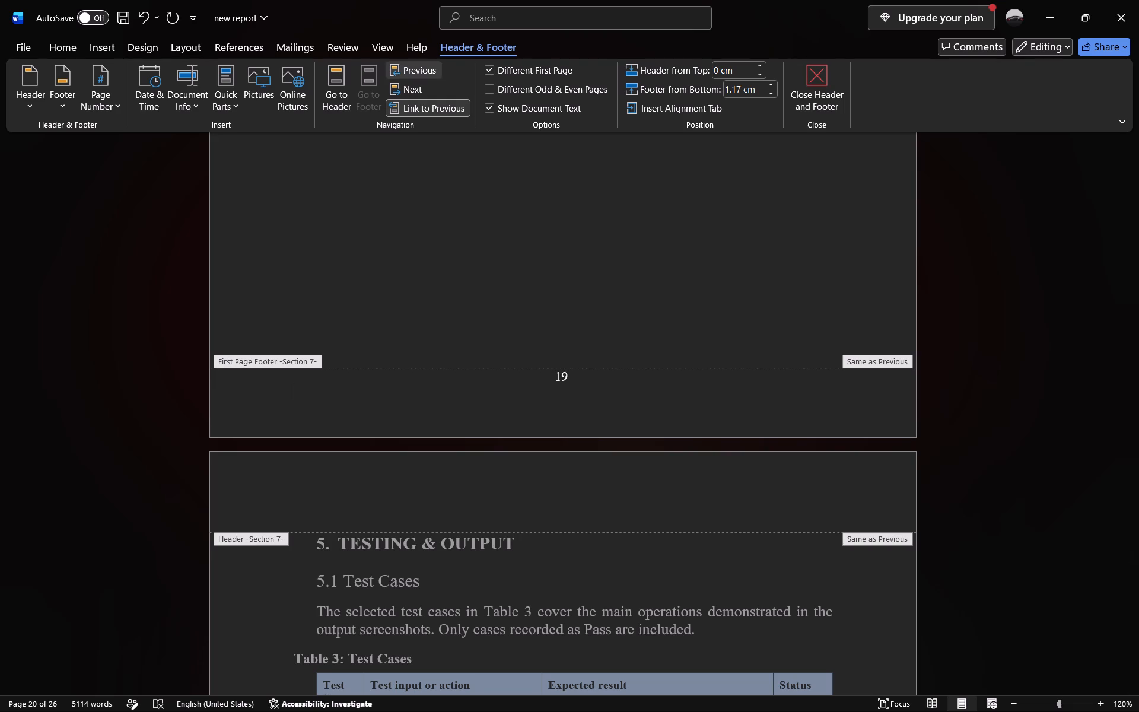
{"action": "left_click", "coordinate": [76, 45]}
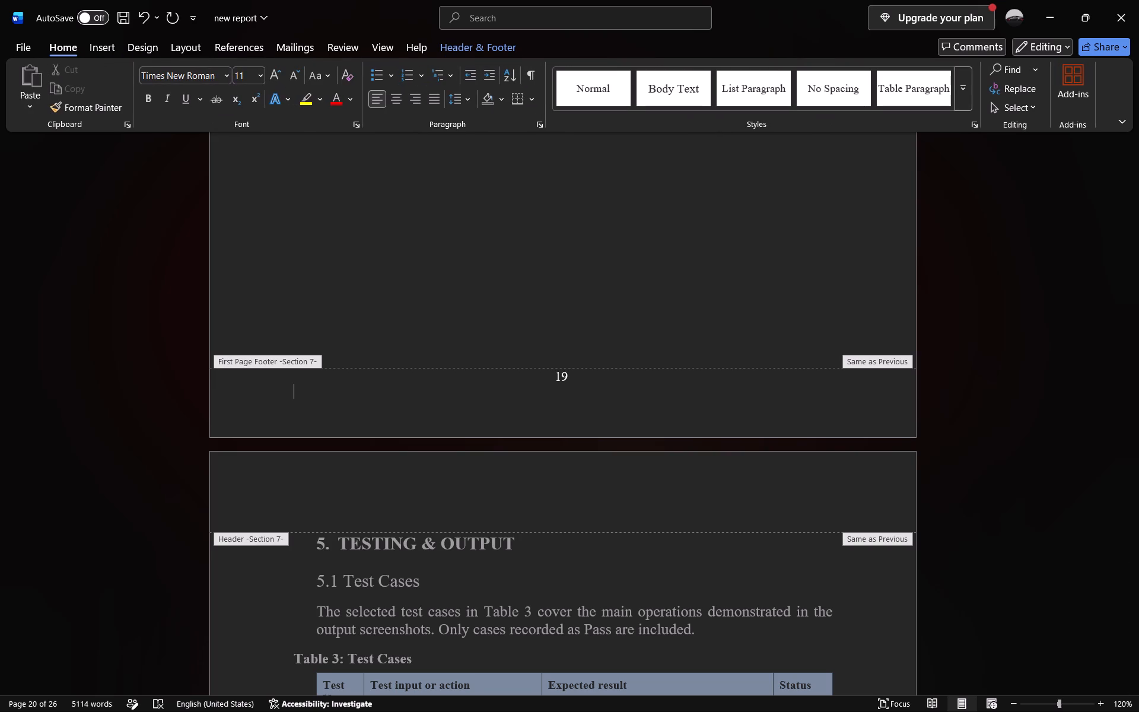
{"action": "left_click", "coordinate": [391, 104]}
{"action": "key", "text": "super+v"}
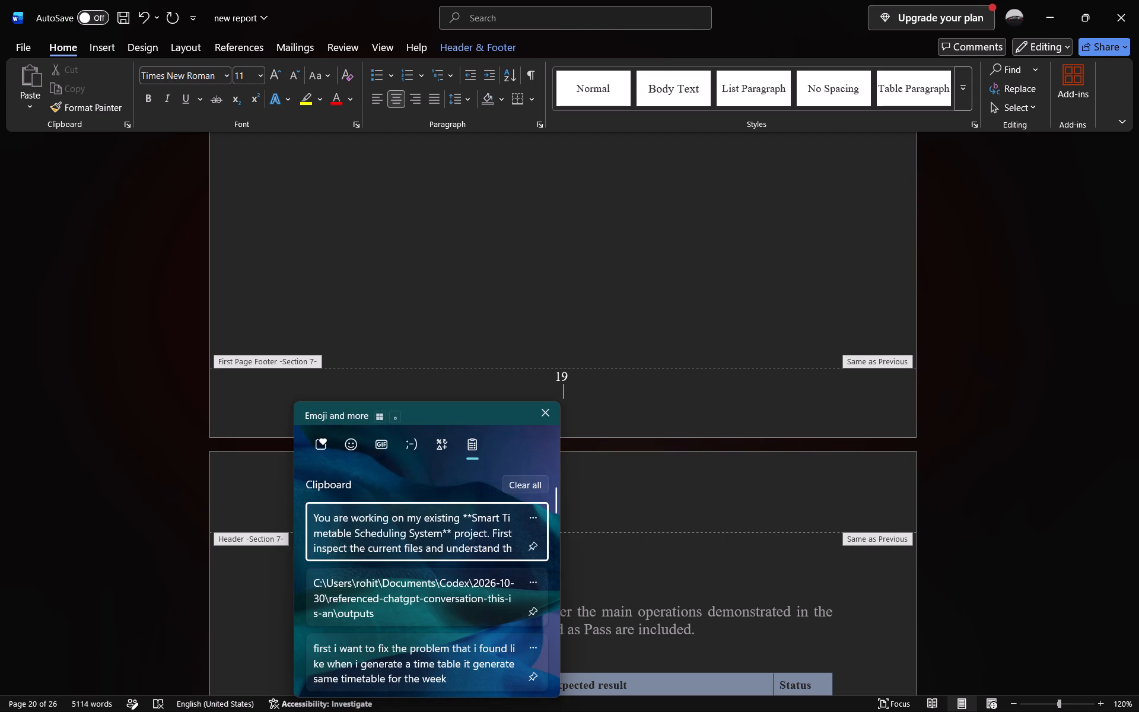
{"action": "scroll", "coordinate": [422, 602], "scroll_direction": "down", "scroll_amount": 3}
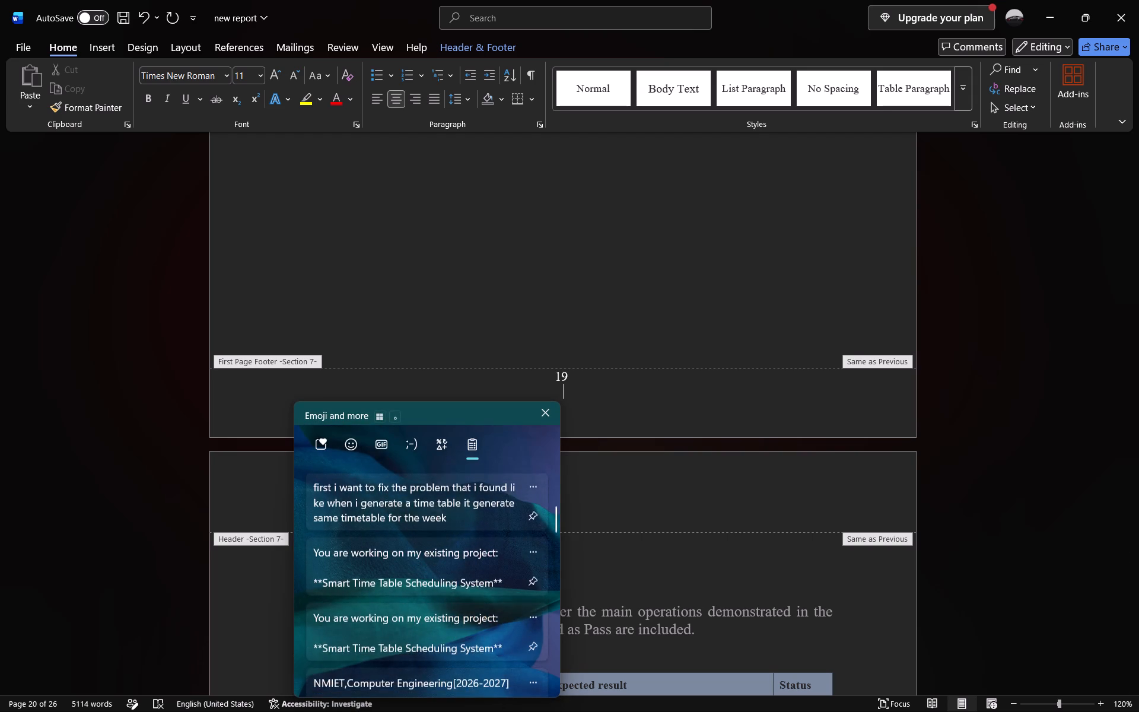
{"action": "scroll", "coordinate": [422, 602], "scroll_direction": "down", "scroll_amount": 3}
{"action": "left_click", "coordinate": [460, 573]}
{"action": "key", "text": "ctrl+v"}
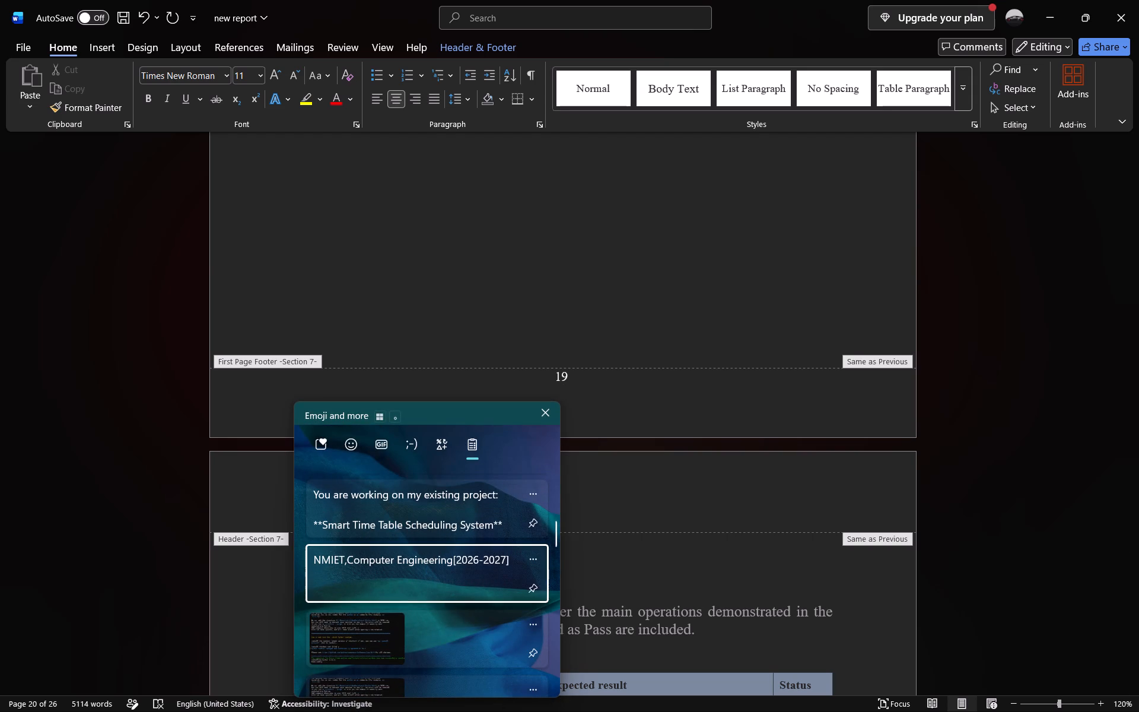
{"action": "left_click", "coordinate": [776, 407]}
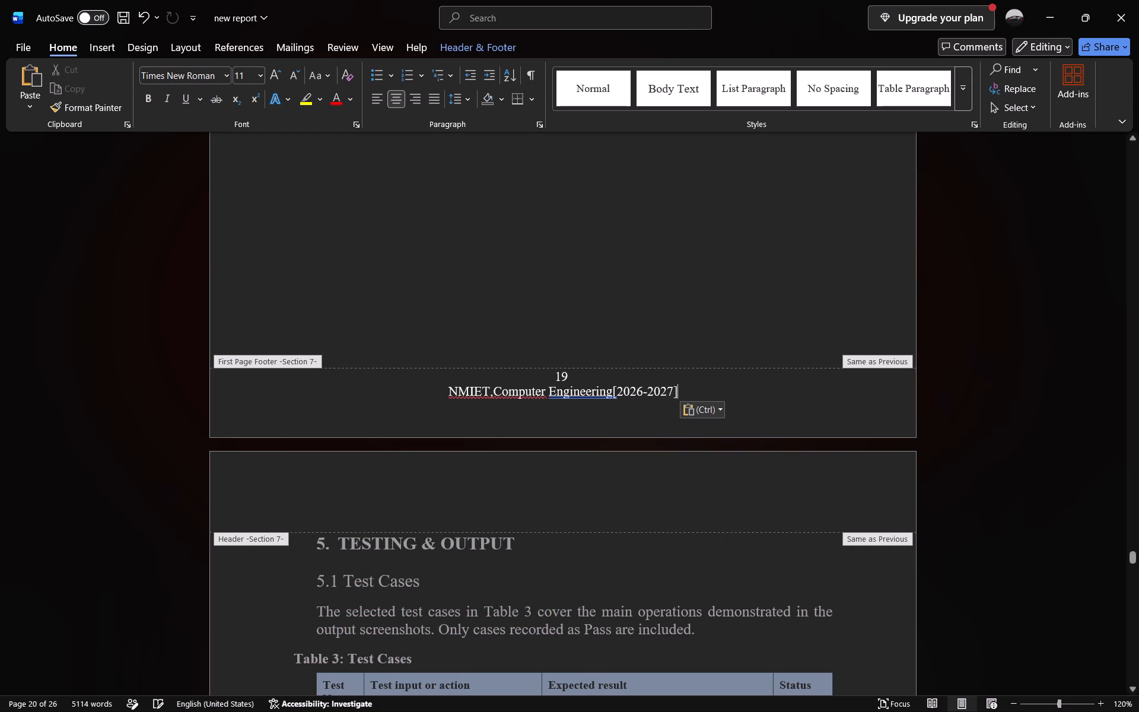
Save the report with the section 7 footer edits.
{"action": "key", "text": "ctrl+s"}
Check the footers and page layout from chapter 5 to the report's end, and back to the main function screenshot above 4.2.2.
{"action": "scroll", "coordinate": [578, 253], "scroll_direction": "down", "scroll_amount": 18}
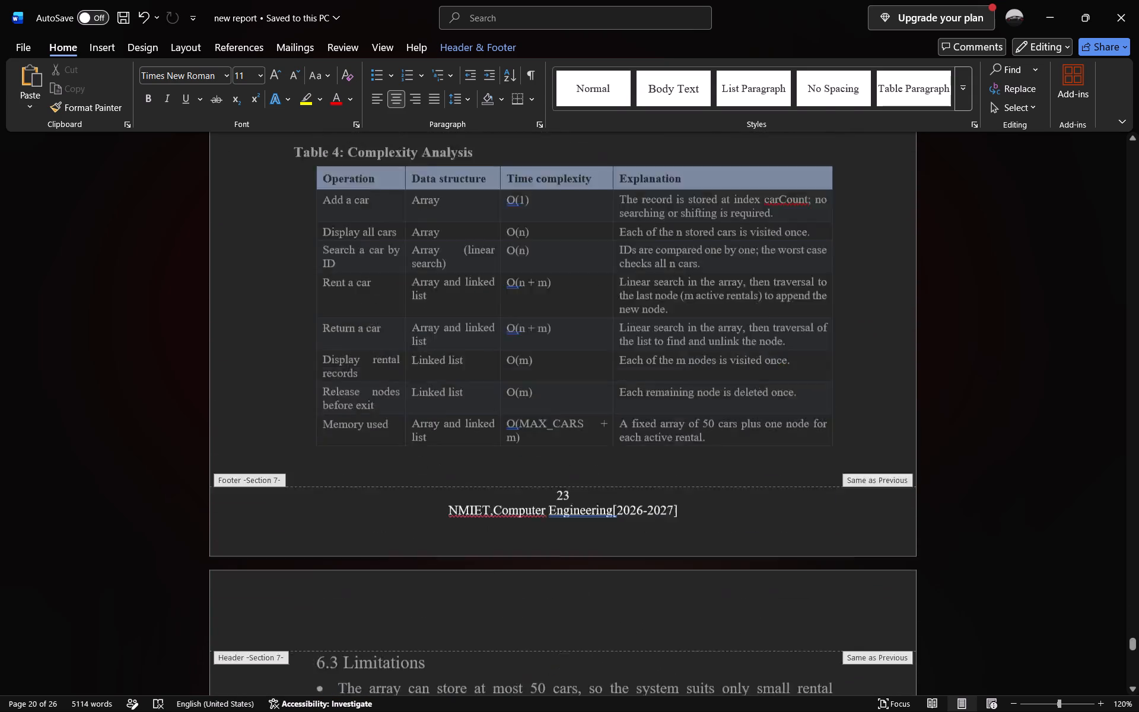
{"action": "scroll", "coordinate": [578, 253], "scroll_direction": "down", "scroll_amount": 13}
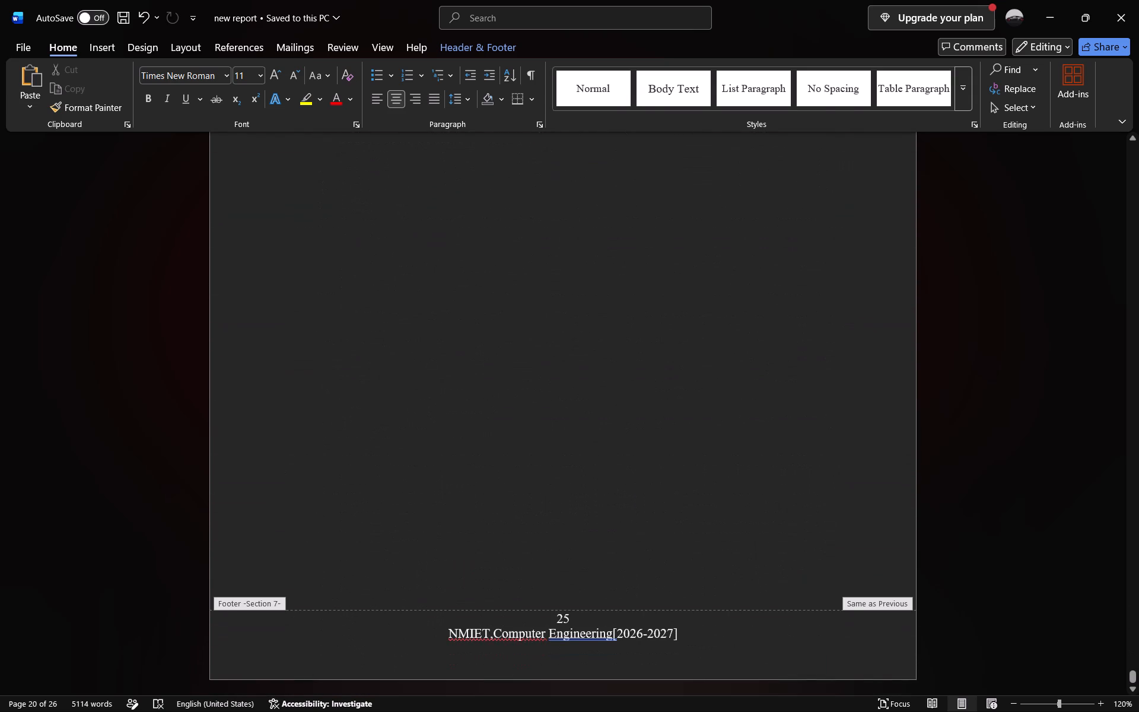
{"action": "key", "text": "Left"}
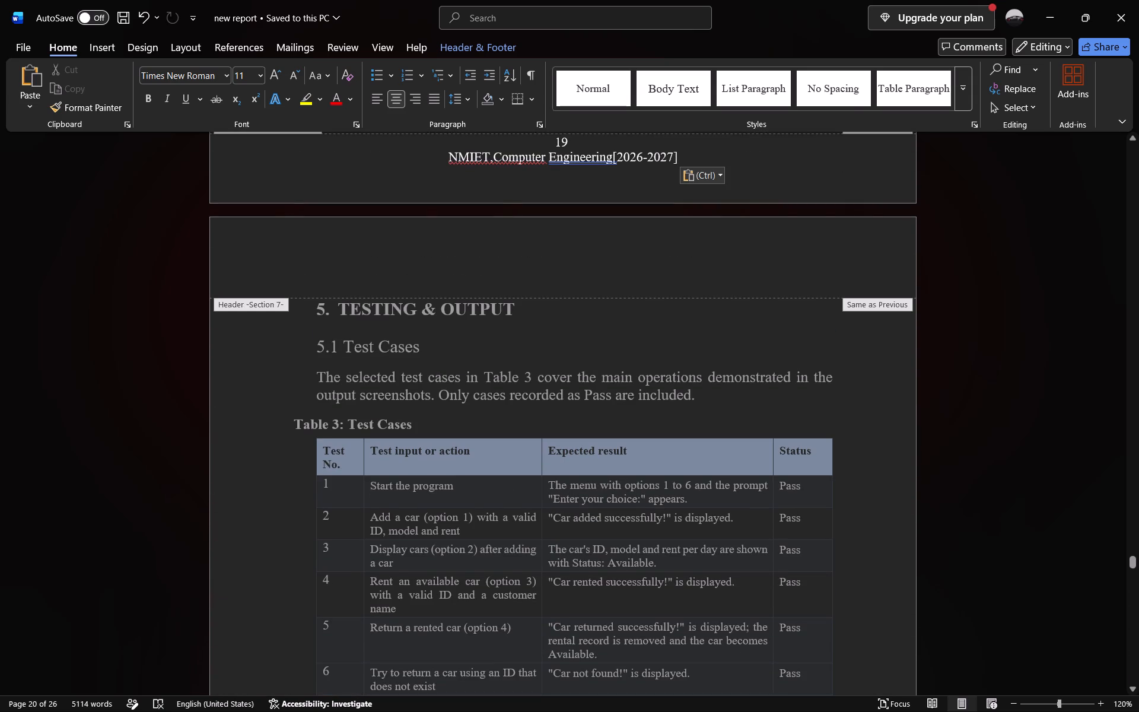
{"action": "key", "text": "Left"}
{"action": "key", "text": "Home"}
{"action": "key", "text": "Home"}
{"action": "key", "text": "Left"}
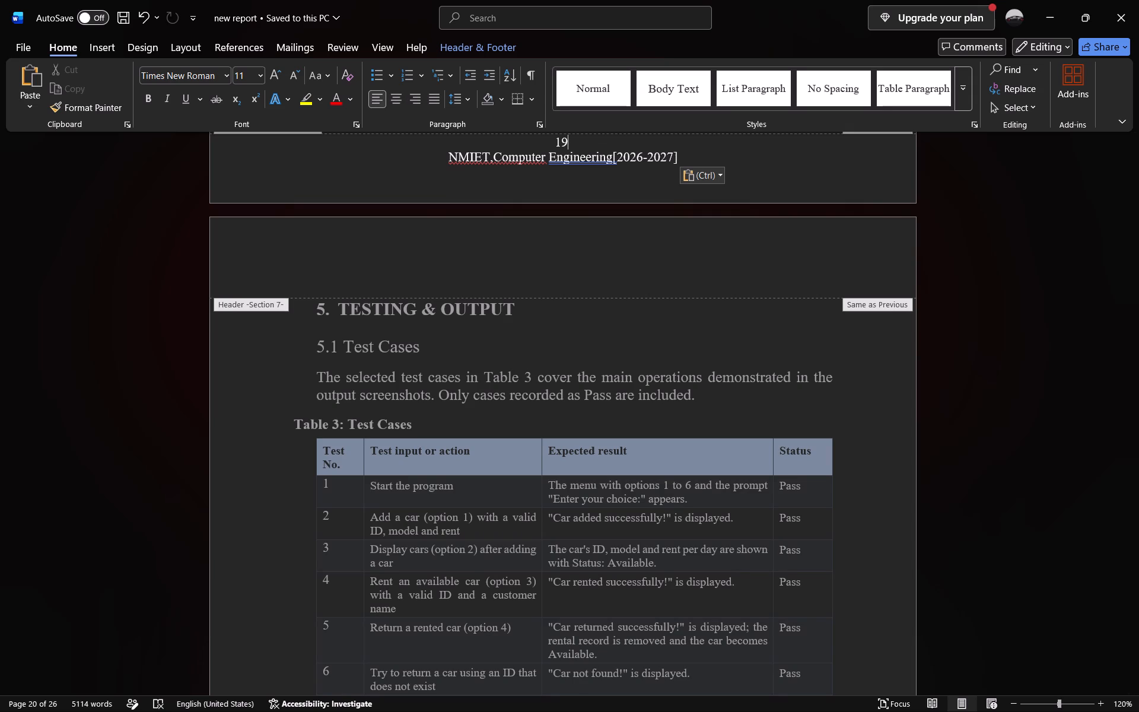
{"action": "key", "text": "Right"}
{"action": "scroll", "coordinate": [526, 378], "scroll_direction": "up", "scroll_amount": 2}
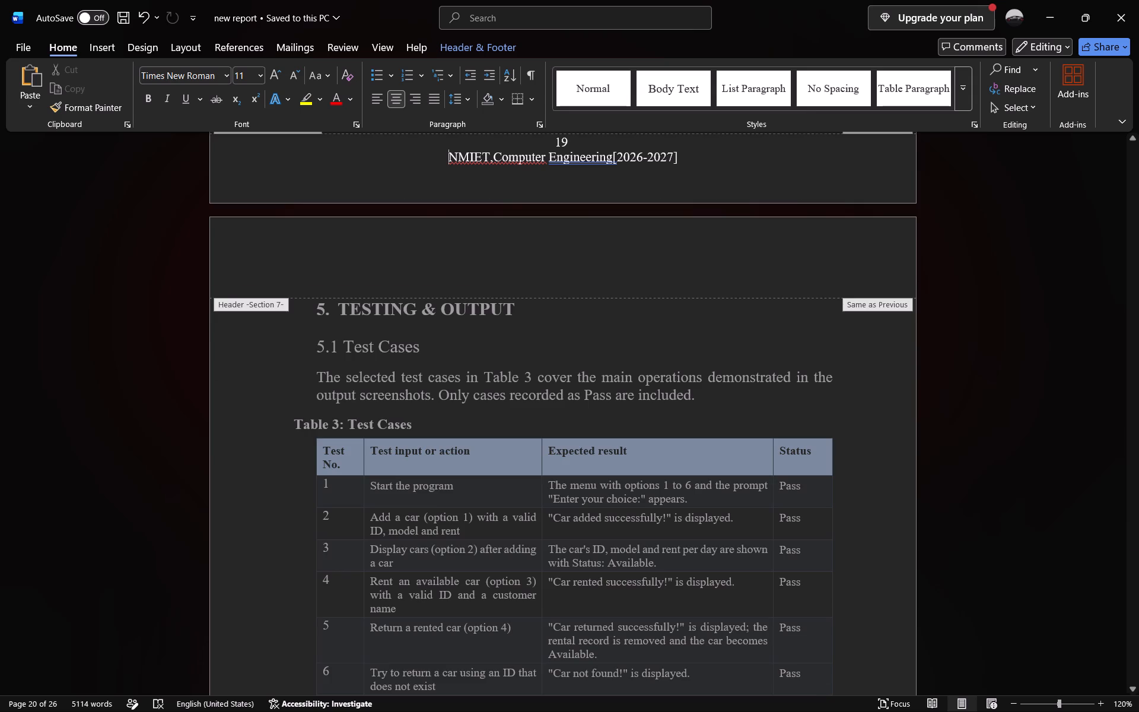
{"action": "scroll", "coordinate": [526, 378], "scroll_direction": "up", "scroll_amount": 15}
{"action": "left_click", "coordinate": [526, 378]}
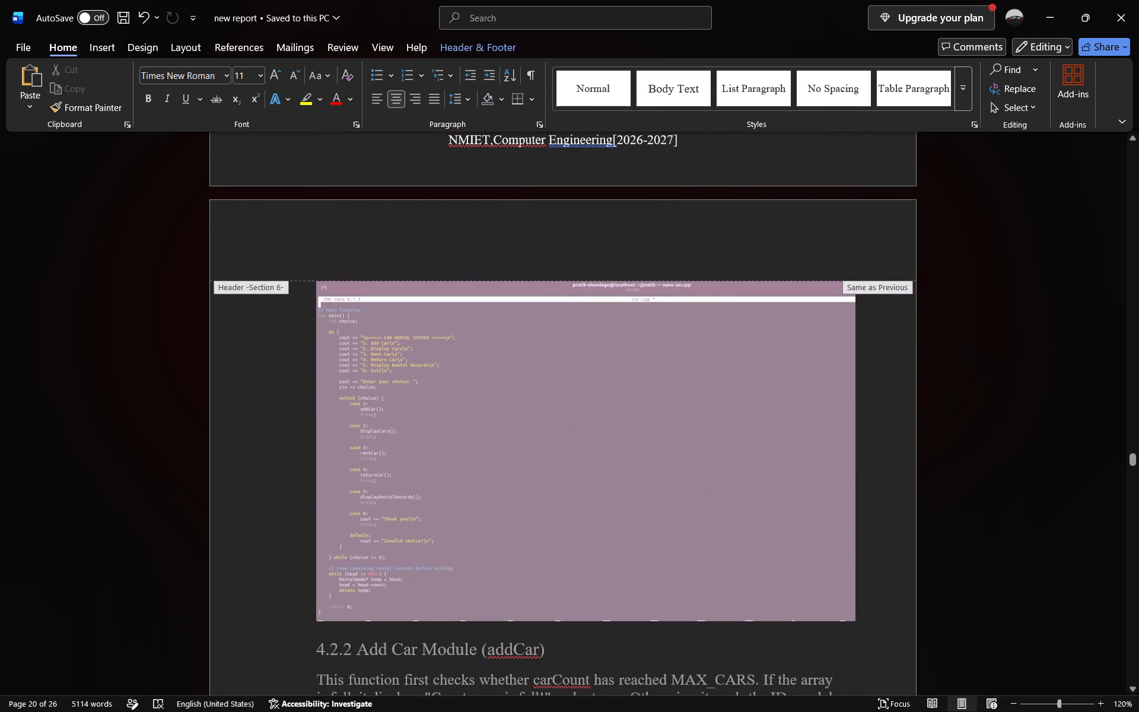
{"action": "left_click", "coordinate": [874, 409]}
{"action": "left_click", "coordinate": [874, 409]}
Leave header and footer editing and review the screenshots, page breaks and footers from 4.2.2 Add Car Module through the References.
{"action": "double_click", "coordinate": [894, 408]}
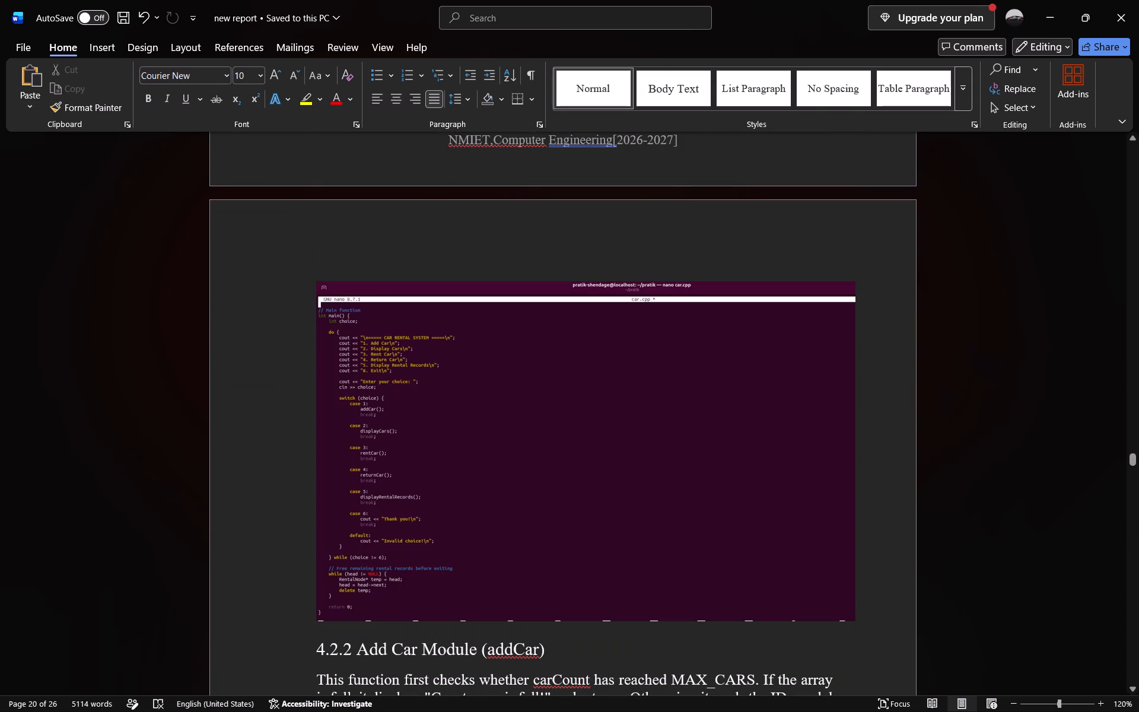
{"action": "scroll", "coordinate": [894, 408], "scroll_direction": "down", "scroll_amount": 2}
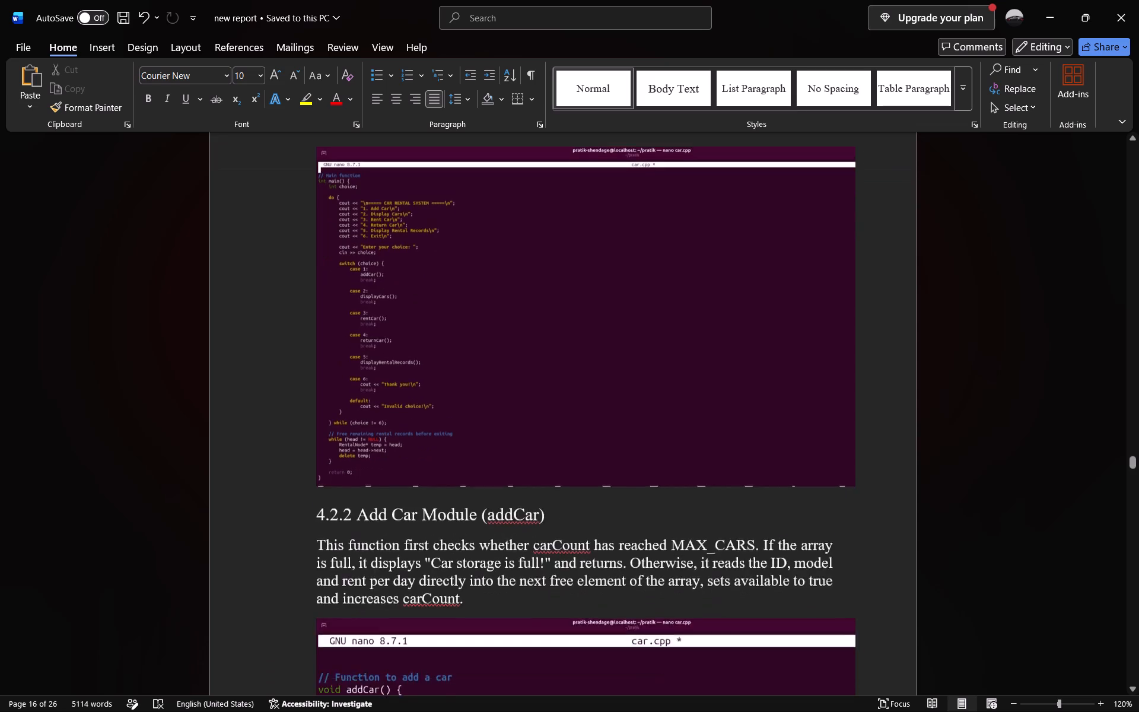
{"action": "scroll", "coordinate": [894, 408], "scroll_direction": "down", "scroll_amount": 2}
{"action": "scroll", "coordinate": [894, 408], "scroll_direction": "up", "scroll_amount": 1}
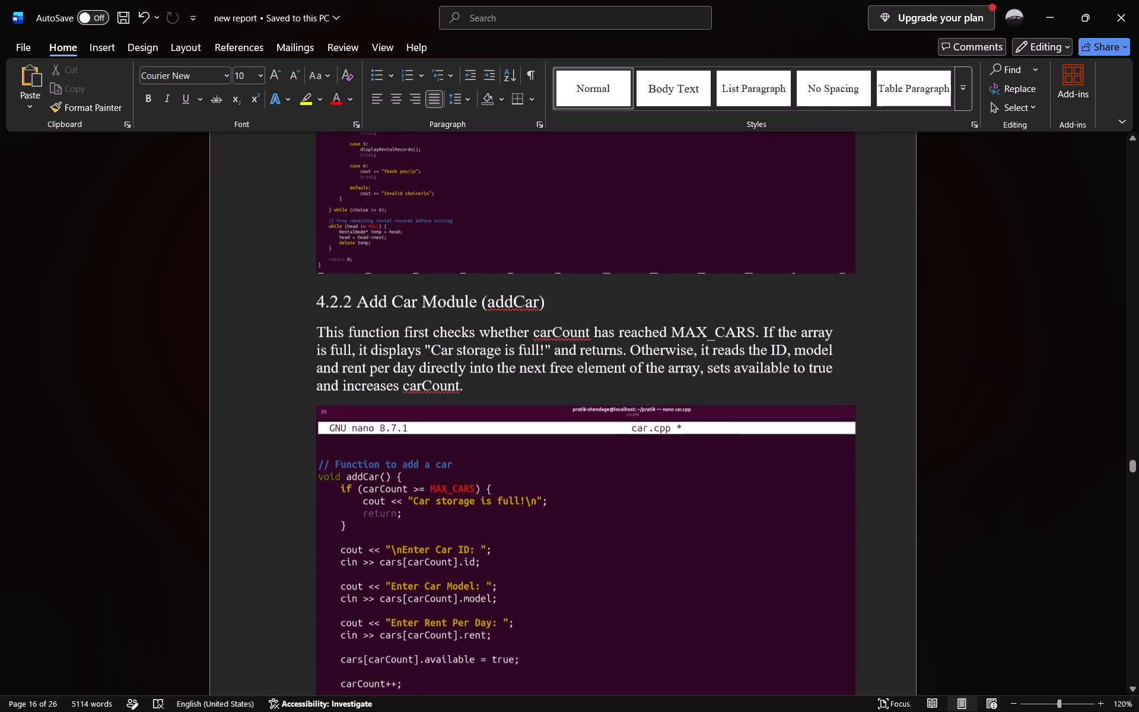
{"action": "scroll", "coordinate": [894, 408], "scroll_direction": "up", "scroll_amount": 1}
{"action": "scroll", "coordinate": [894, 408], "scroll_direction": "down", "scroll_amount": 2}
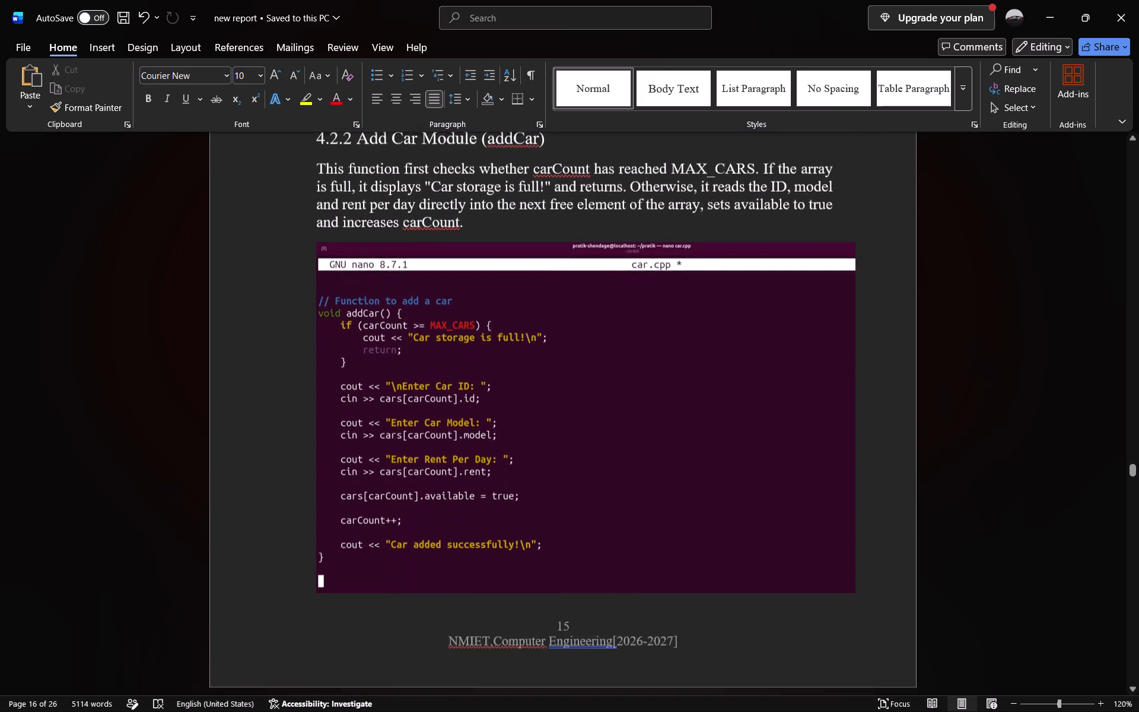
{"action": "scroll", "coordinate": [894, 408], "scroll_direction": "down", "scroll_amount": 5}
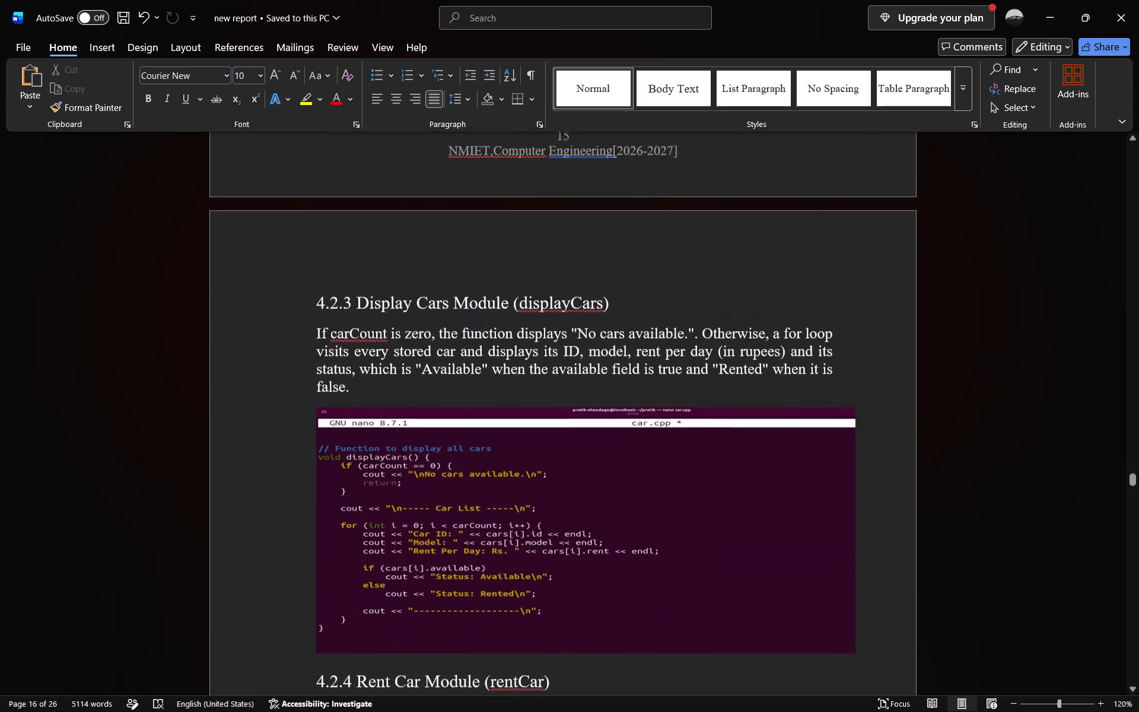
{"action": "scroll", "coordinate": [894, 408], "scroll_direction": "down", "scroll_amount": 2}
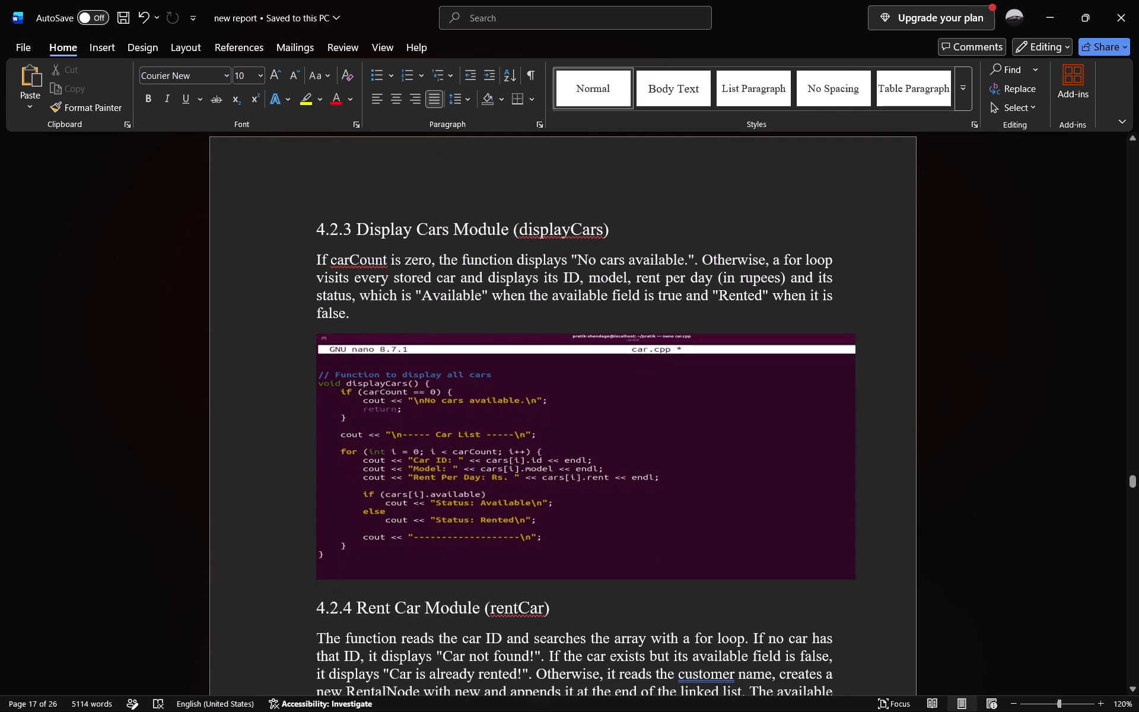
{"action": "scroll", "coordinate": [894, 408], "scroll_direction": "down", "scroll_amount": 2}
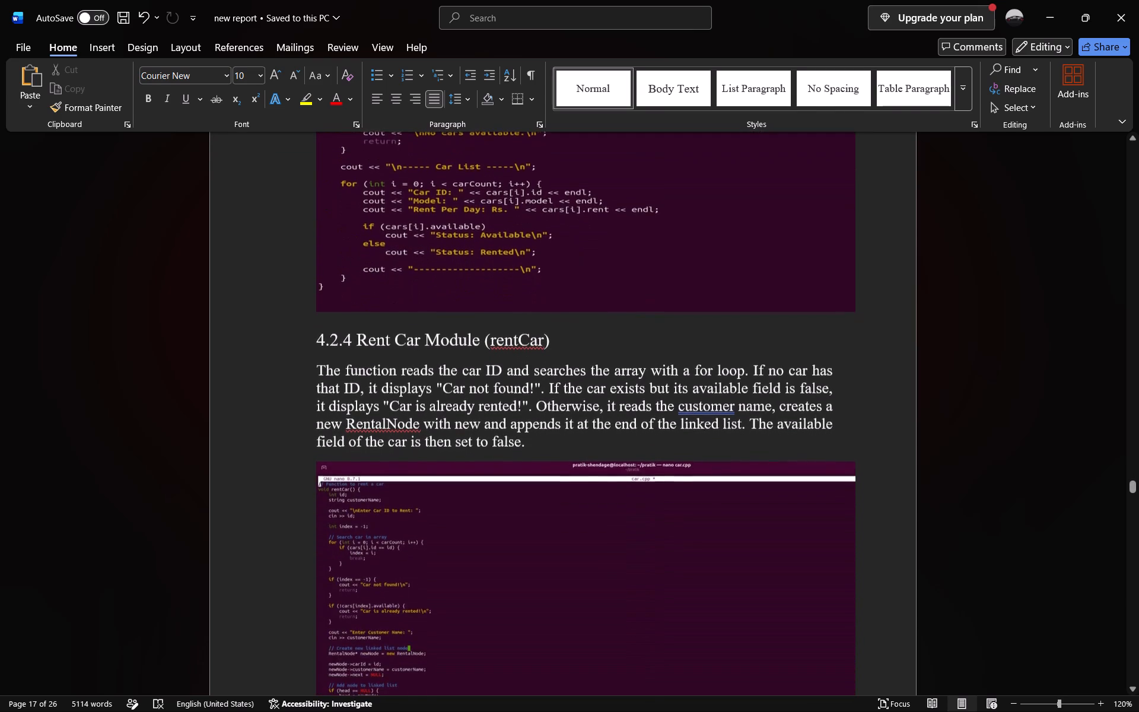
{"action": "scroll", "coordinate": [894, 408], "scroll_direction": "down", "scroll_amount": 1}
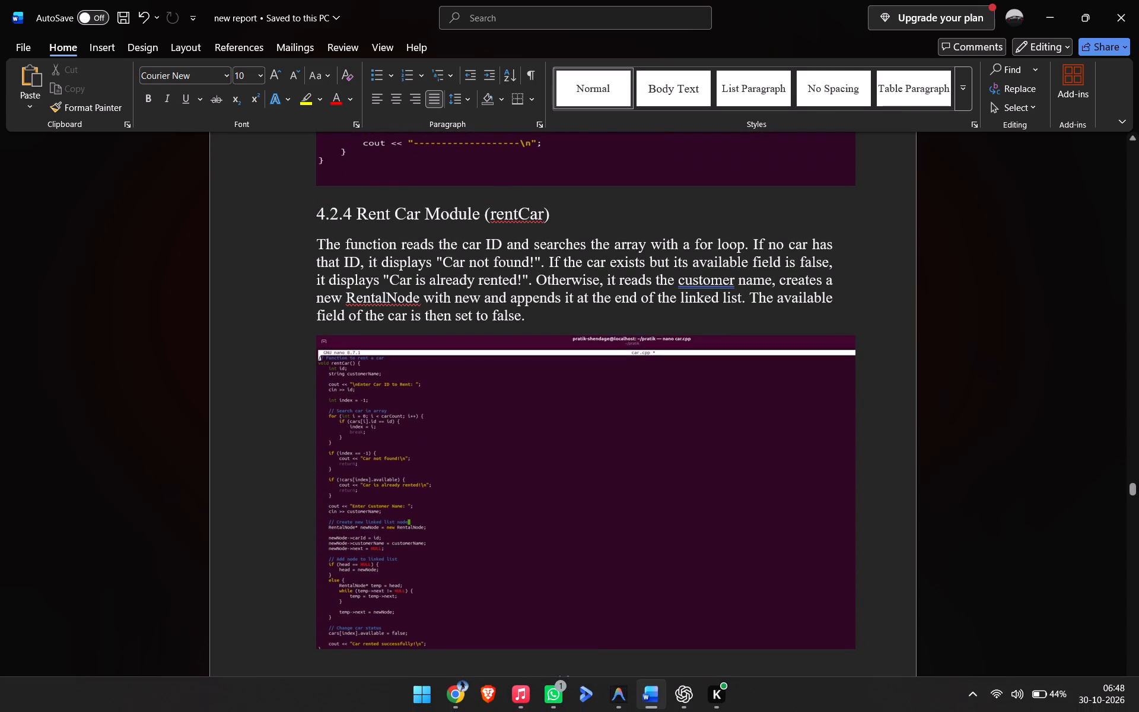
{"action": "scroll", "coordinate": [866, 609], "scroll_direction": "down", "scroll_amount": 14}
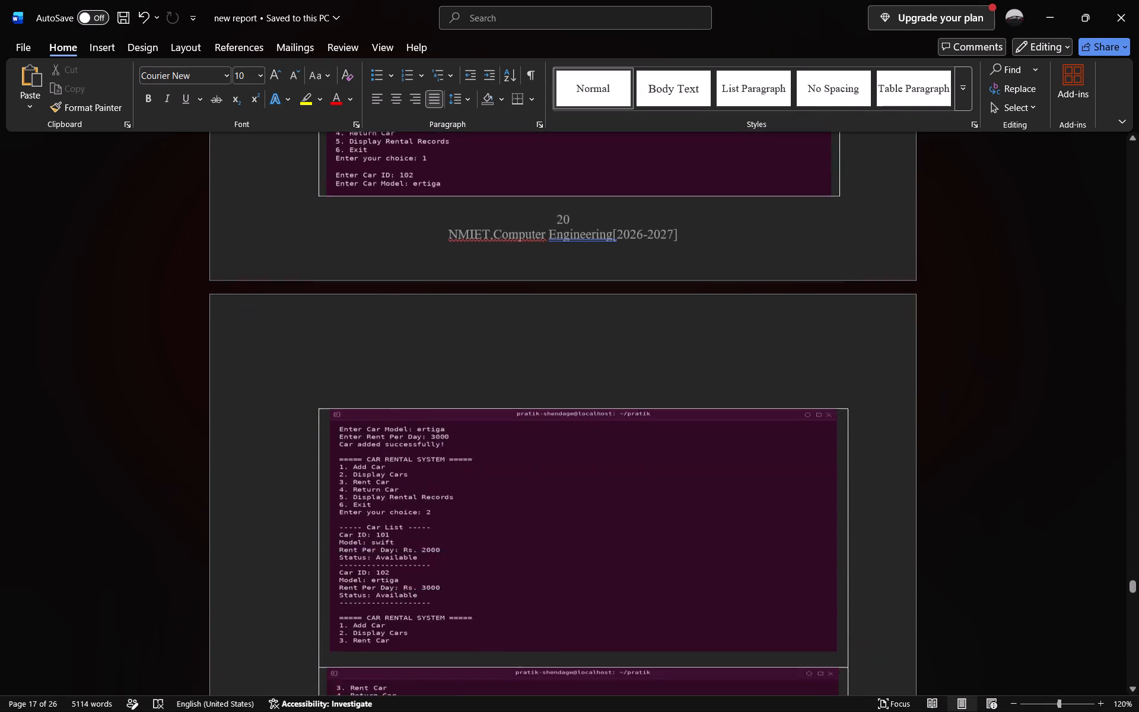
{"action": "scroll", "coordinate": [866, 609], "scroll_direction": "down", "scroll_amount": 6}
{"action": "scroll", "coordinate": [866, 609], "scroll_direction": "up", "scroll_amount": 1}
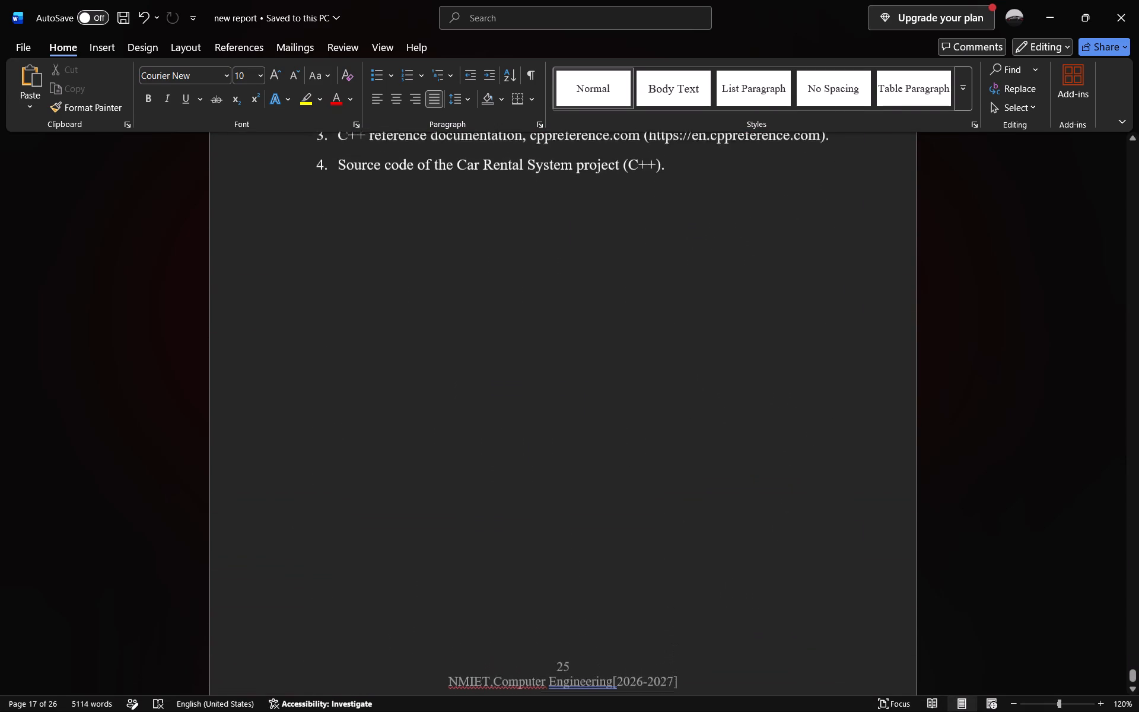
{"action": "scroll", "coordinate": [866, 609], "scroll_direction": "up", "scroll_amount": 2}
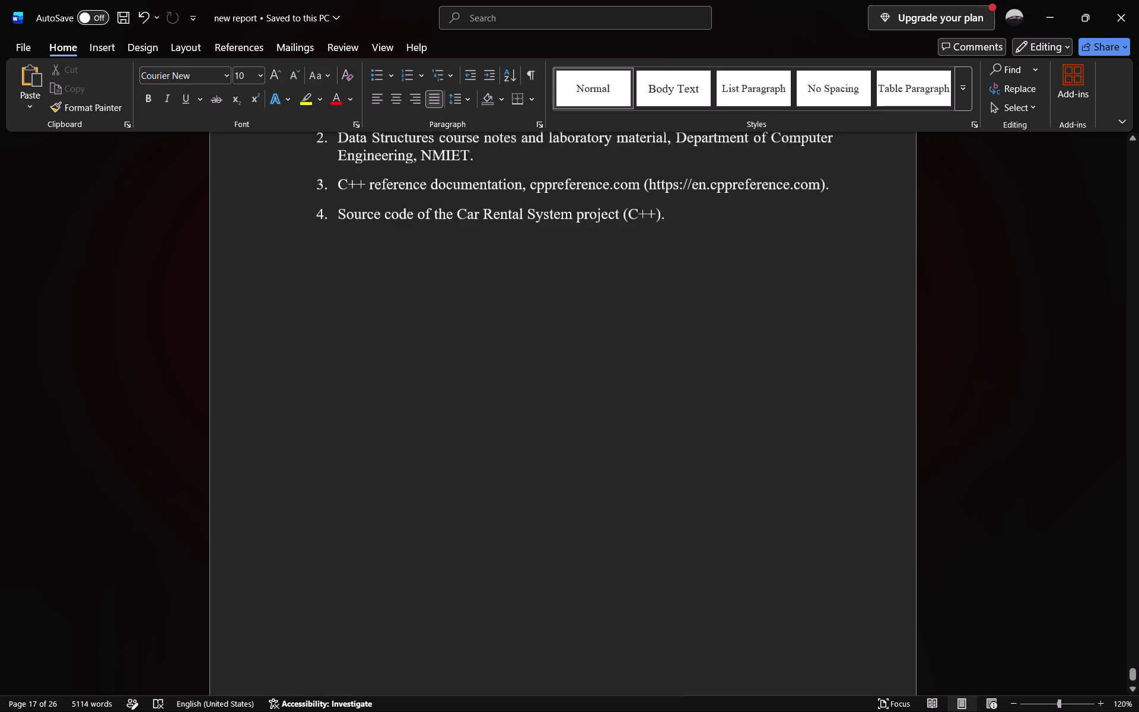
{"action": "scroll", "coordinate": [866, 609], "scroll_direction": "up", "scroll_amount": 4}
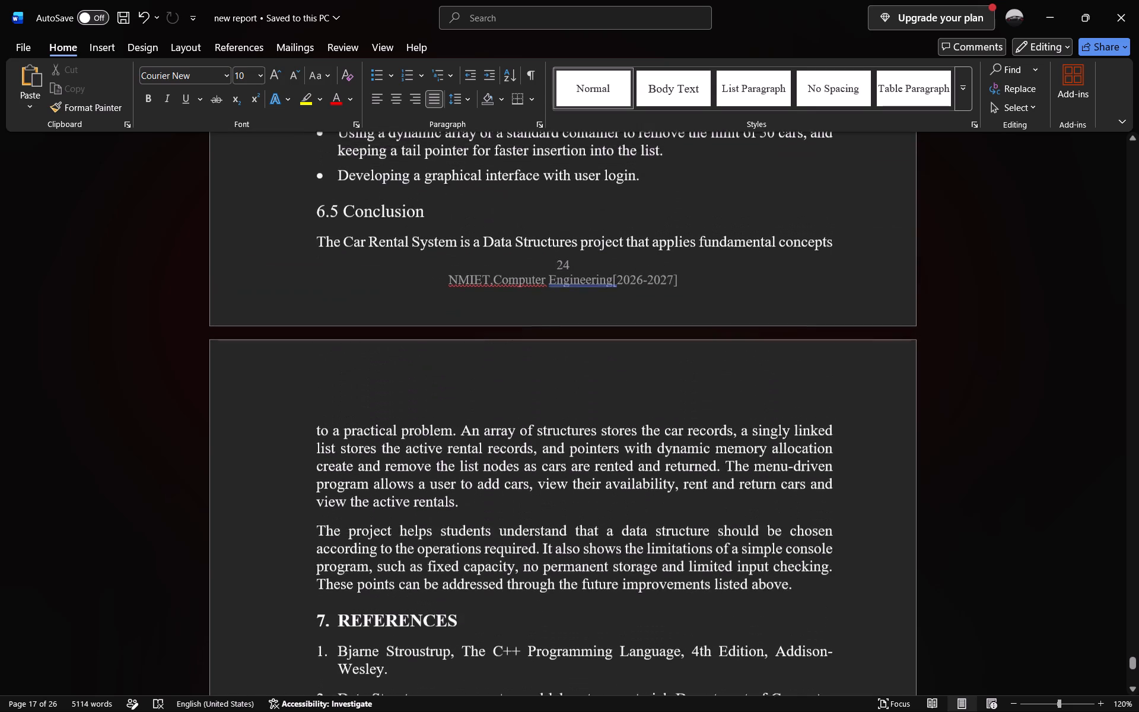
Switch from the report to WhatsApp.
{"action": "key", "text": "alt+Tab"}
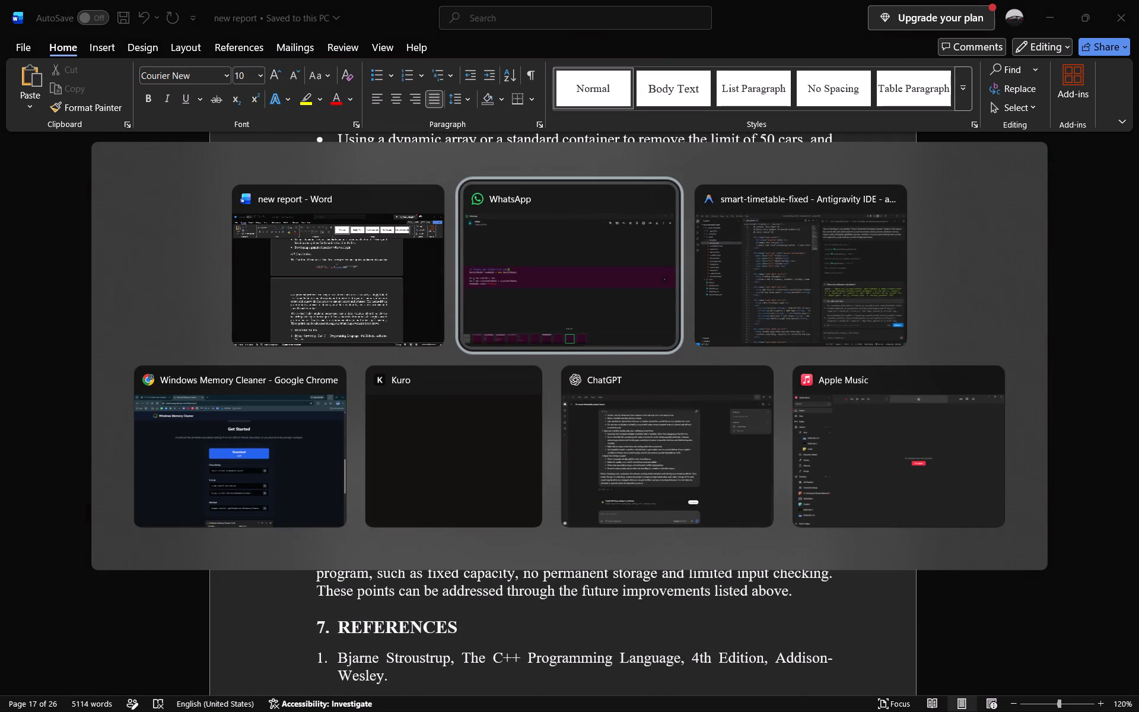